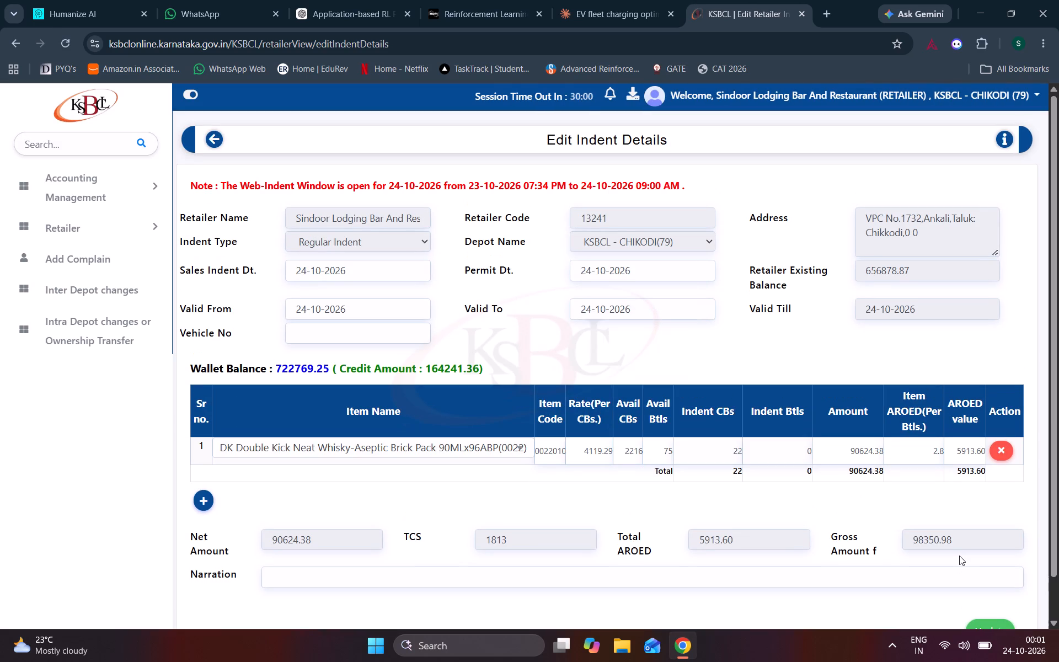
Remove the DK Double Kick Neat Whisky 90ML item from the indent.
left_click(1007, 457)
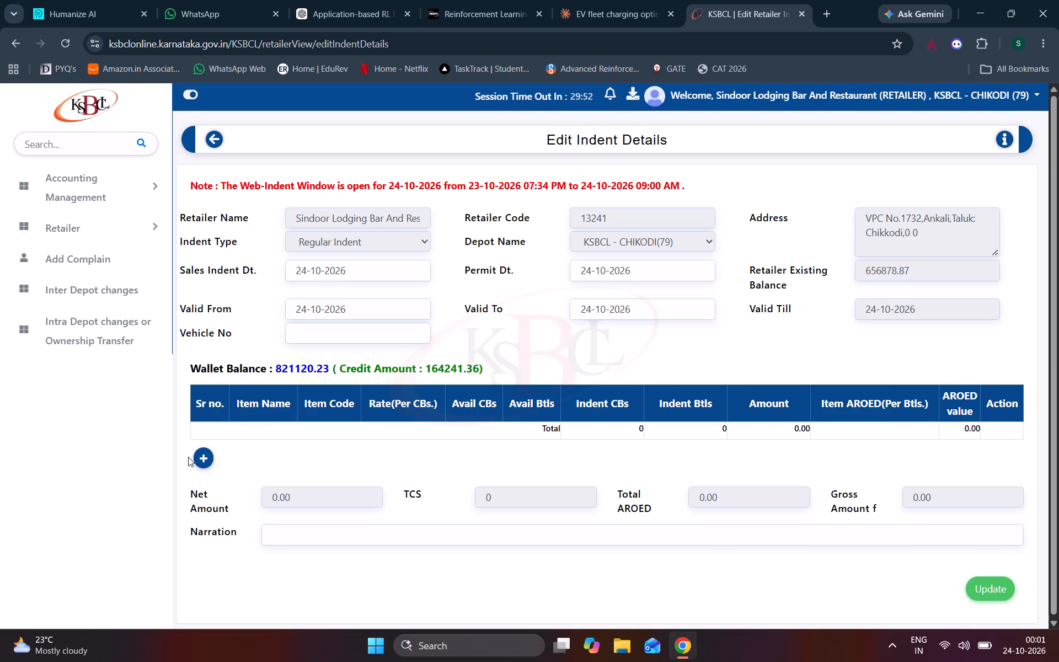
Add 8PM SPECIAL RARE BLEND OF SCOTCH MALTS & INDIAN WHISKY-PET 750ML×12P.Btls(0537) as the first indent item with 1 CB.
left_click(206, 458)
left_click(238, 448)
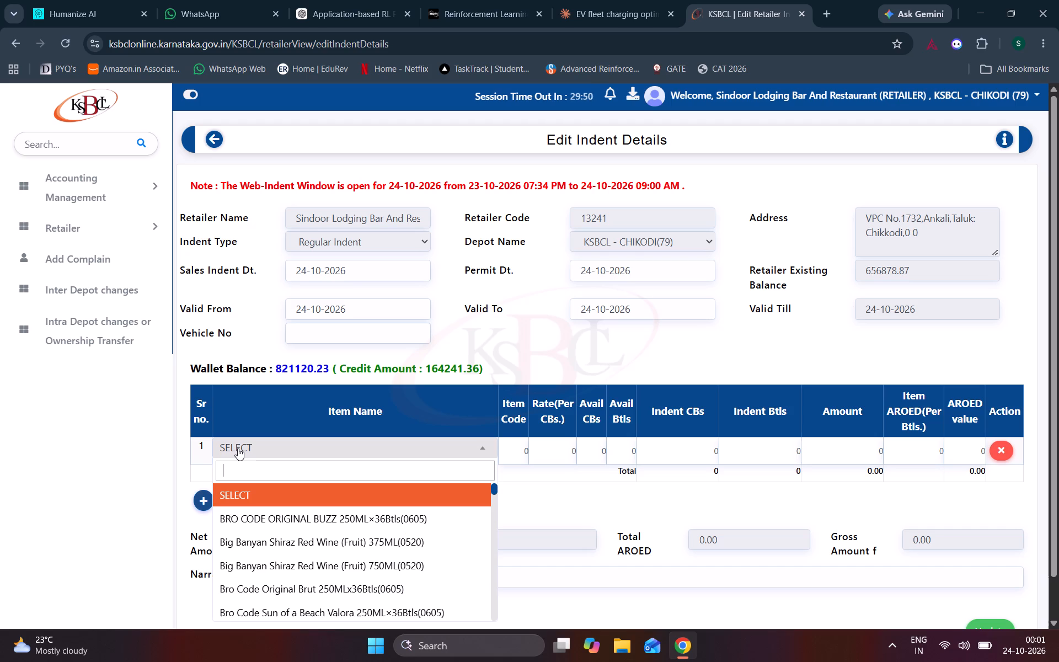
key("8")
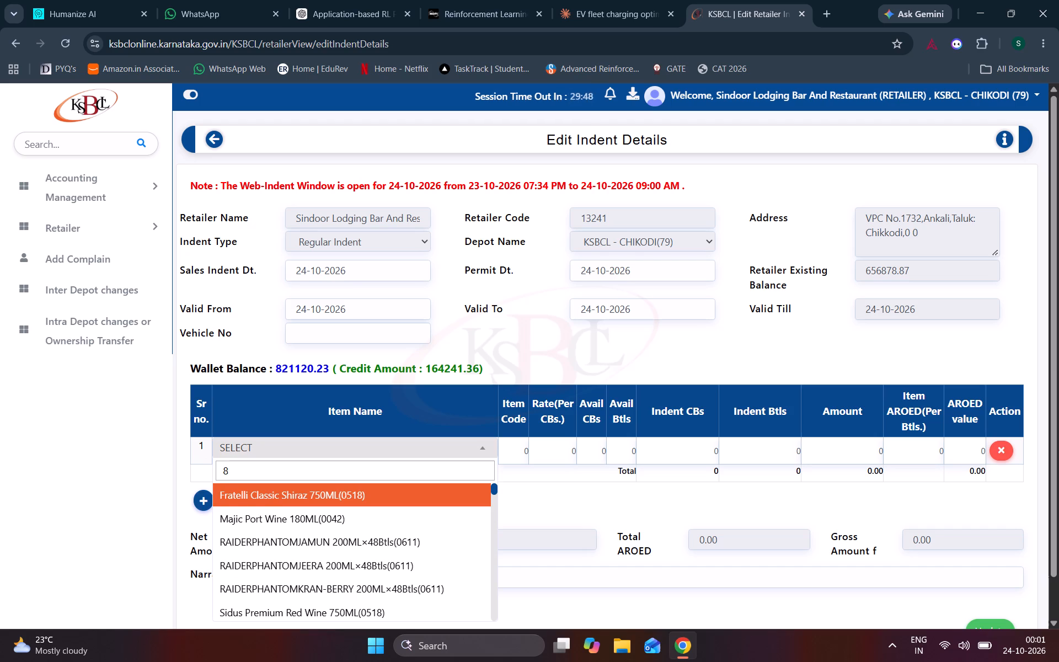
key("space")
type("PM")
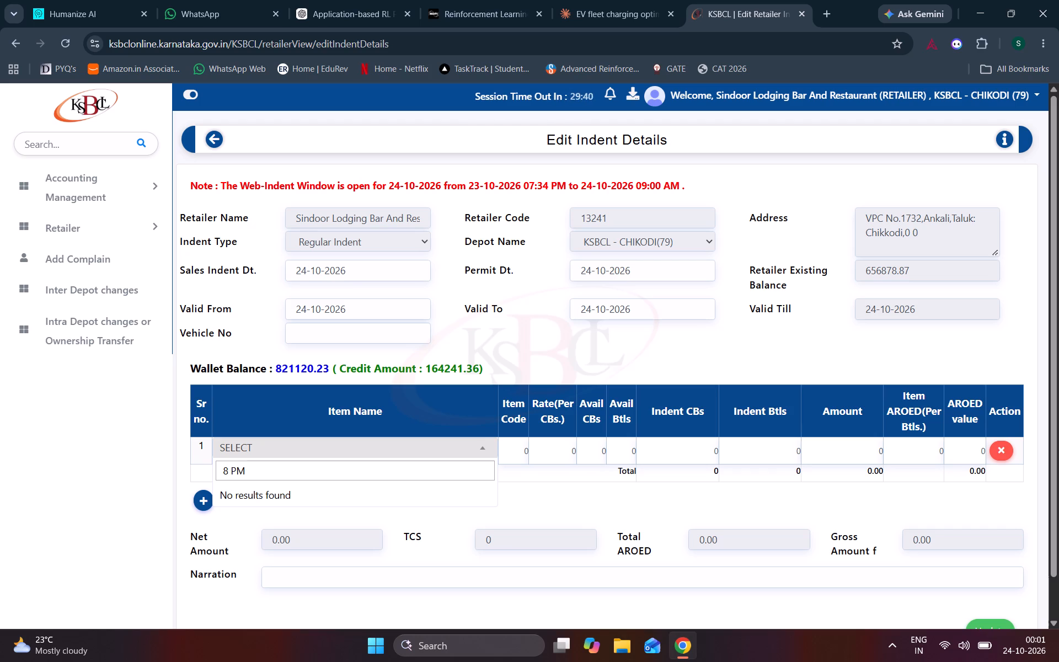
key("BackSpace")
key("BackSpace")
key("BackSpace")
key("BackSpace")
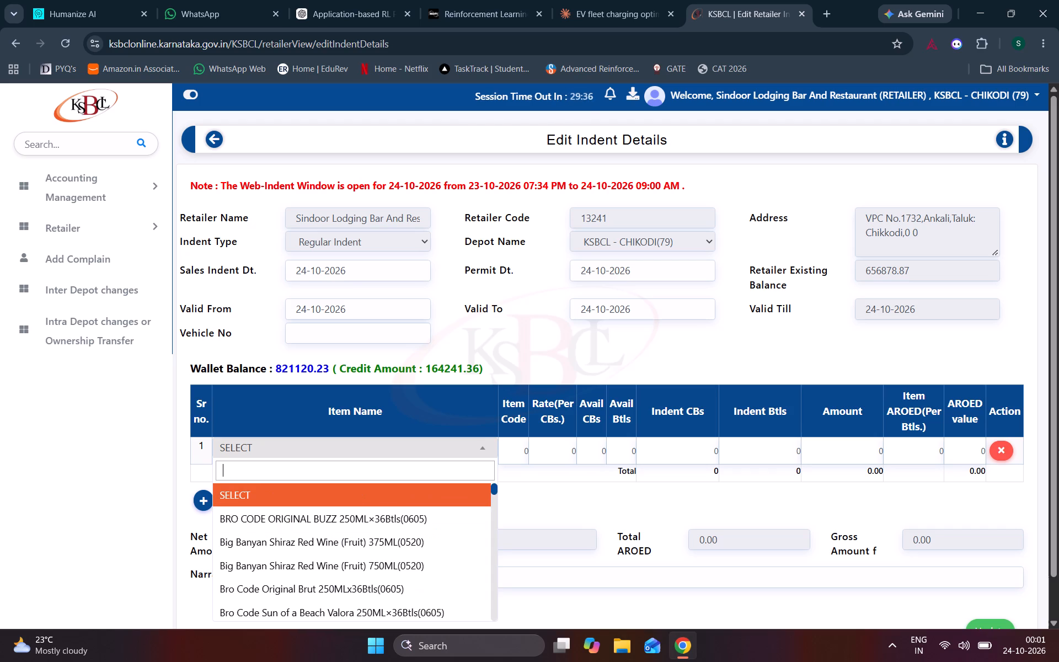
key("BackSpace")
type("8PN")
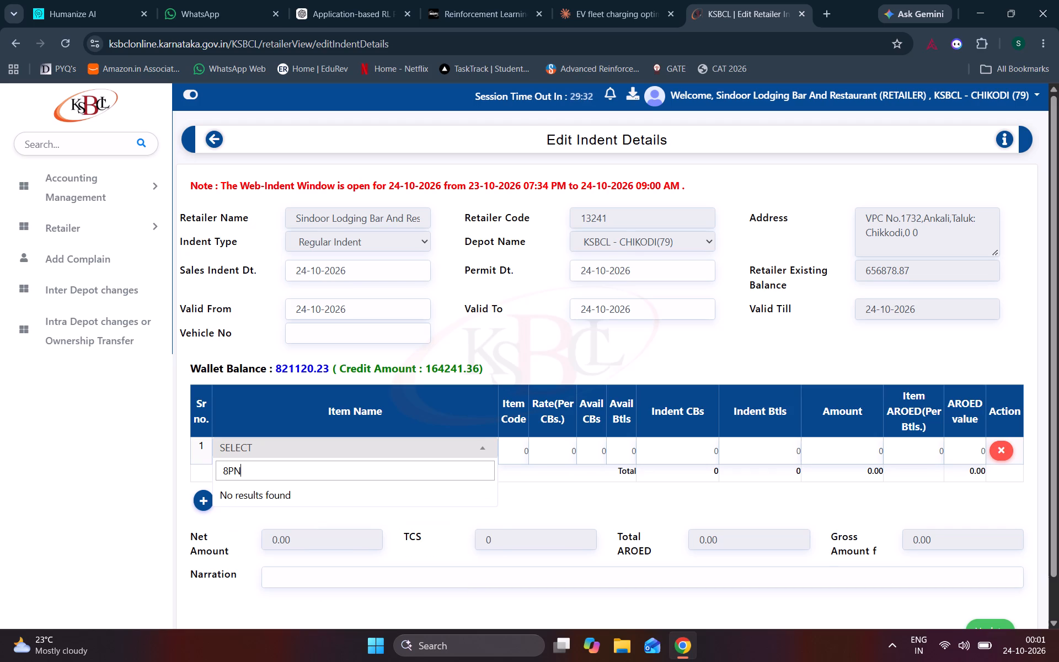
key("BackSpace")
key("m")
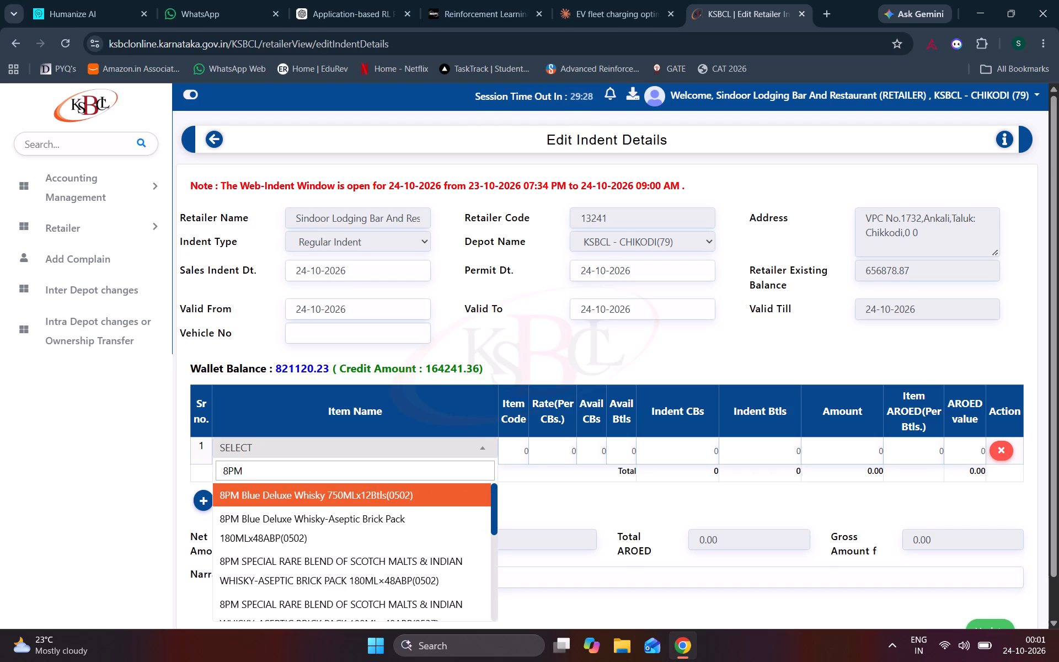
key("Down")
key("Down")
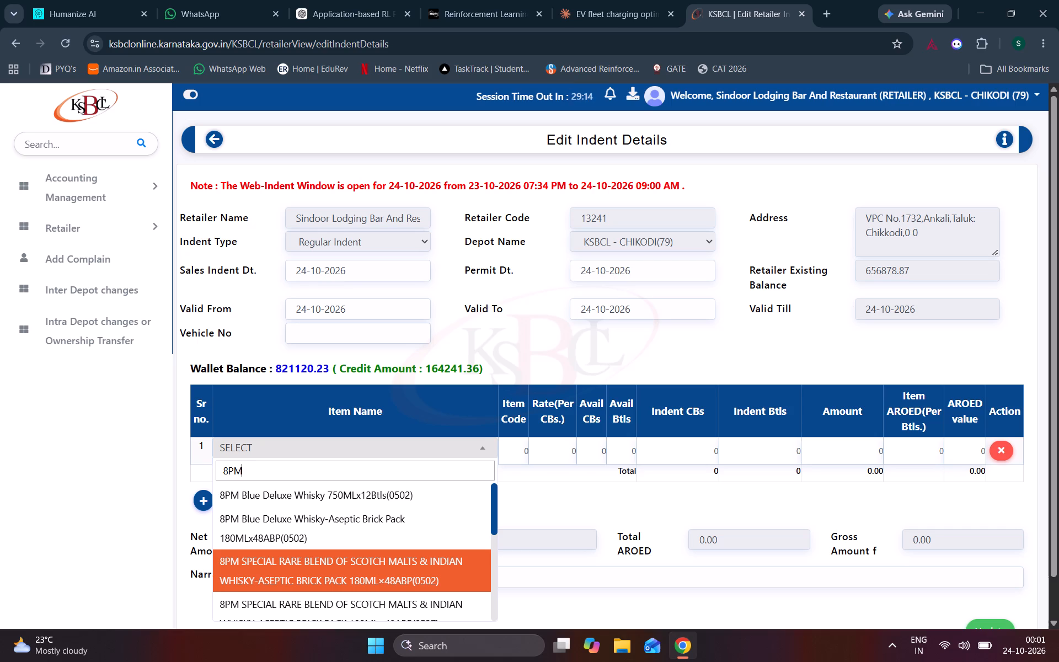
key("Up")
key("Up")
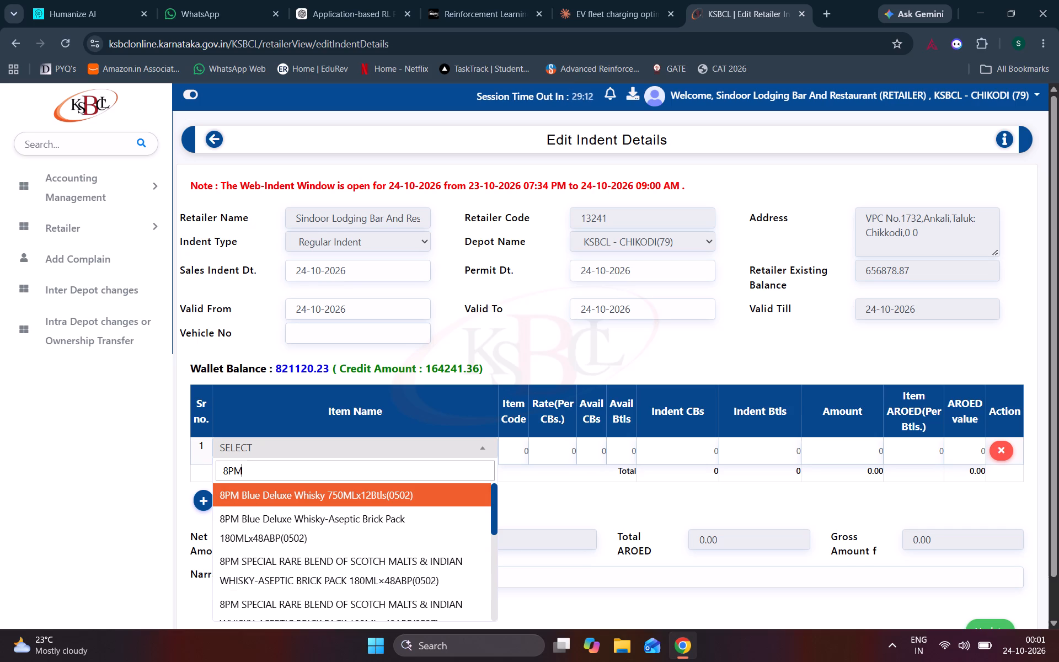
key("Down")
key("Down")
key("Down")
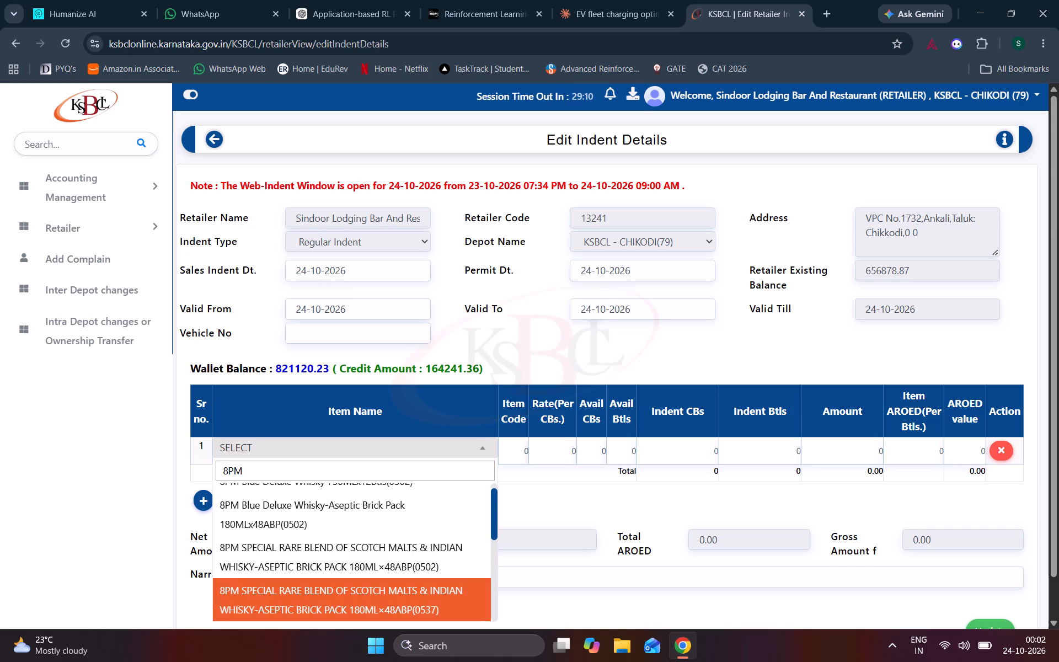
key("Down")
key("Down")
key("Down")
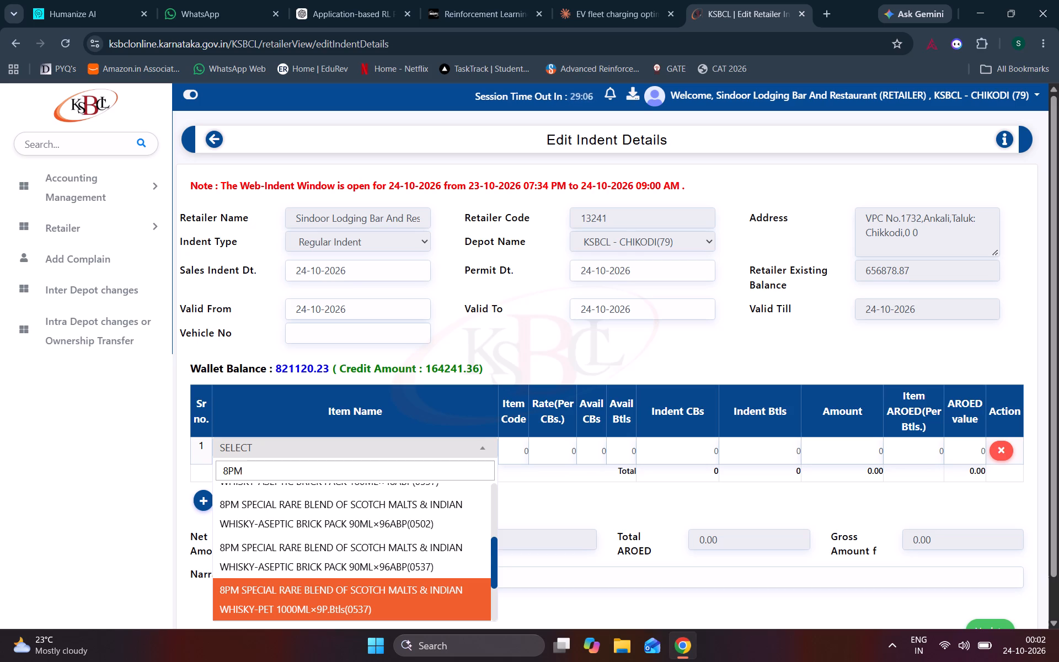
key("Down")
key("Down")
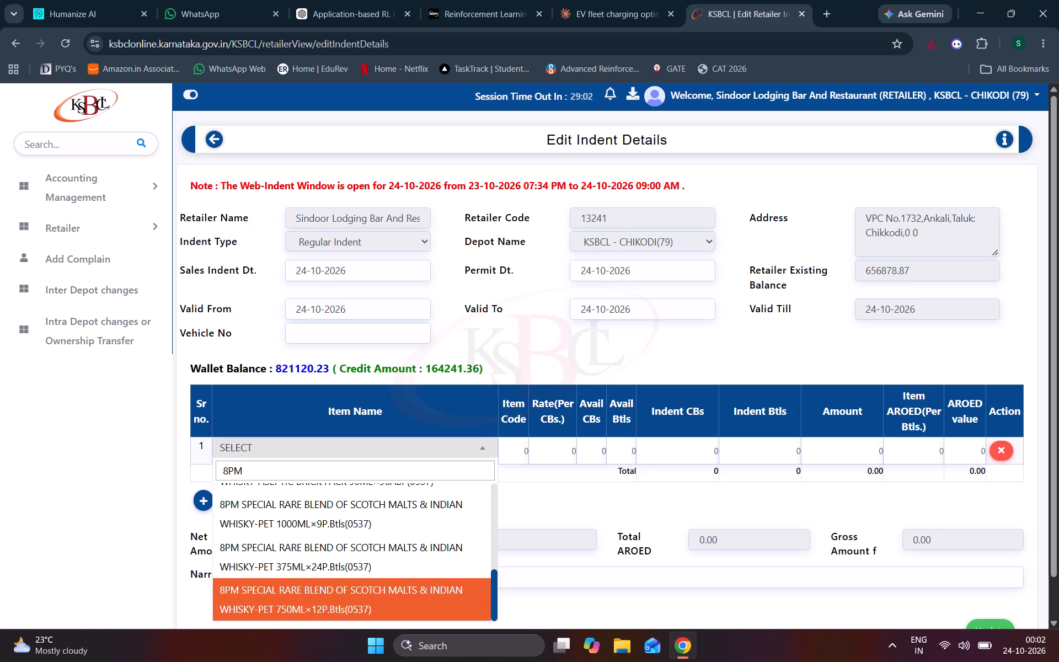
key("Return")
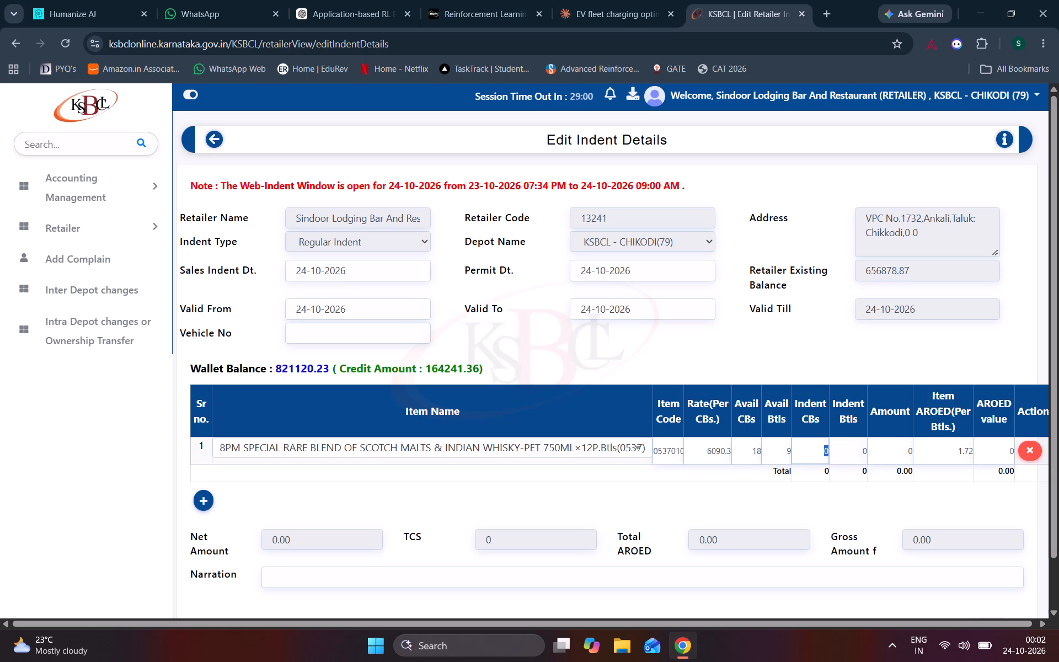
key("1")
key("Return")
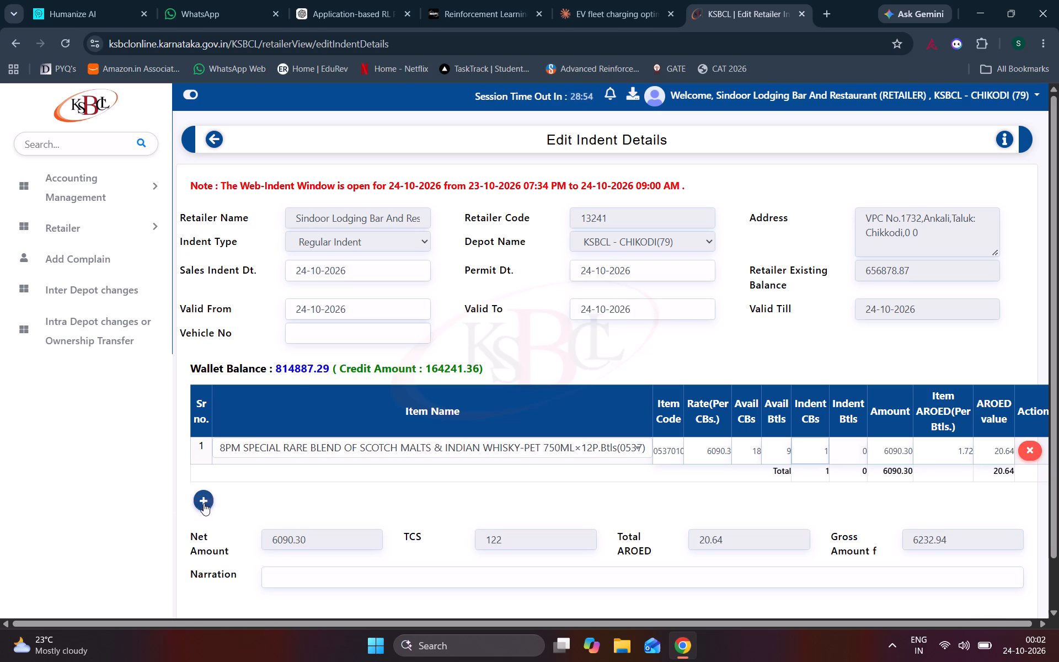
Add Bagpiper Deluxe Whisky-Tetra Pack (40%) 180MLx48Btls(0544) as the second indent item with 6 CBs.
left_click(204, 506)
left_click(227, 477)
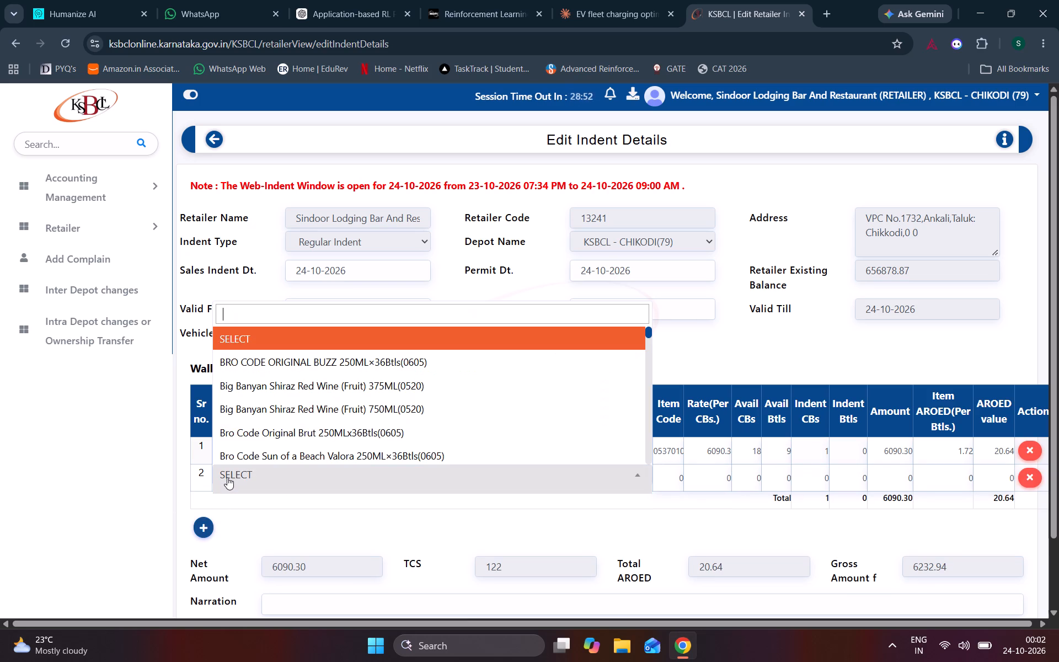
type("BAG")
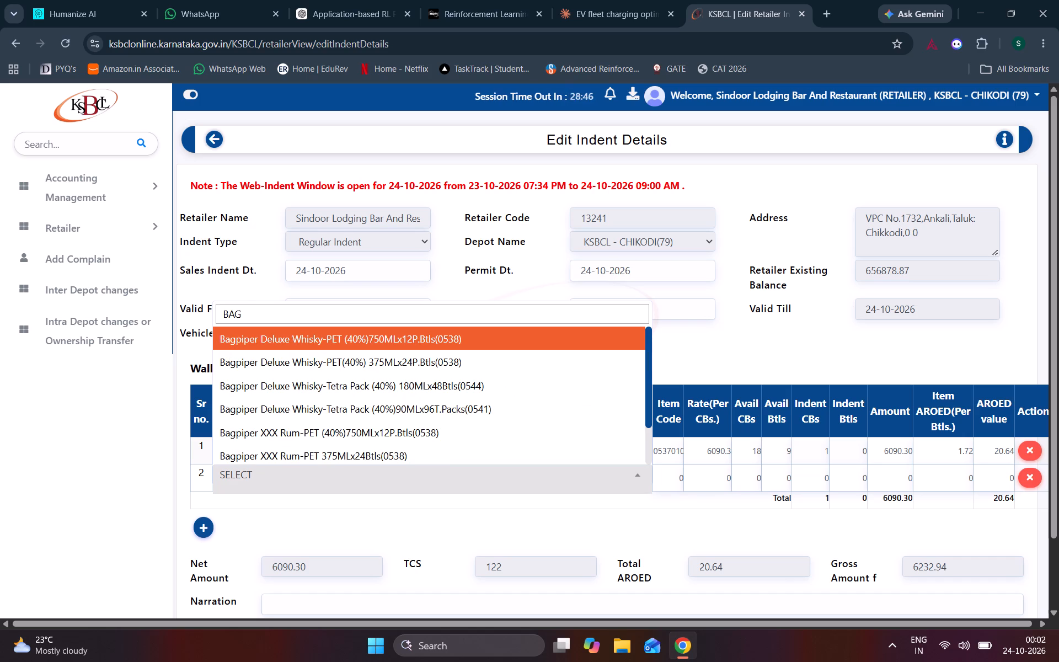
key("Down")
key("Down")
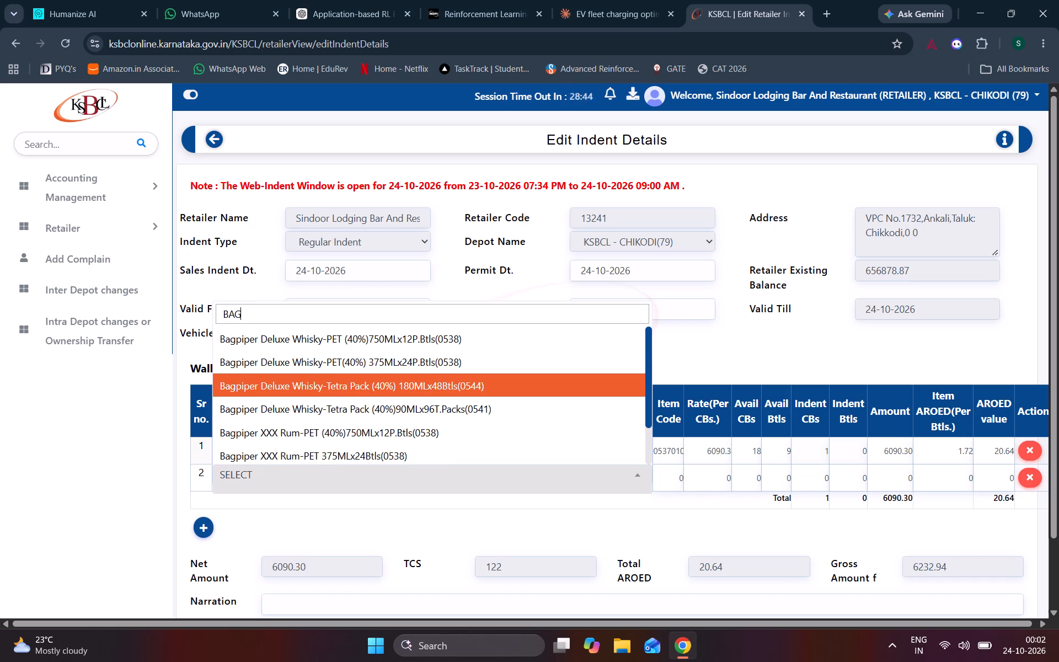
key("Return")
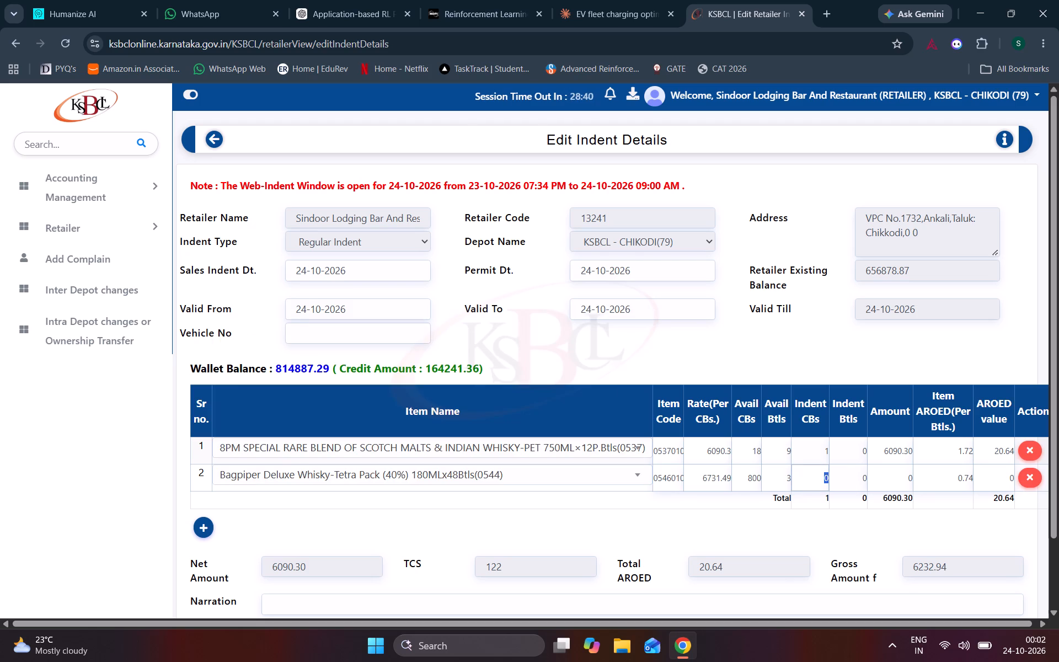
key("6")
key("Return")
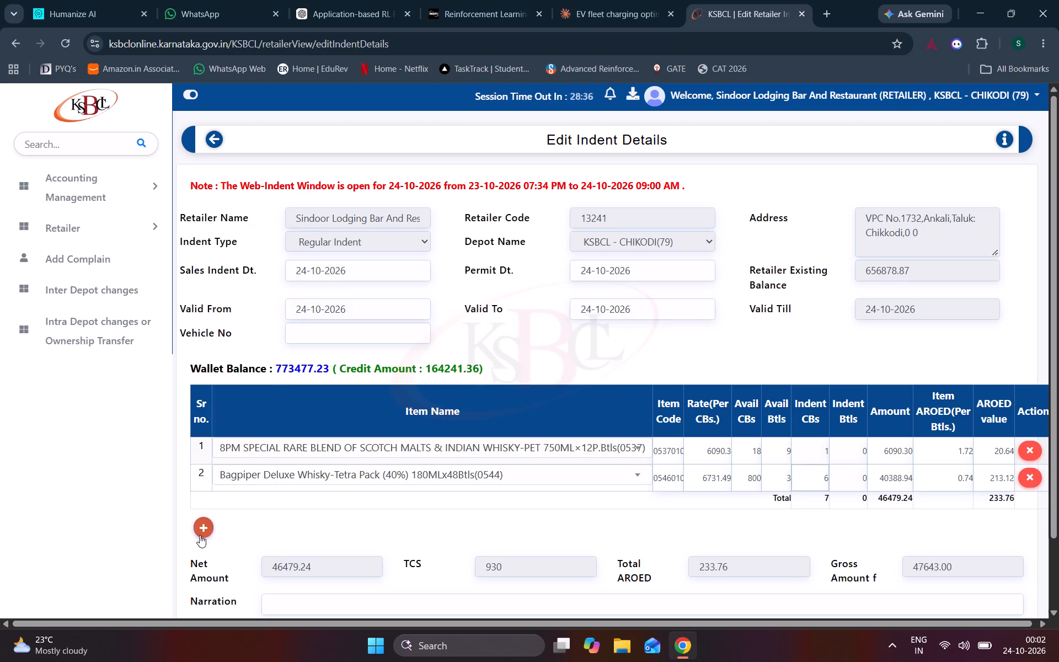
Add Bangalore Whisky-Aseptic Brick Pack(40%) 180MLx48ABP(0012) as the third indent item with 2 CBs.
left_click(200, 535)
left_click(238, 502)
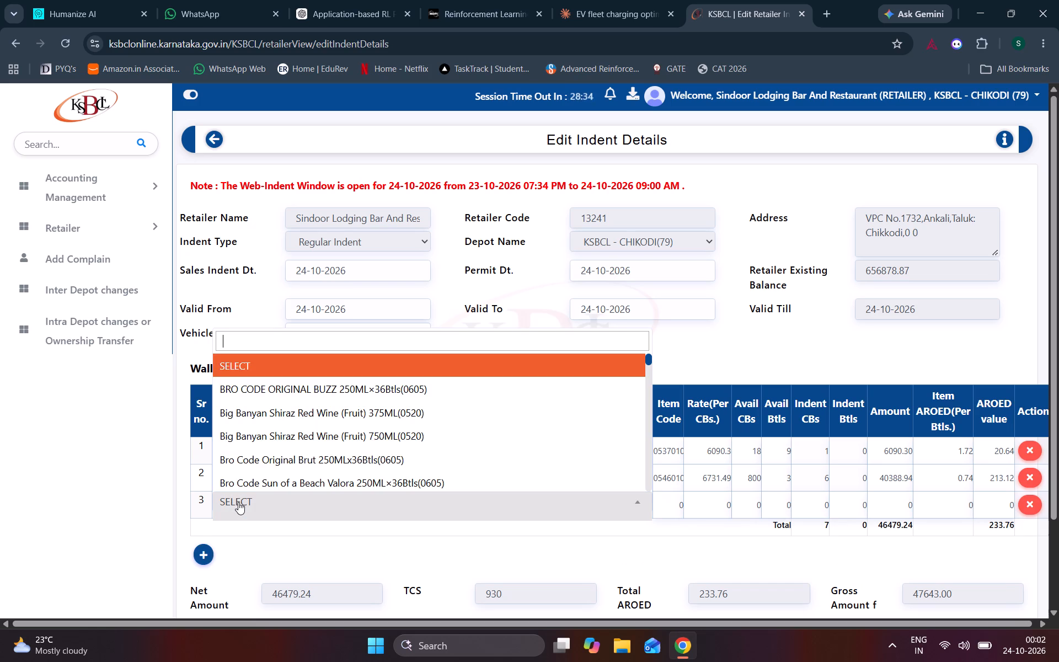
type("BANGA")
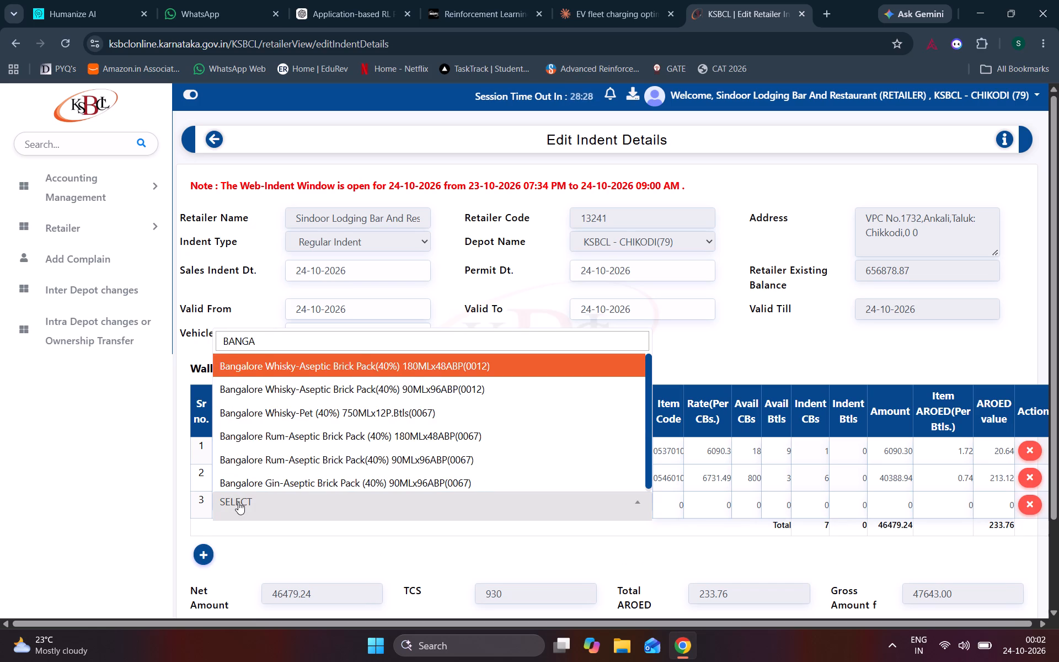
key("Return")
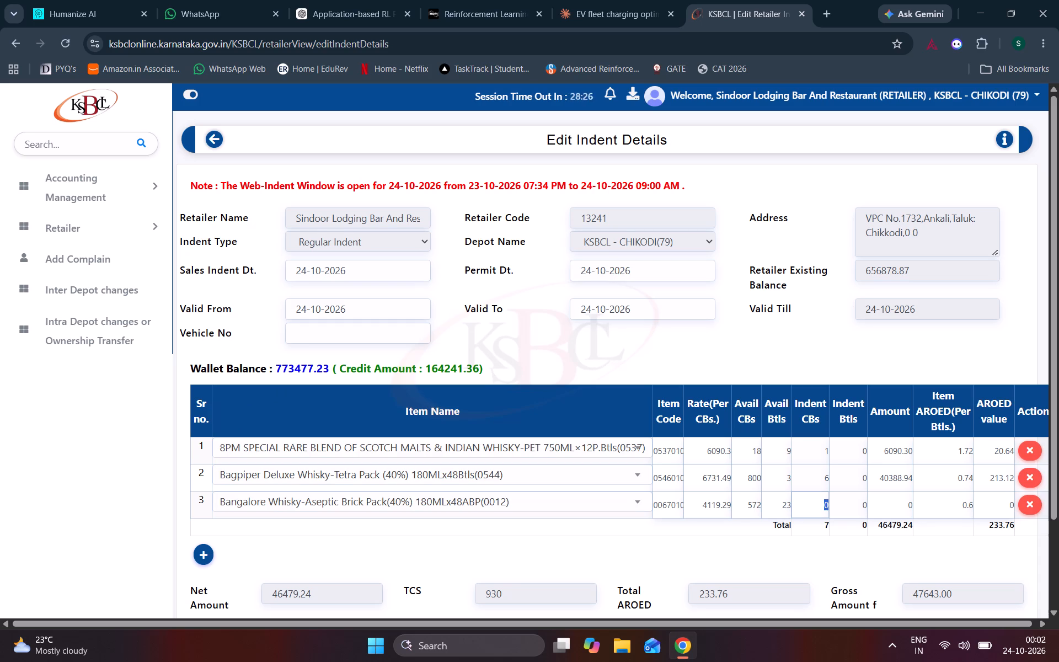
key("2")
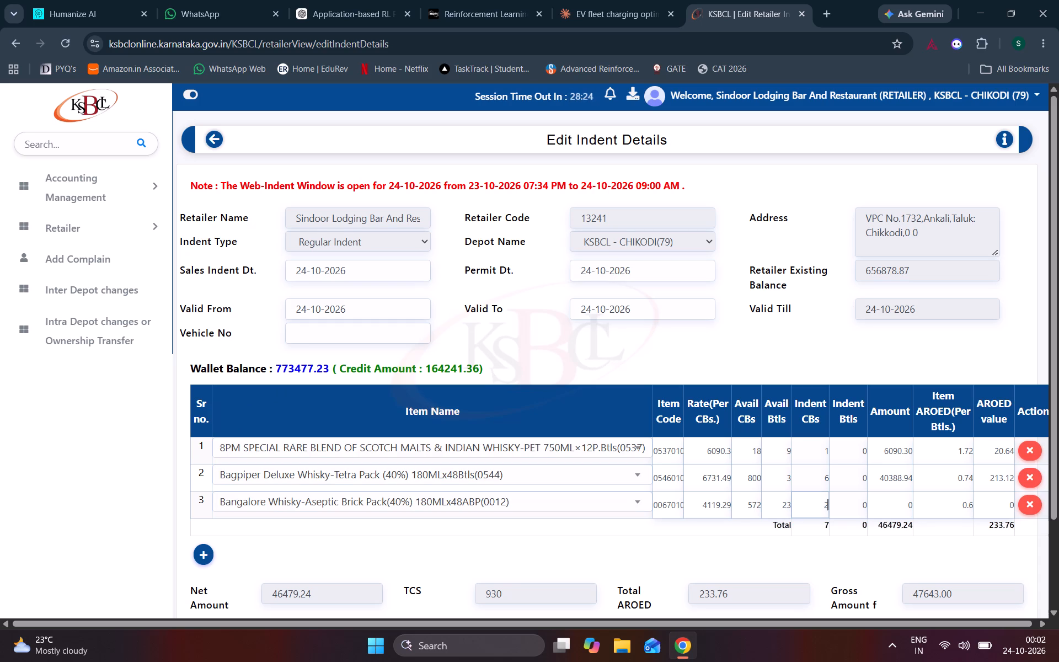
key("Return")
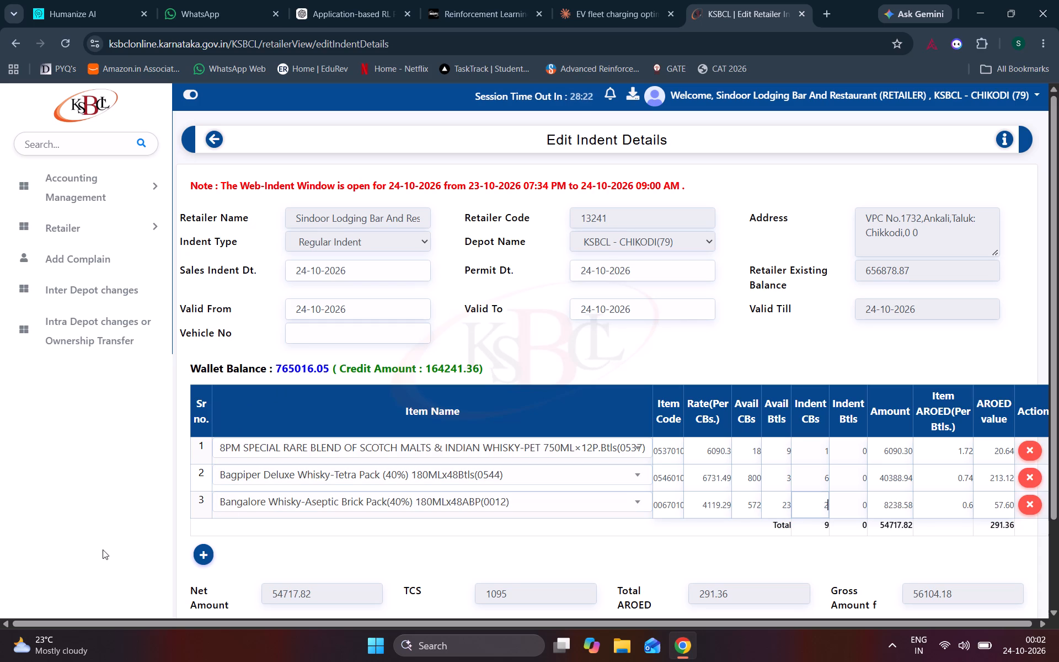
Add Bangalore Whisky-Aseptic Brick Pack(40%) 90MLx96ABP(0012) as the fourth indent item with 4 CBs.
left_click(199, 552)
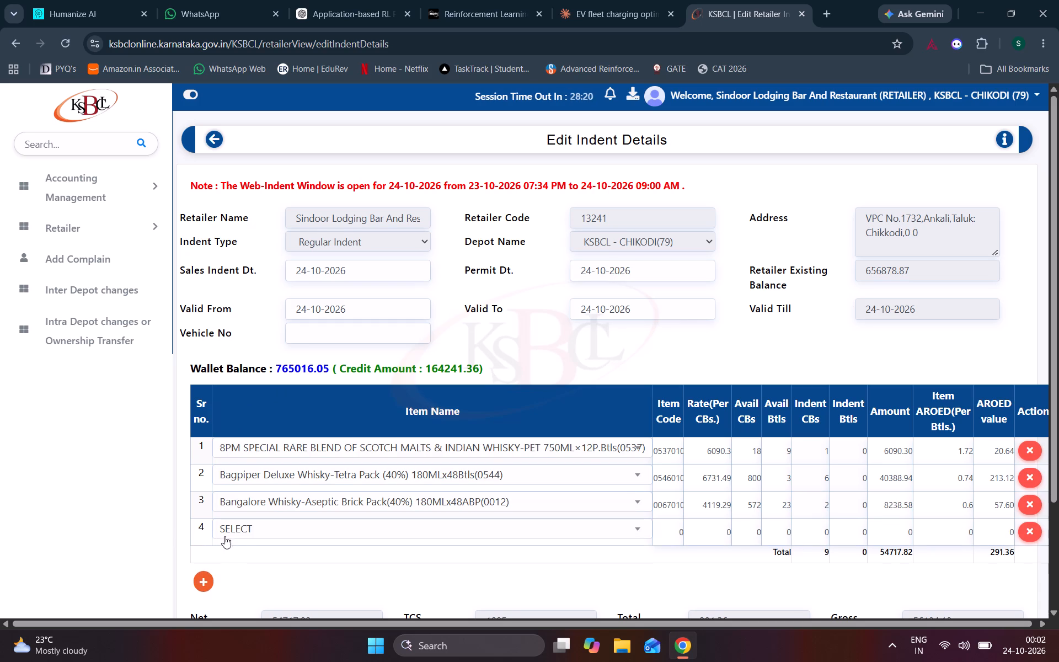
left_click(233, 529)
type("BANGA")
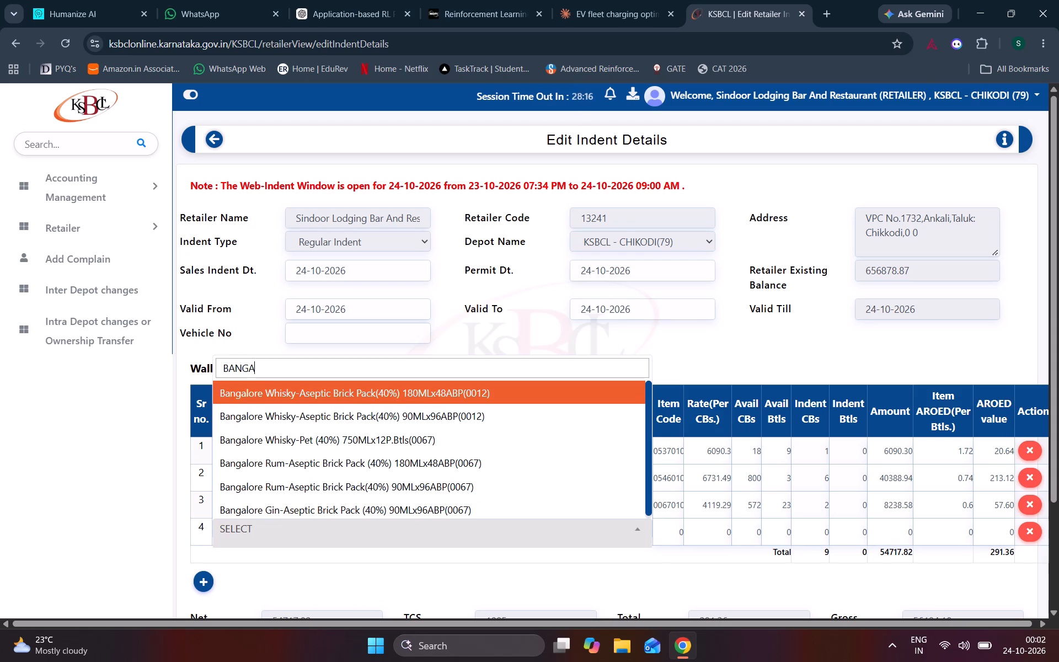
key("Down")
key("Return")
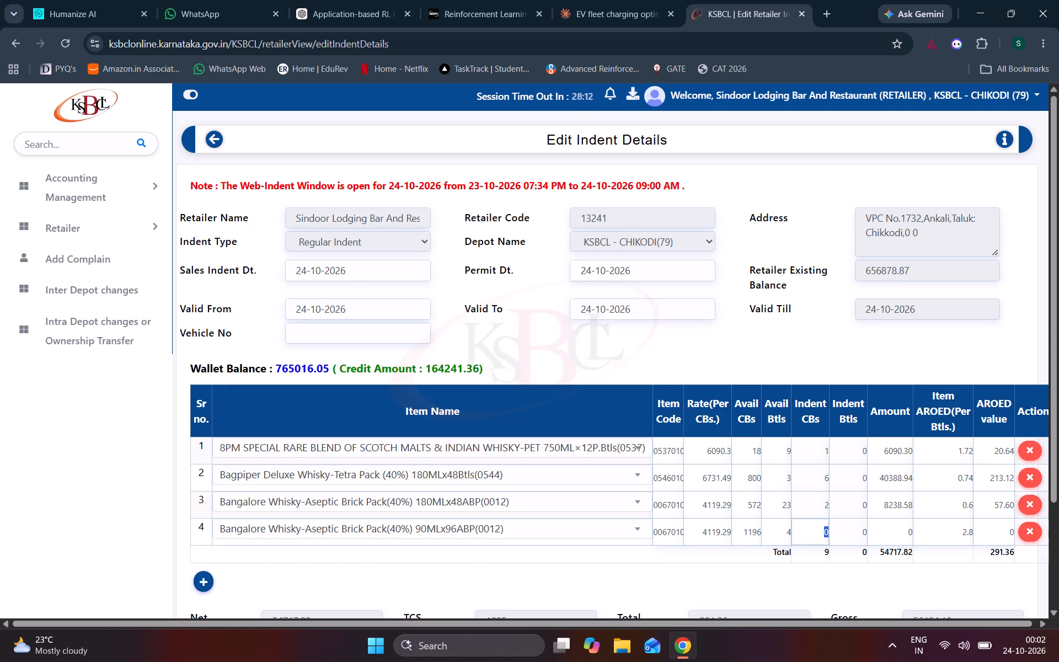
key("4")
key("Return")
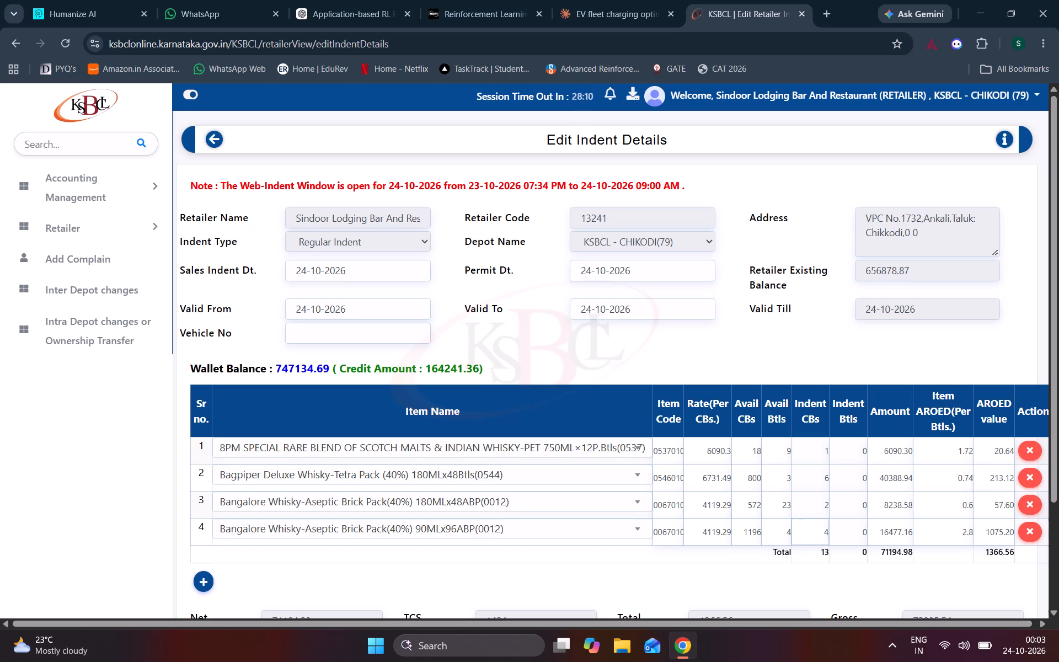
Add DSP BLACK RESERVE WHISKY-PET 180ML×48P.Btls(0020) as the fifth indent item with 1 CB.
left_click(201, 581)
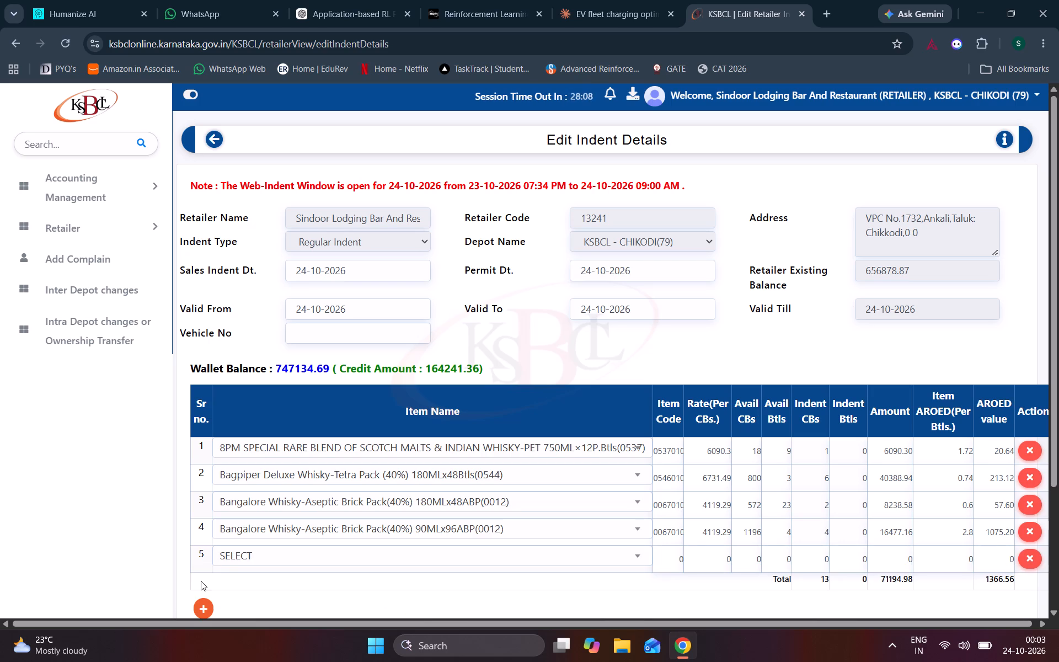
left_click(225, 558)
key("d")
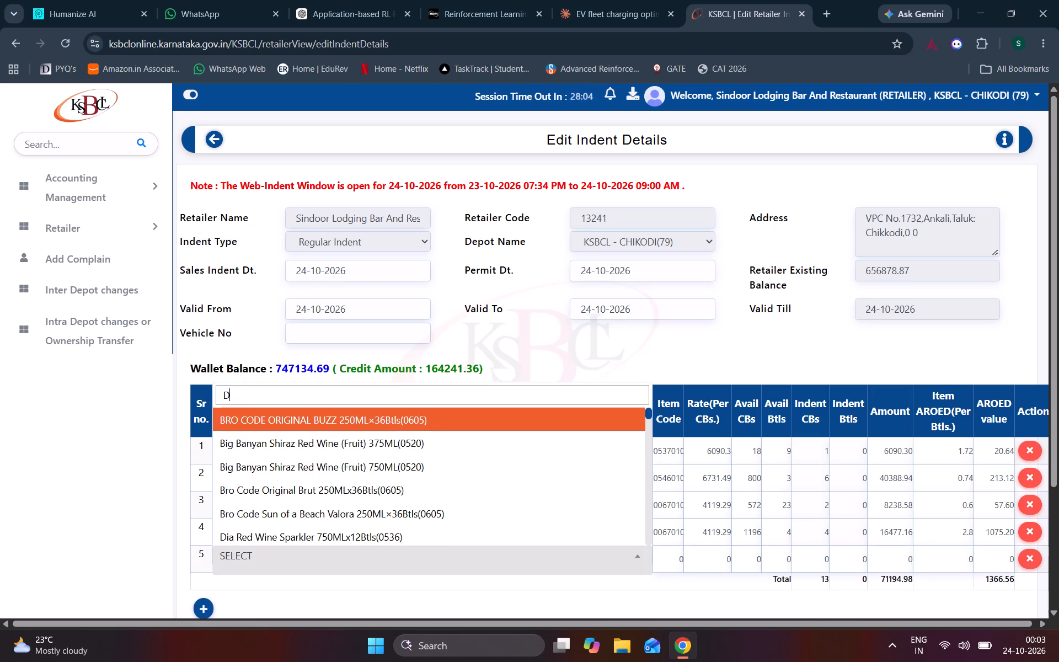
type("SP")
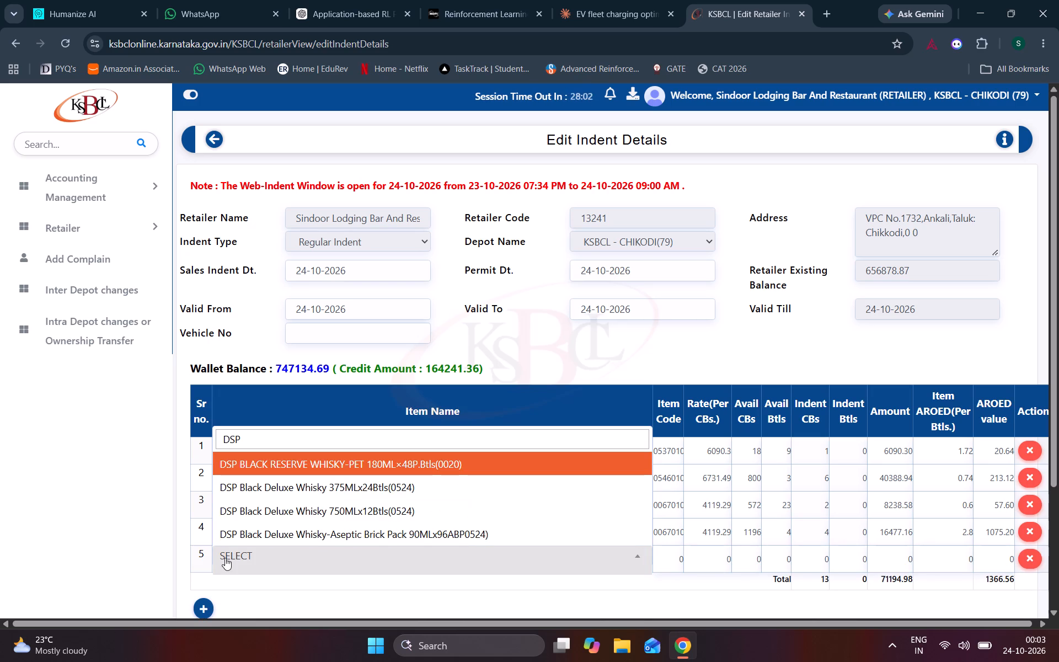
key("Down")
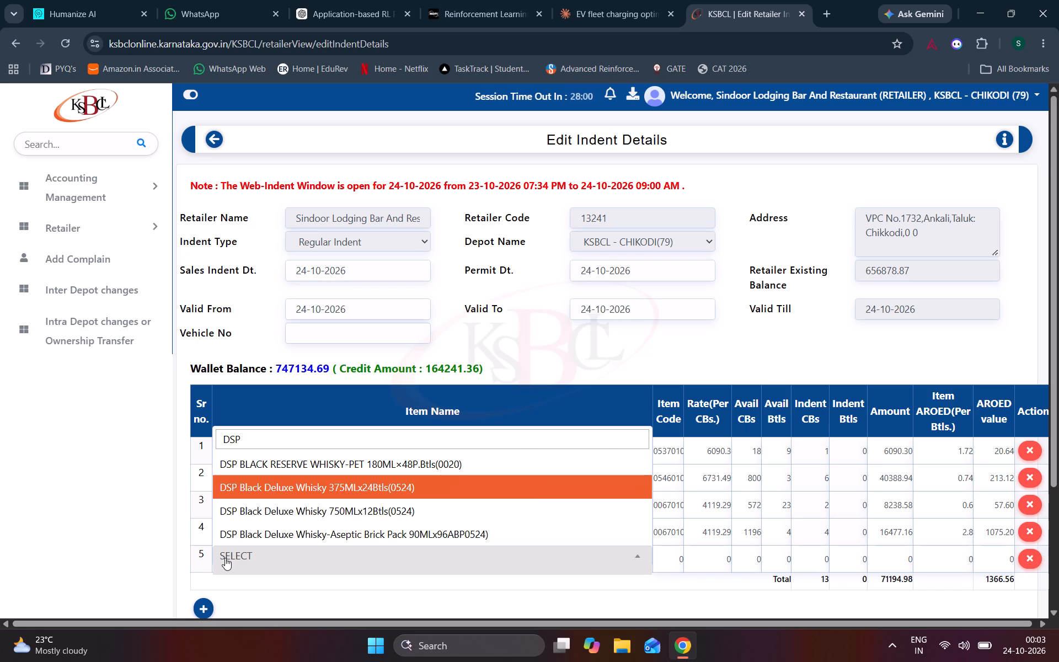
key("Down")
key("Down")
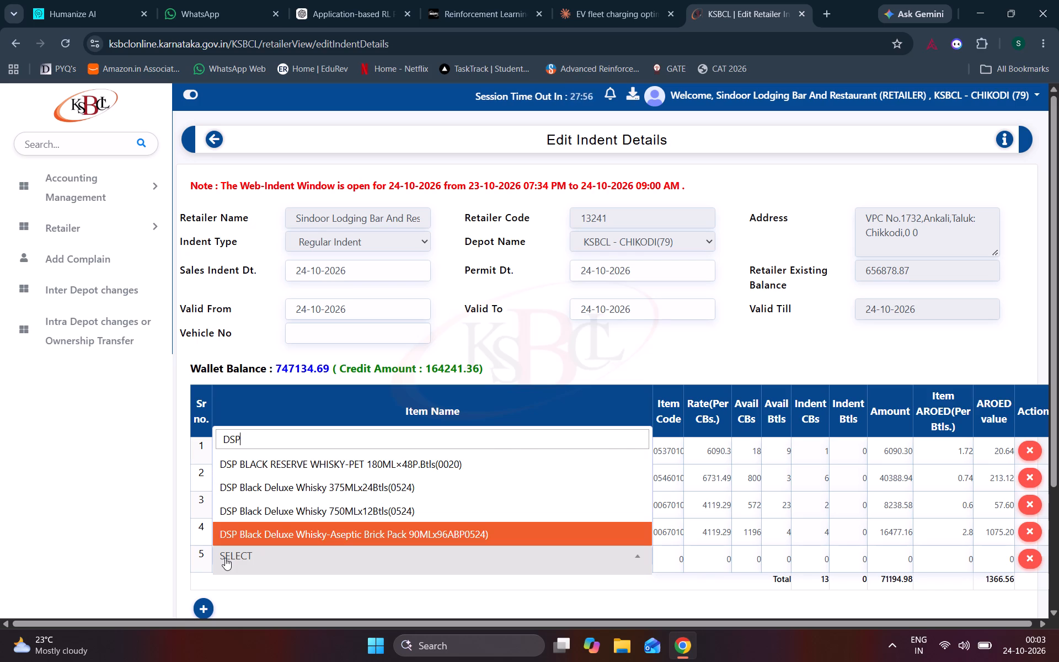
key("Up")
key("Up")
key("Up")
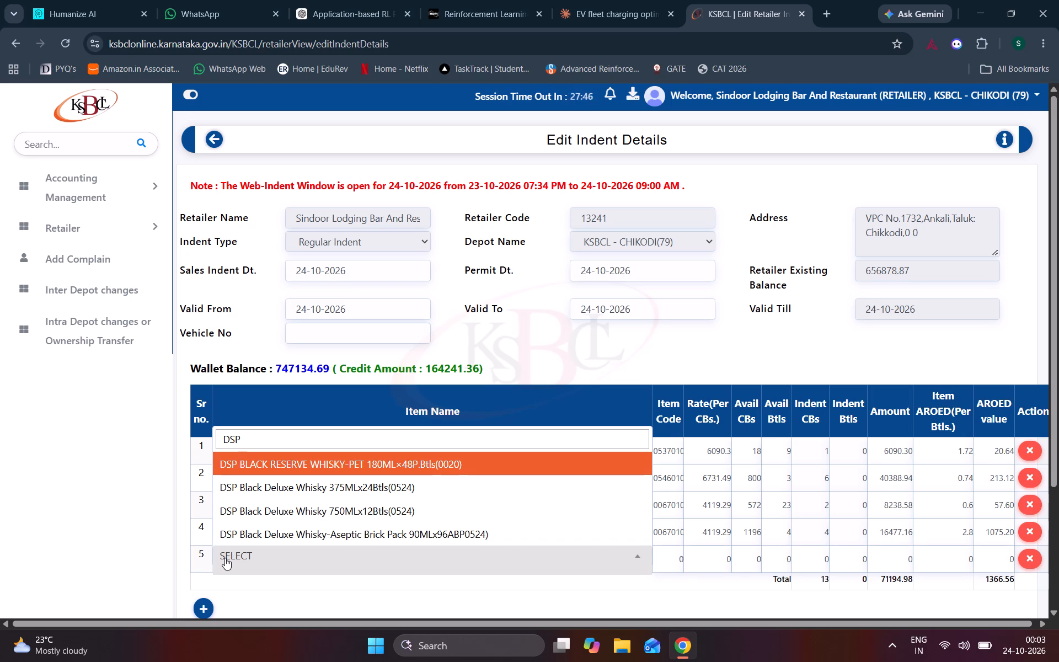
key("Return")
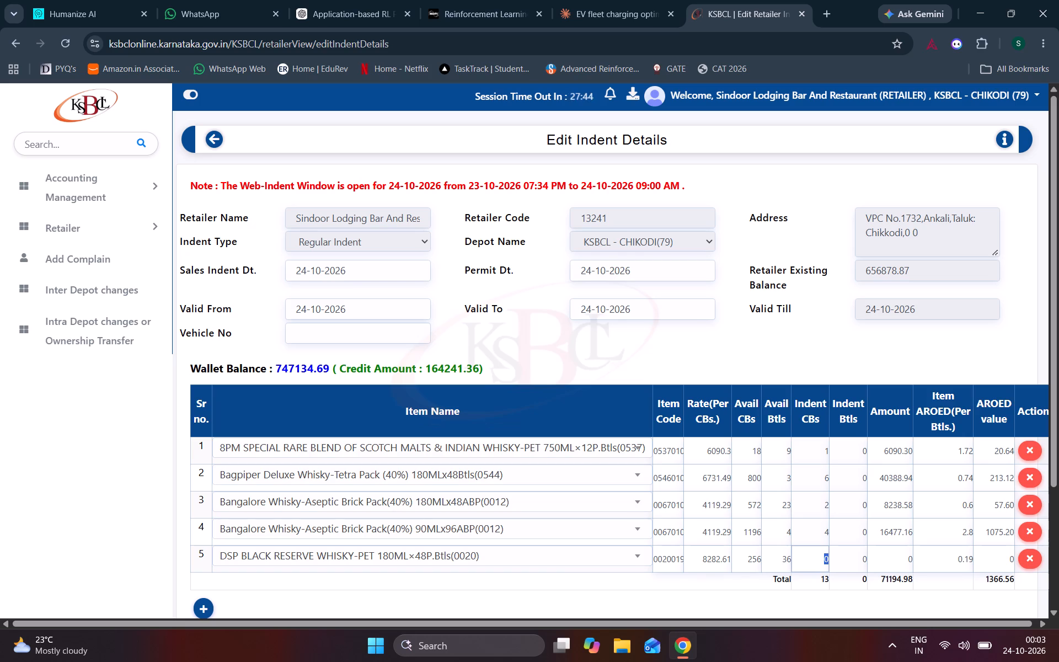
key("1")
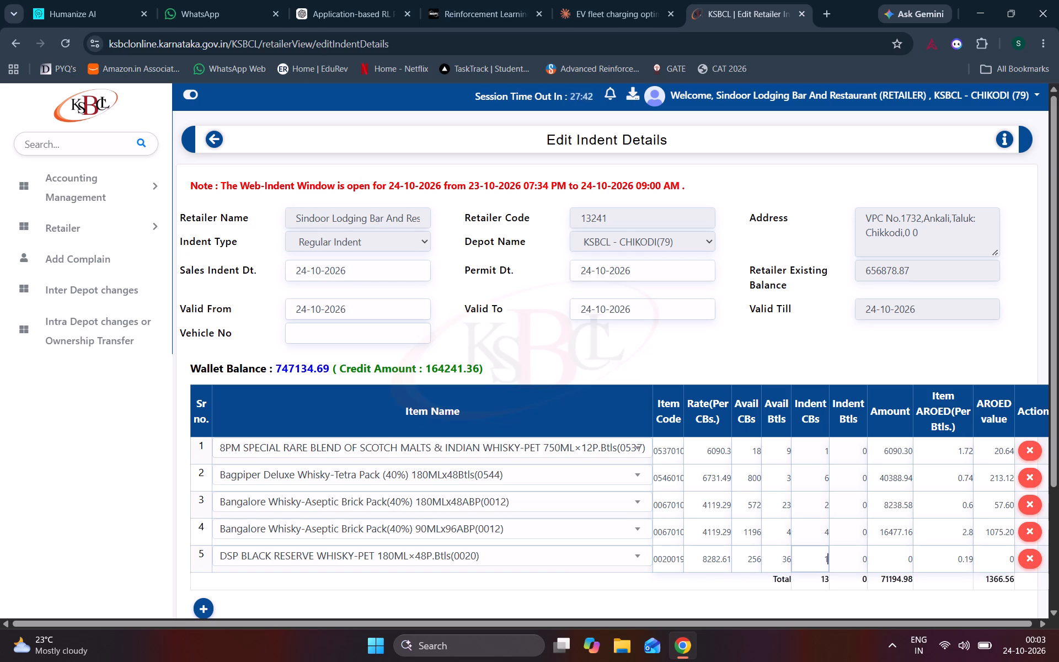
key("Return")
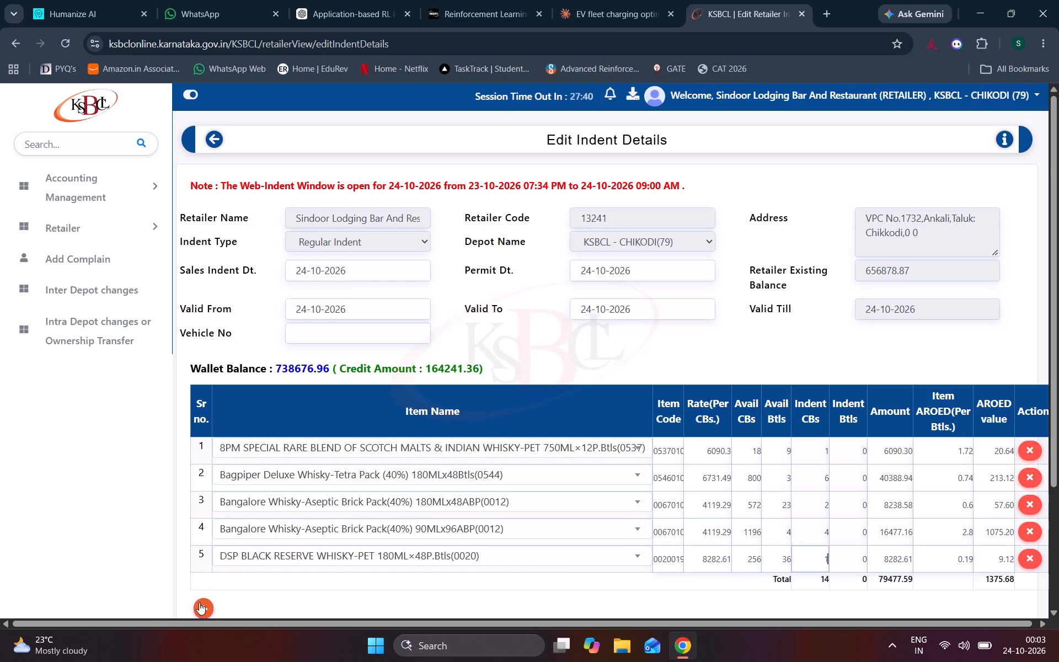
Add DK Double Kick Neat Whisky-Aseptic Brick Pack 180MLx48ABP(0022) as the sixth indent item with 3 CBs.
left_click(199, 602)
left_click(228, 584)
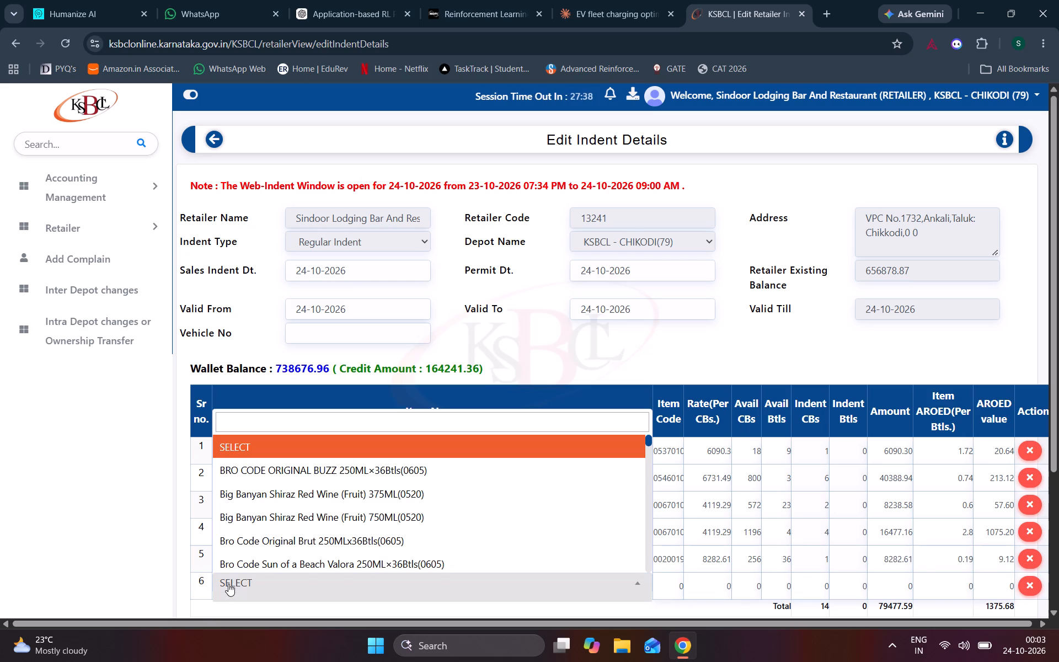
type("DOU")
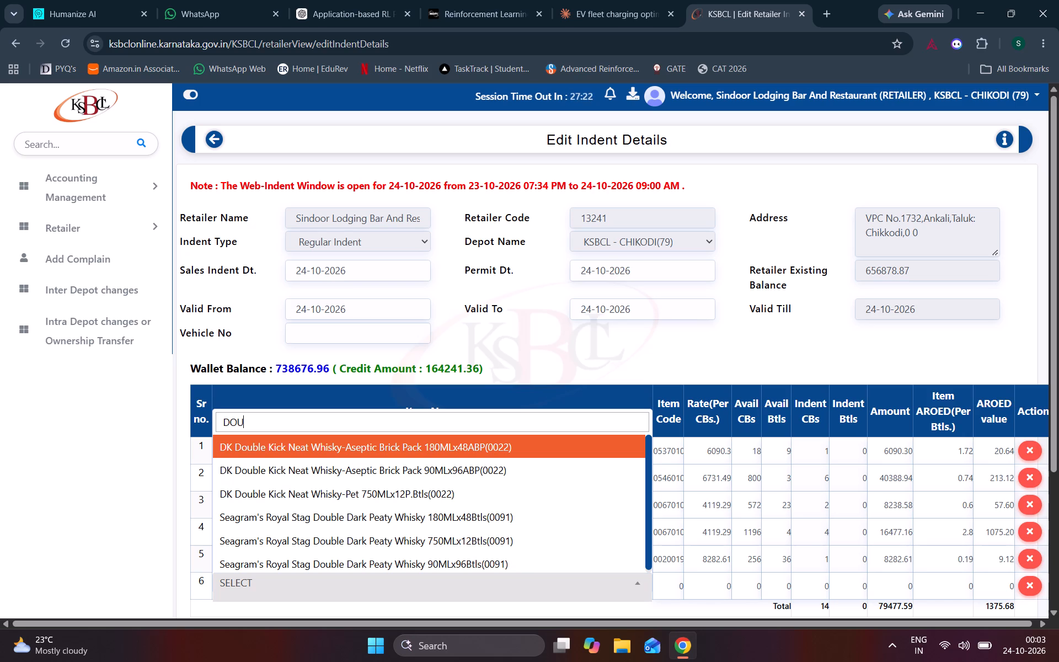
key("Return")
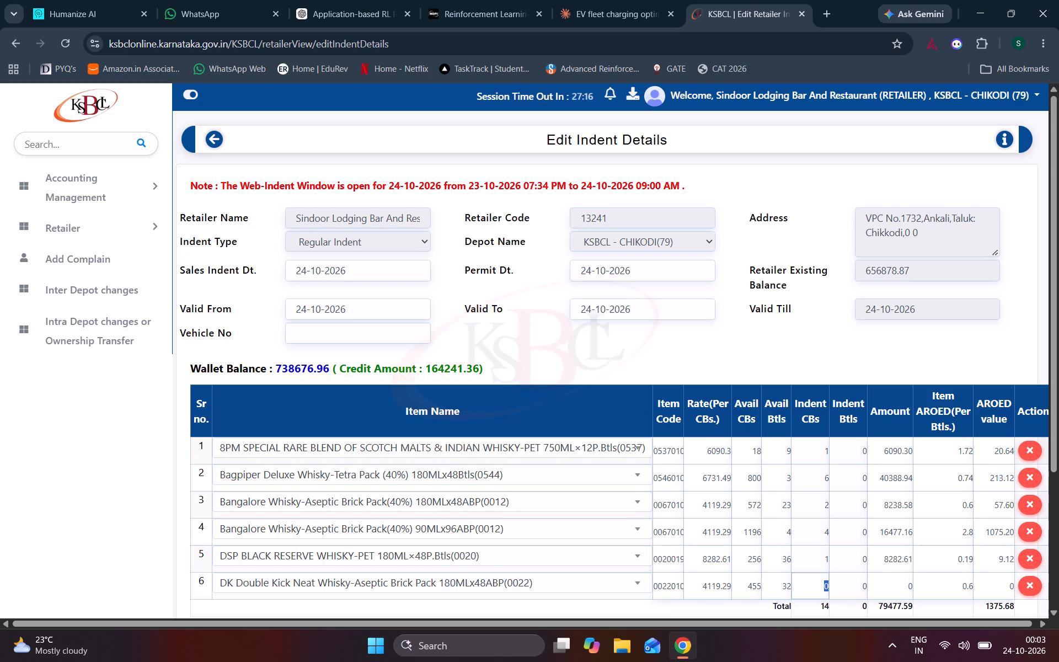
key("3")
key("Return")
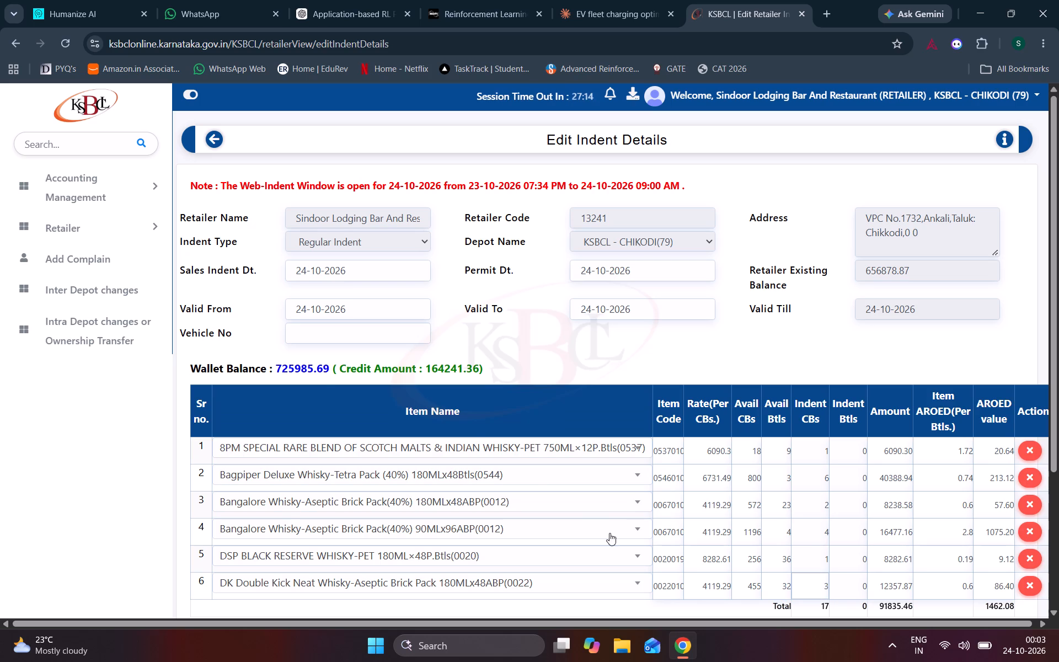
Add DK Double Kick Neat Whisky-Aseptic Brick Pack 90MLx96ABP(0022) as the seventh indent item with 4 CBs.
left_click_drag(1056, 407, 1054, 461)
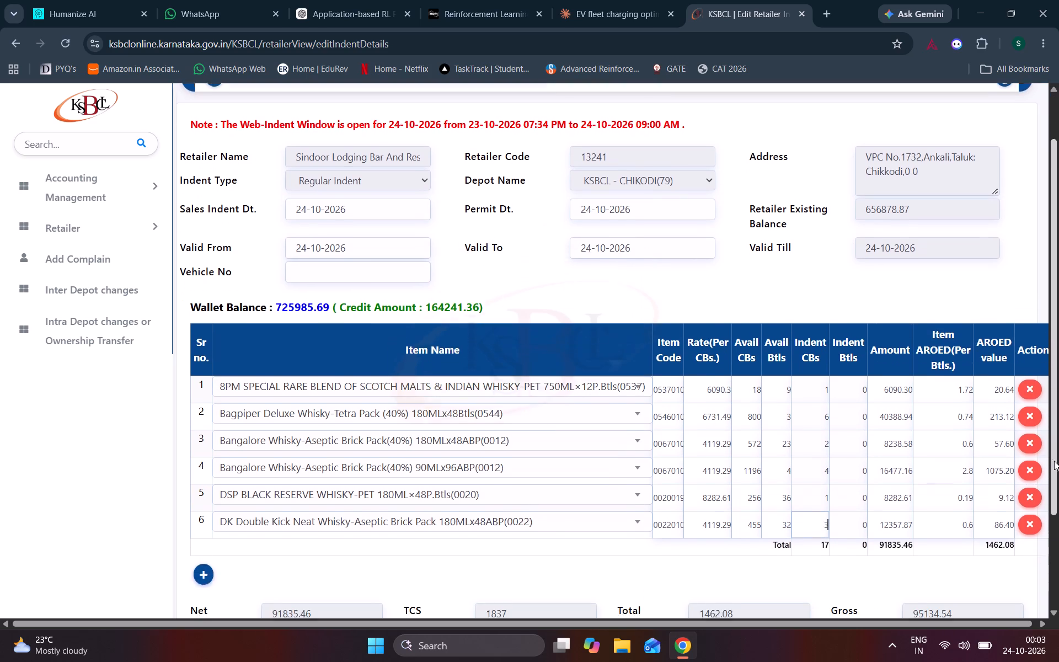
left_click_drag(1054, 461, 1058, 501)
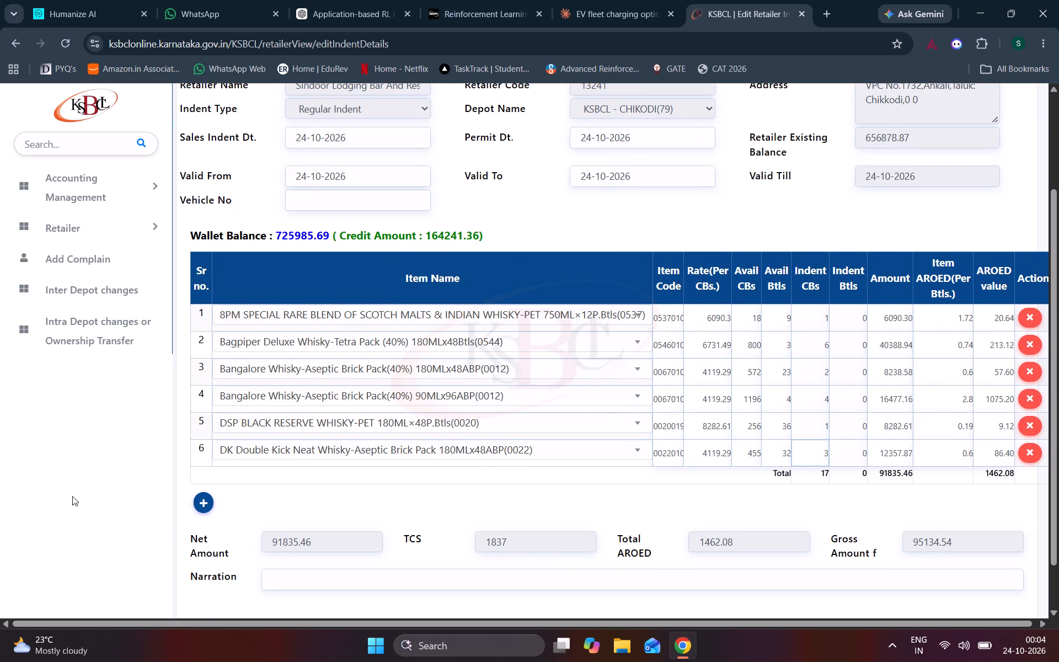
left_click(207, 503)
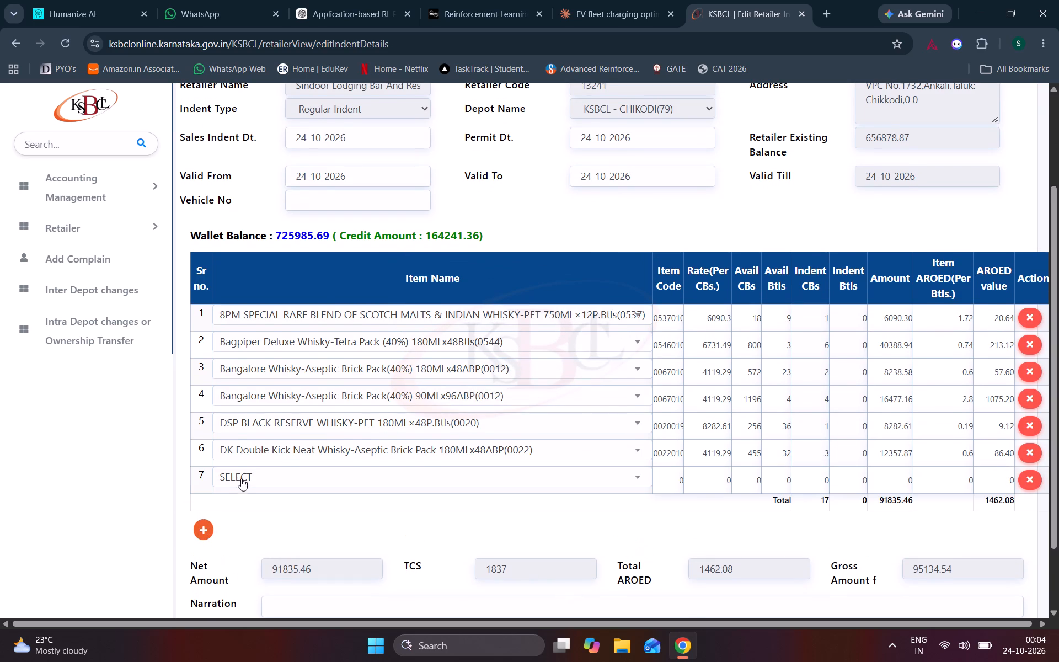
left_click(243, 477)
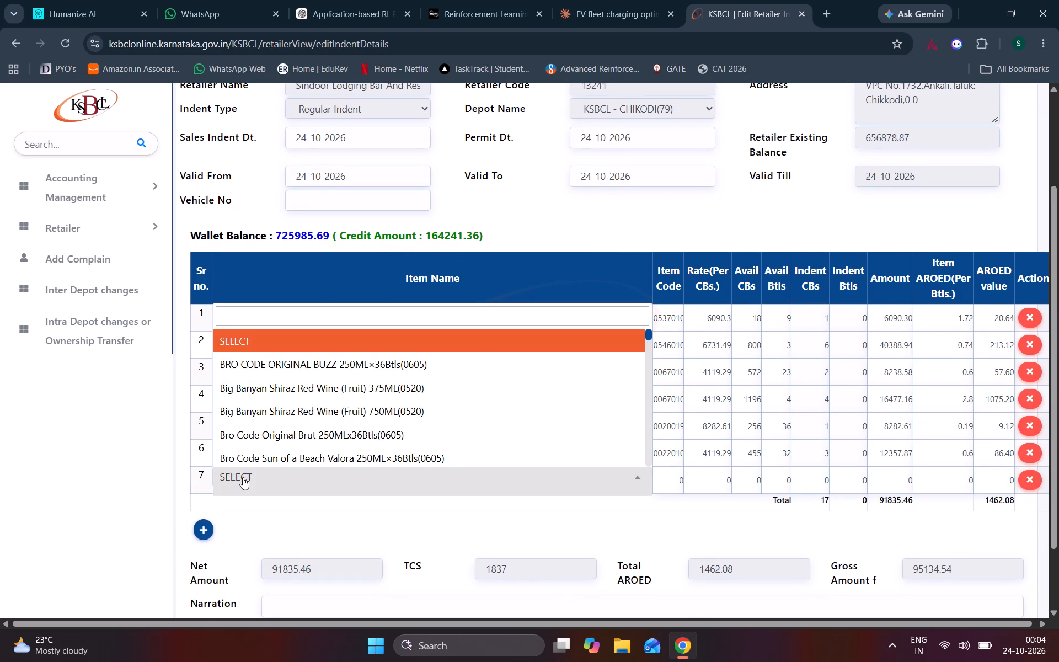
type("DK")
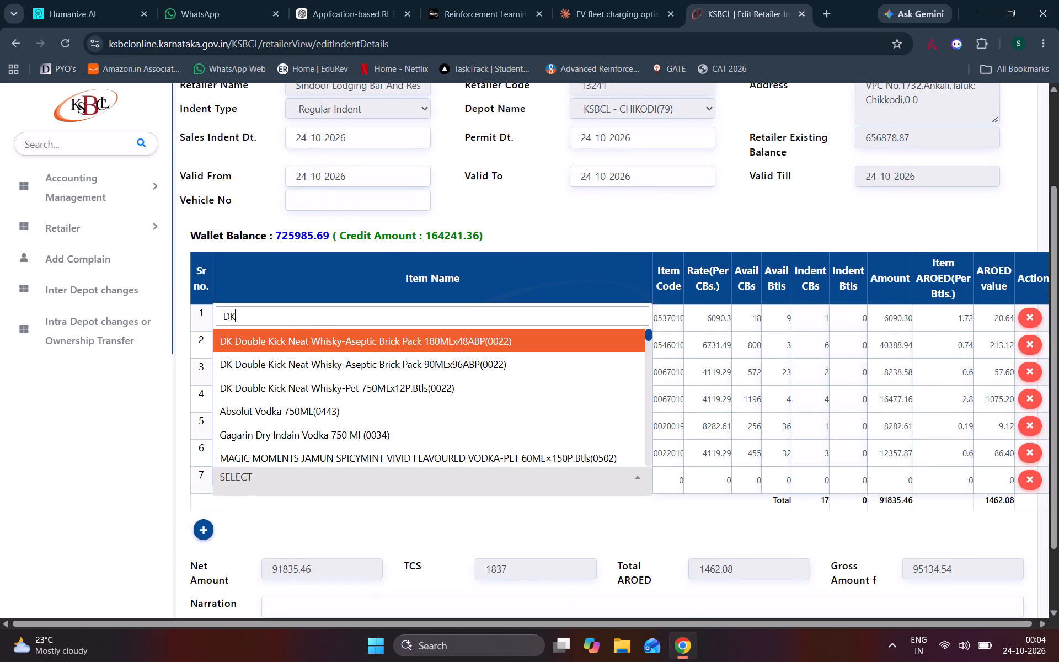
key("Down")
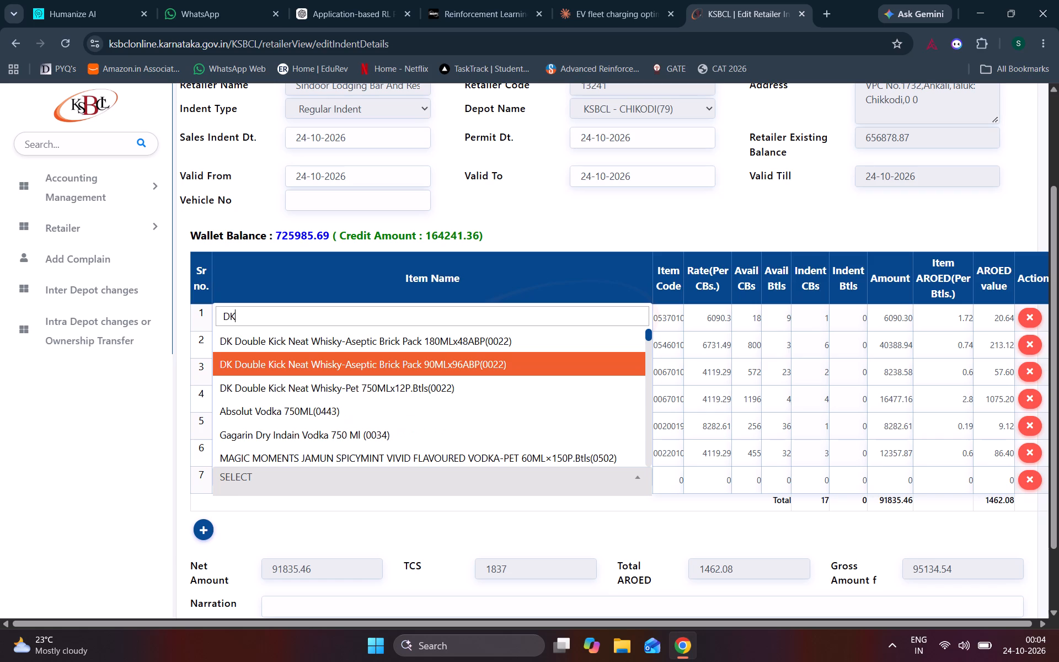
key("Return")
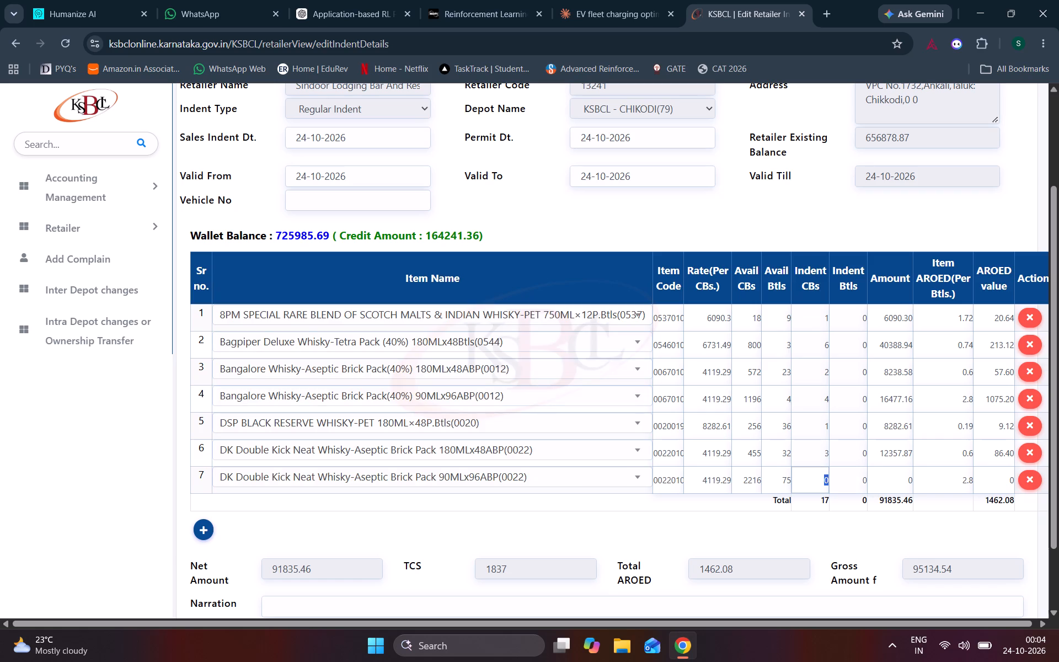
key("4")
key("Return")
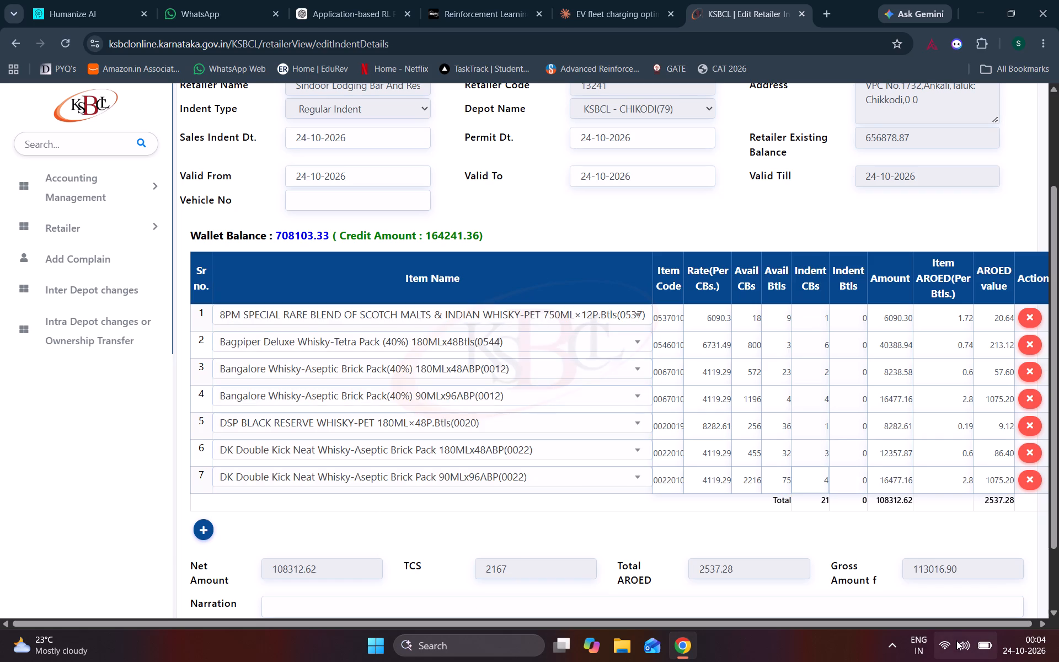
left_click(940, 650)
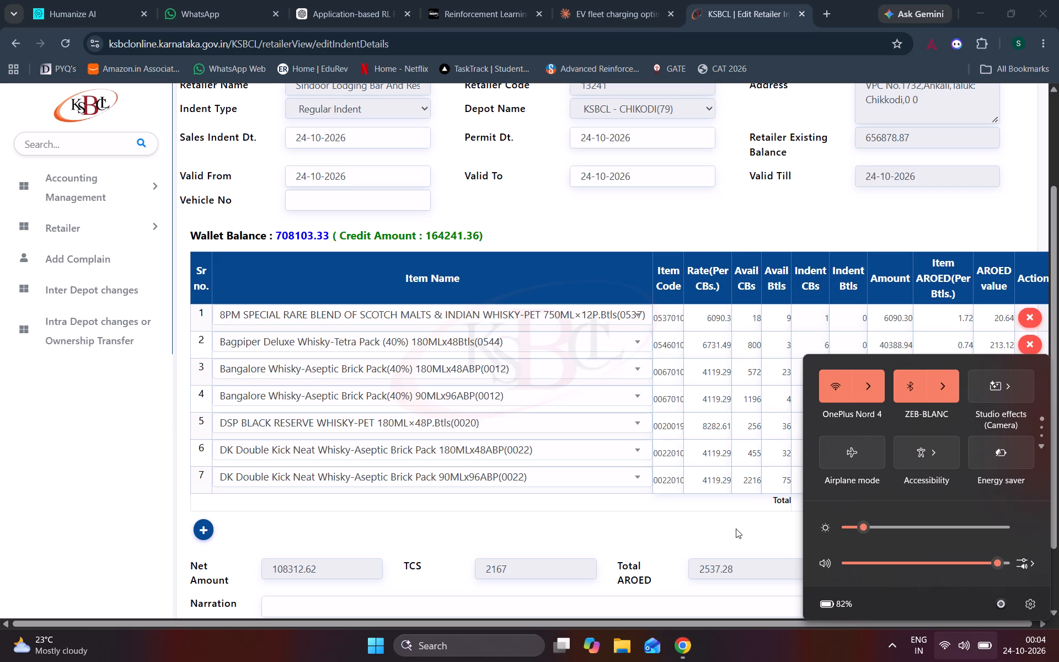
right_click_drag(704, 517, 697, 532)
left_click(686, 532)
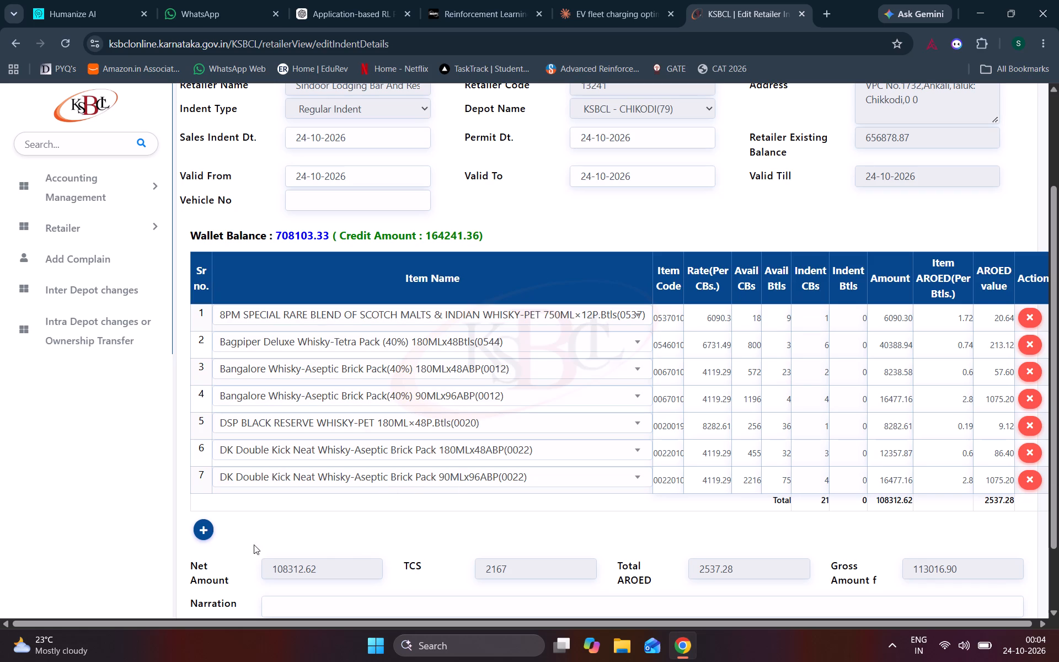
Add Haywards Cheers Whisky-Tetra Pack (40%)180MLx48Btls(0545) as the eighth indent item with 2 CBs.
left_click(206, 526)
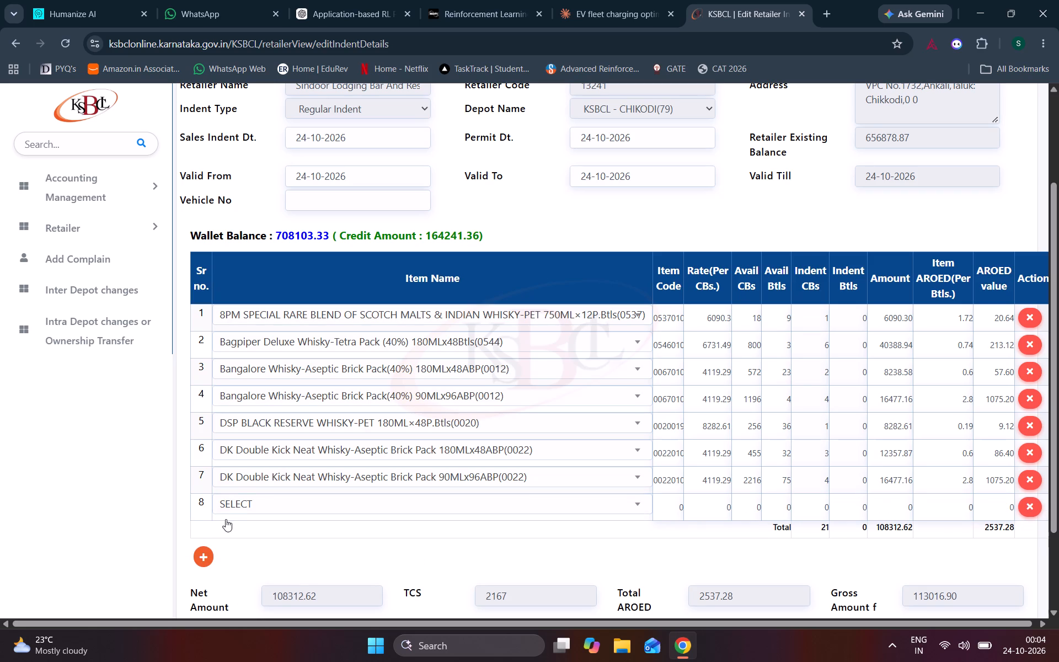
left_click(227, 506)
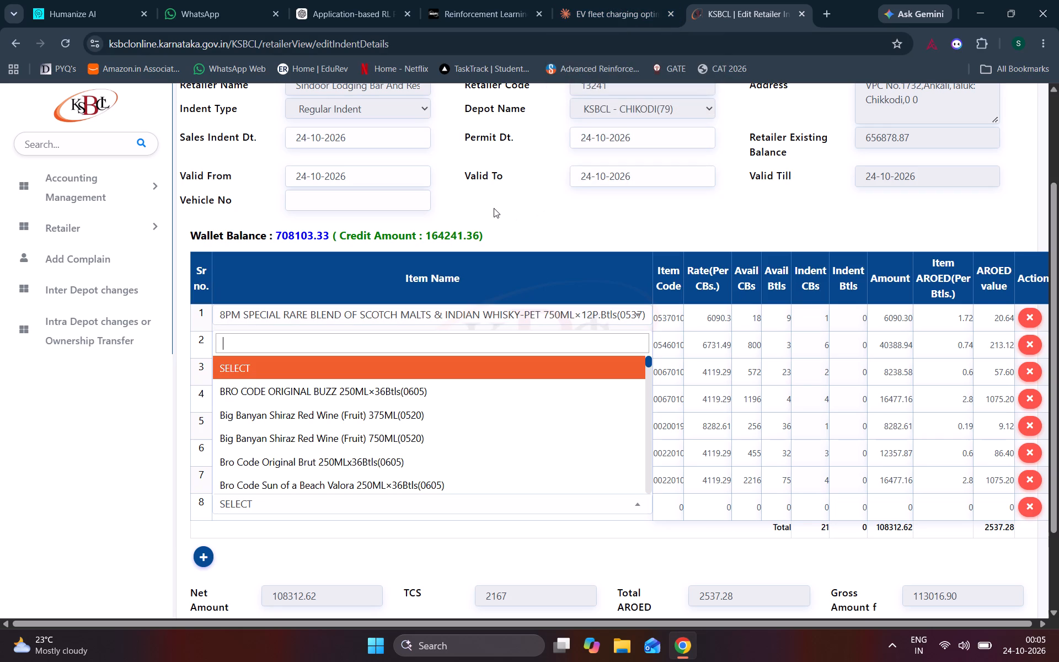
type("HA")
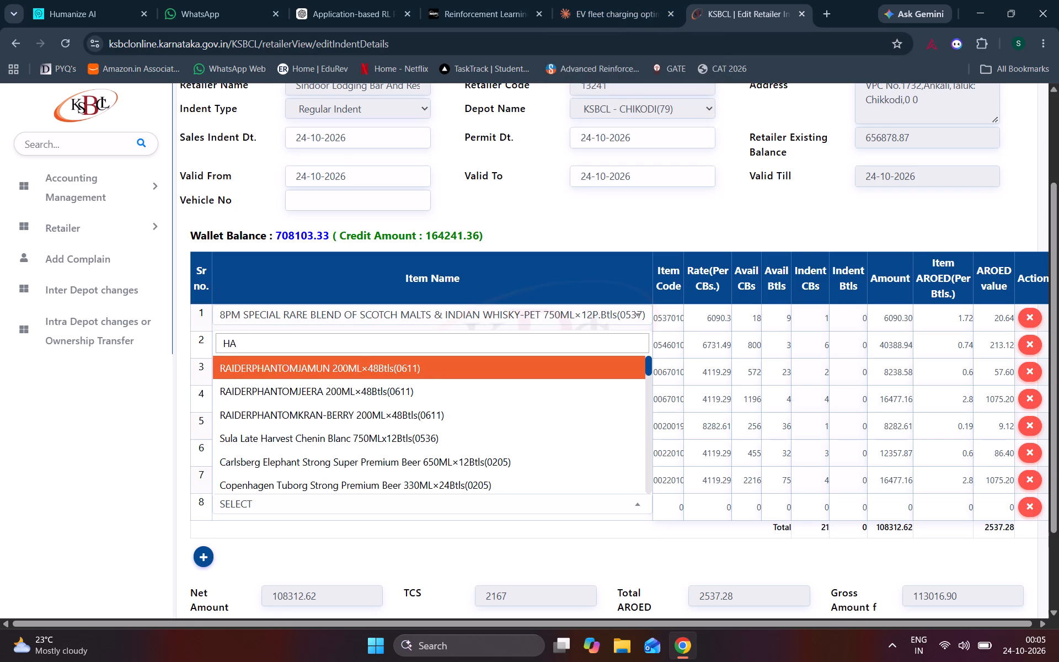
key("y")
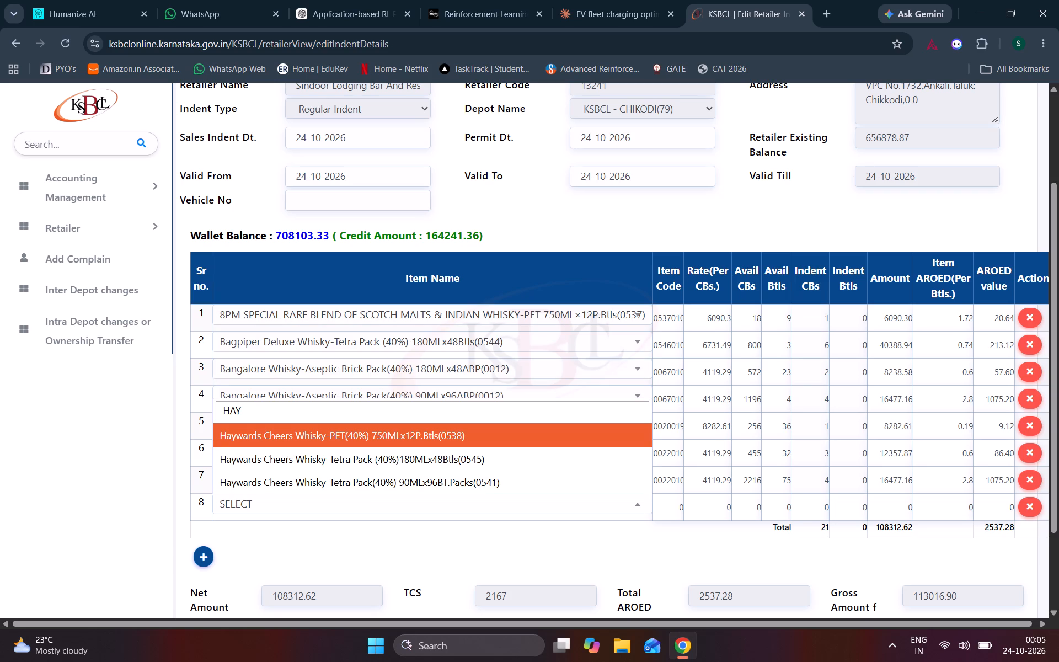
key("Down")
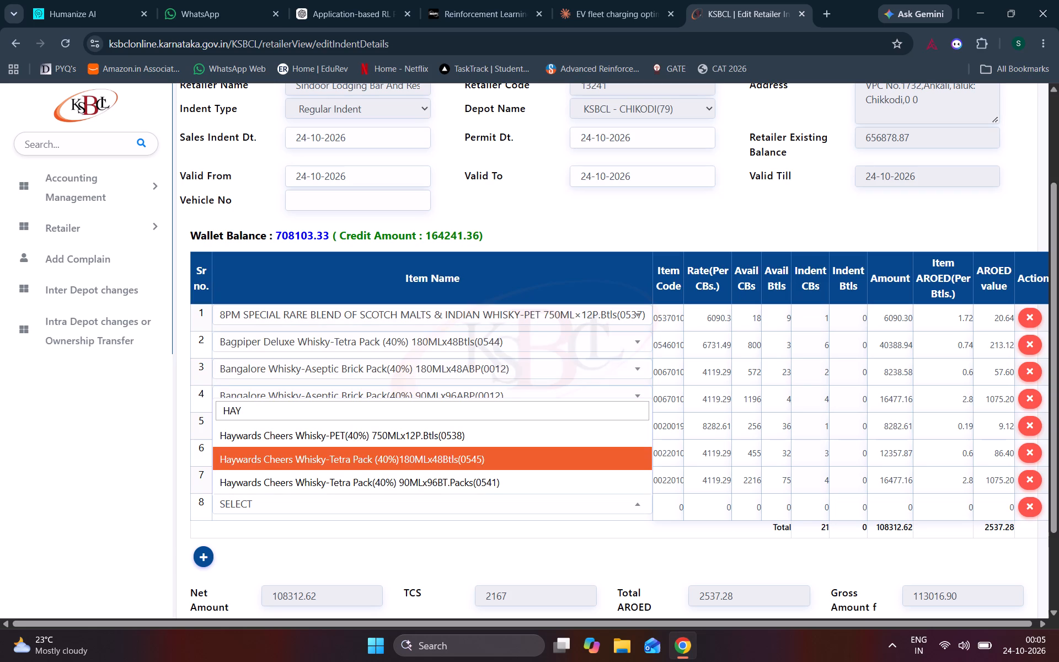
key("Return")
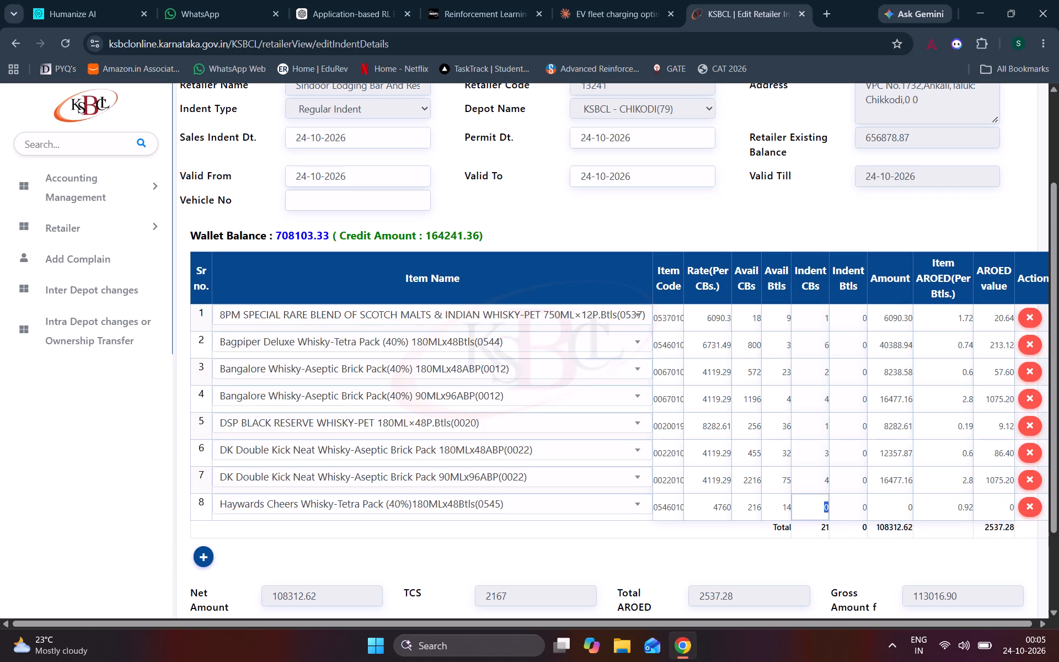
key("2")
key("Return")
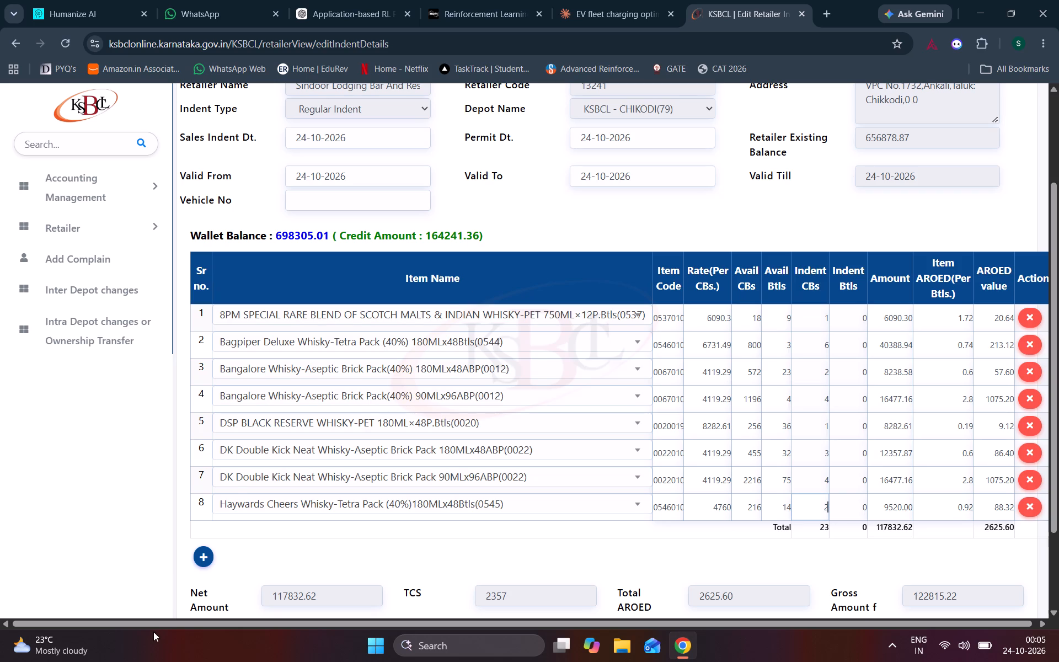
Add SEAGRAM'S IMPERIAL BLUE SELECT BATCH GRAIN WHISKY 750ML×12Btls(0601) as the ninth indent item with 1 CB.
left_click(201, 559)
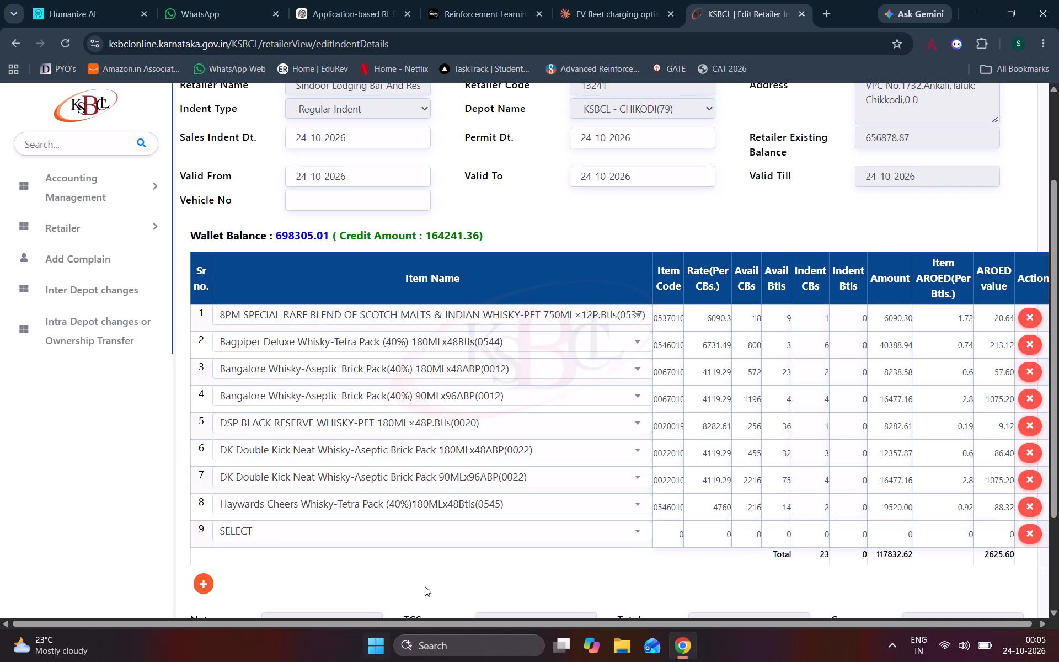
left_click(384, 540)
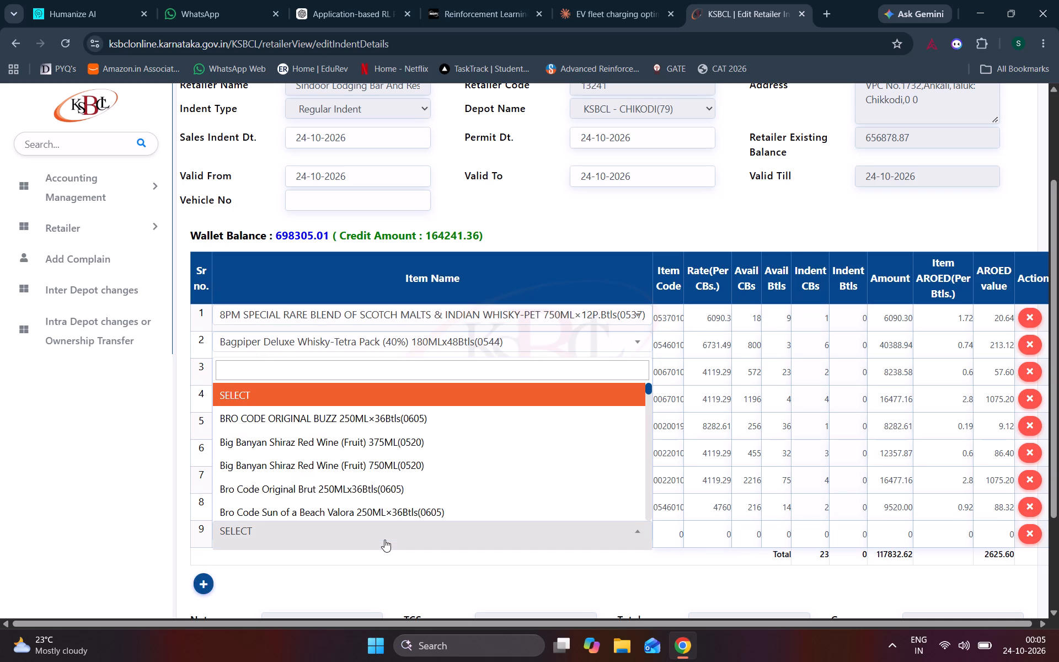
type("IM")
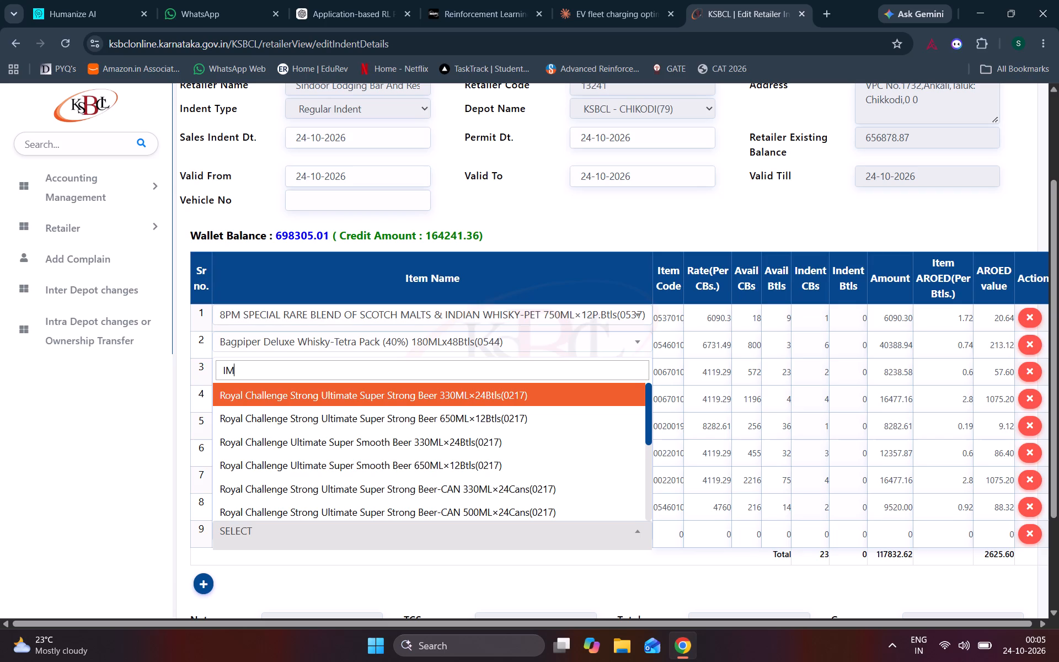
key("p")
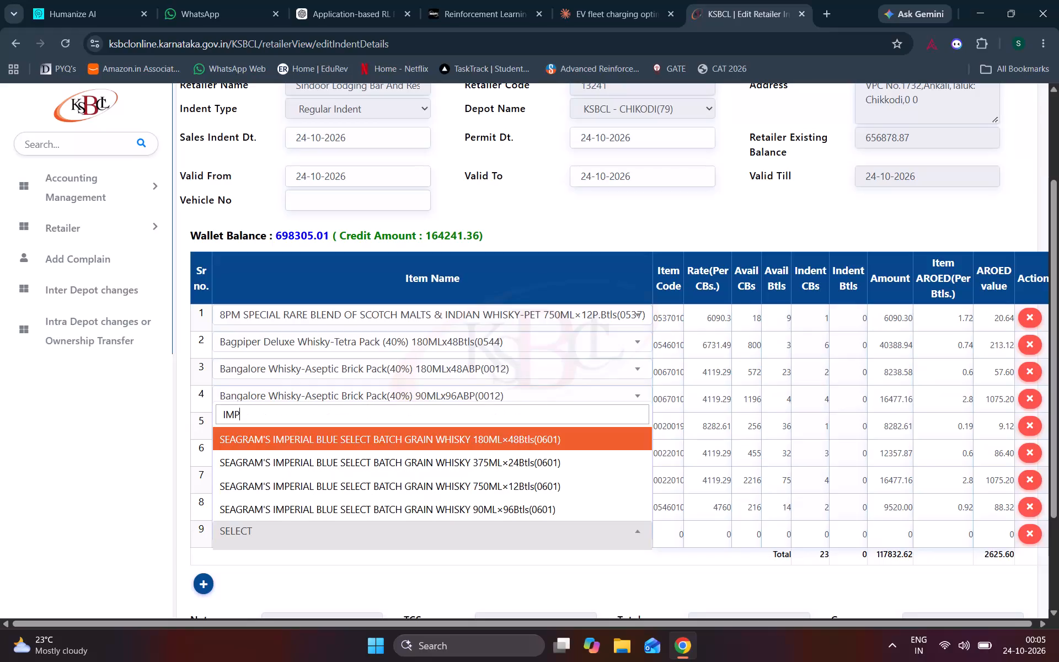
key("Down")
key("Down")
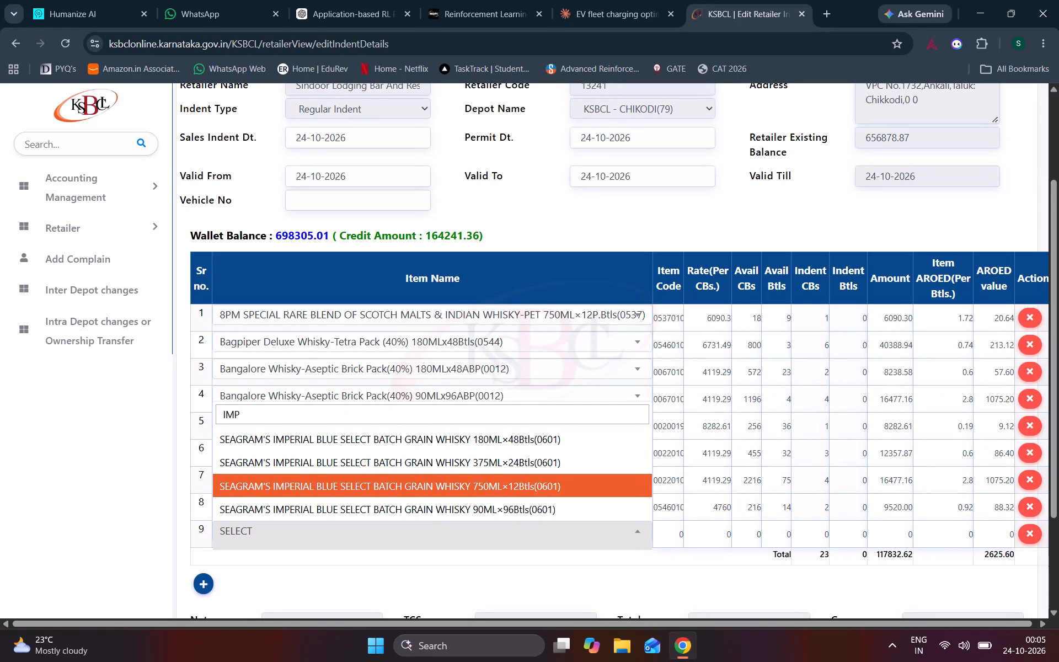
key("Down")
key("Down")
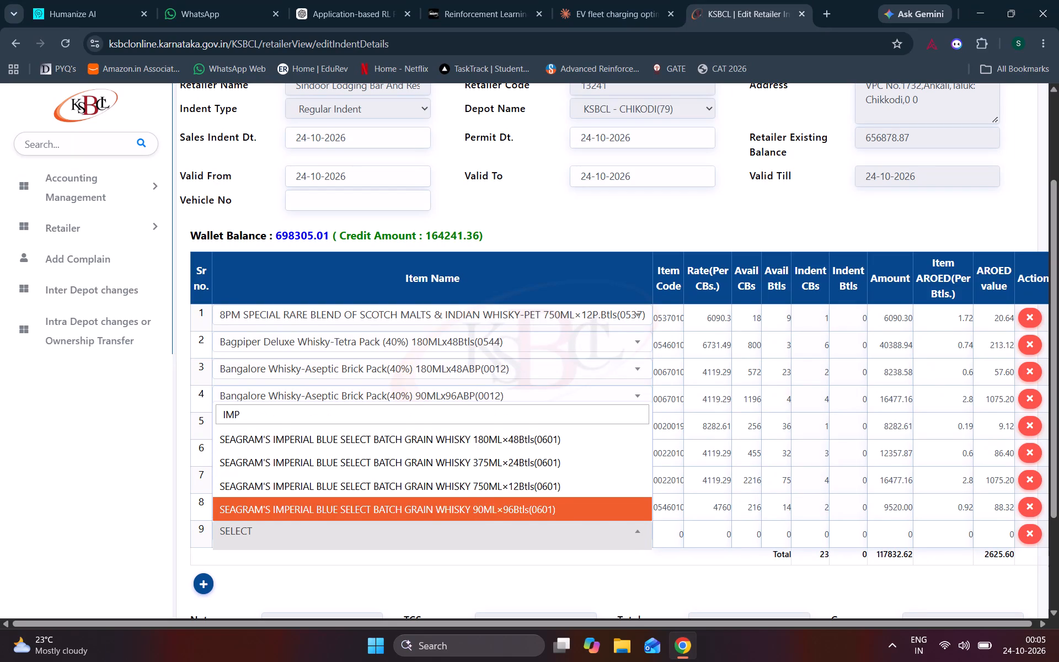
key("Up")
key("Return")
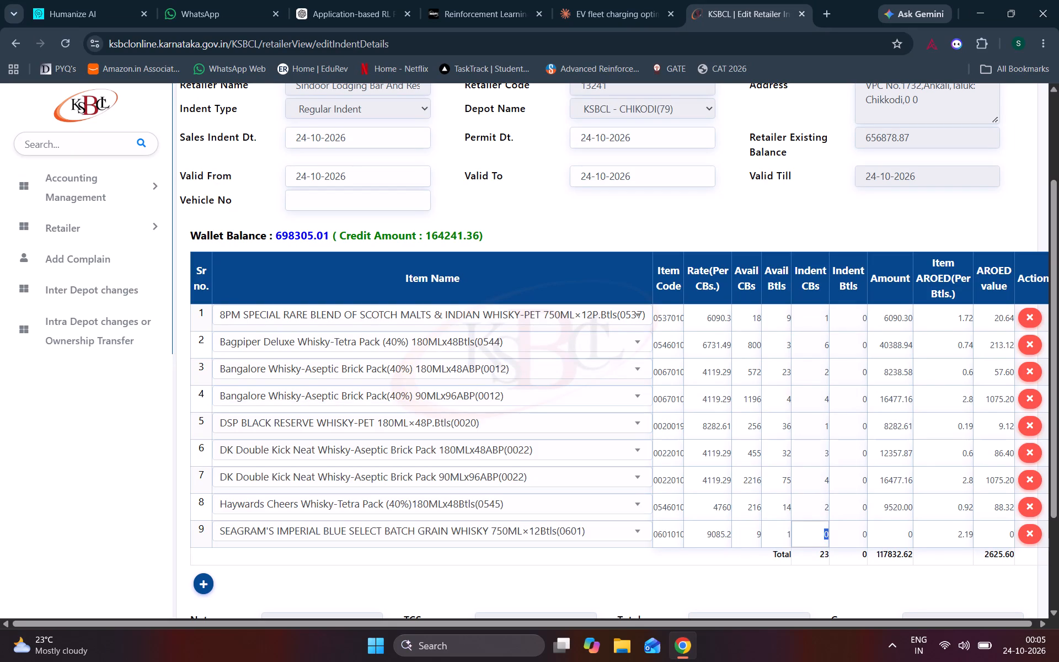
key("1")
key("Return")
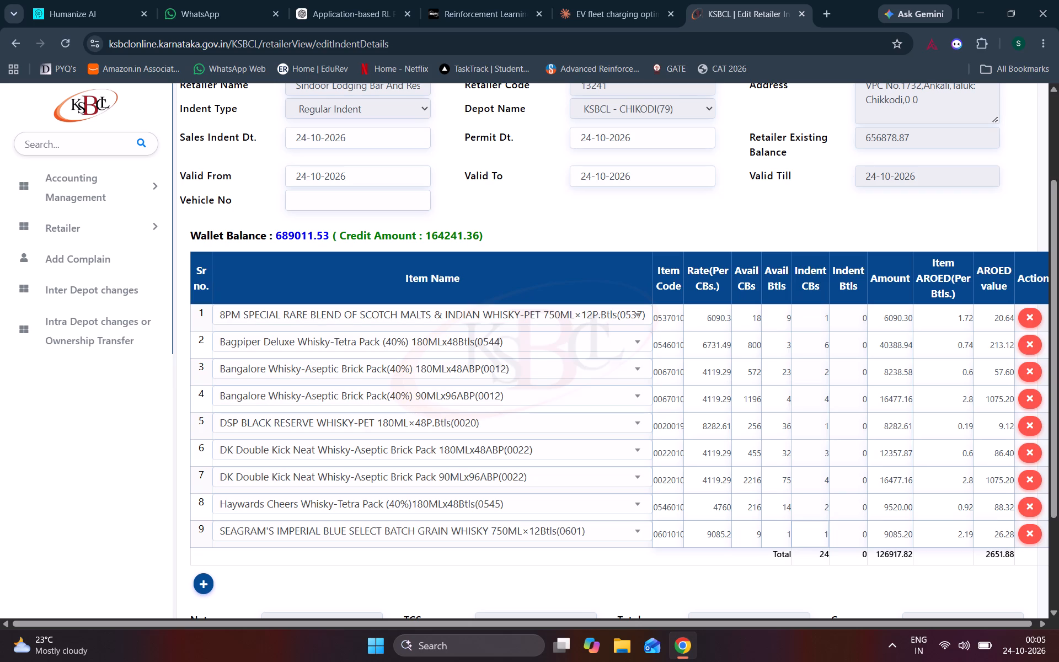
key("Return")
key("Return")
key("Return")
key("Return")
key("Return")
Add SEAGRAM'S IMPERIAL BLUE SELECT BATCH GRAIN WHISKY 375ML×24Btls(0601) as the tenth indent item with 1 CB.
left_click(208, 581)
left_click(251, 558)
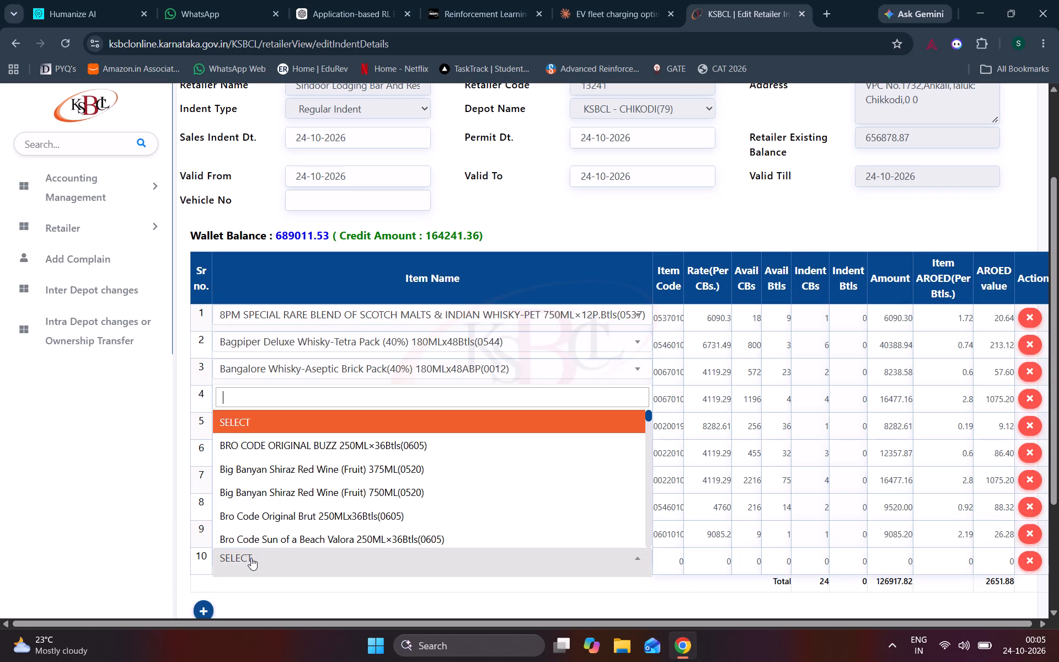
type("IMP")
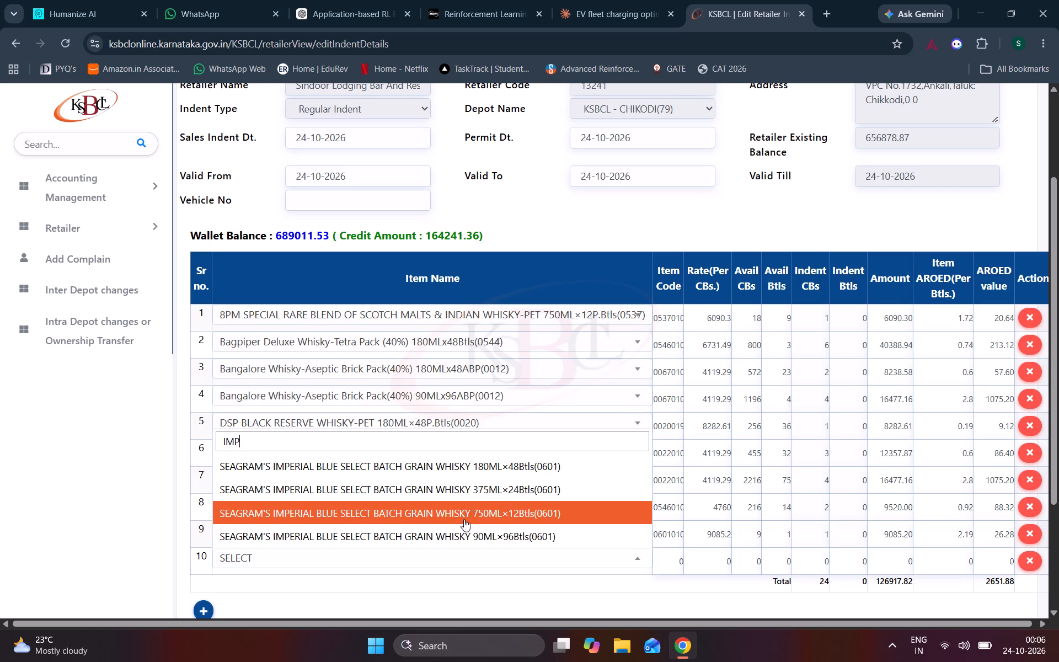
left_click(467, 494)
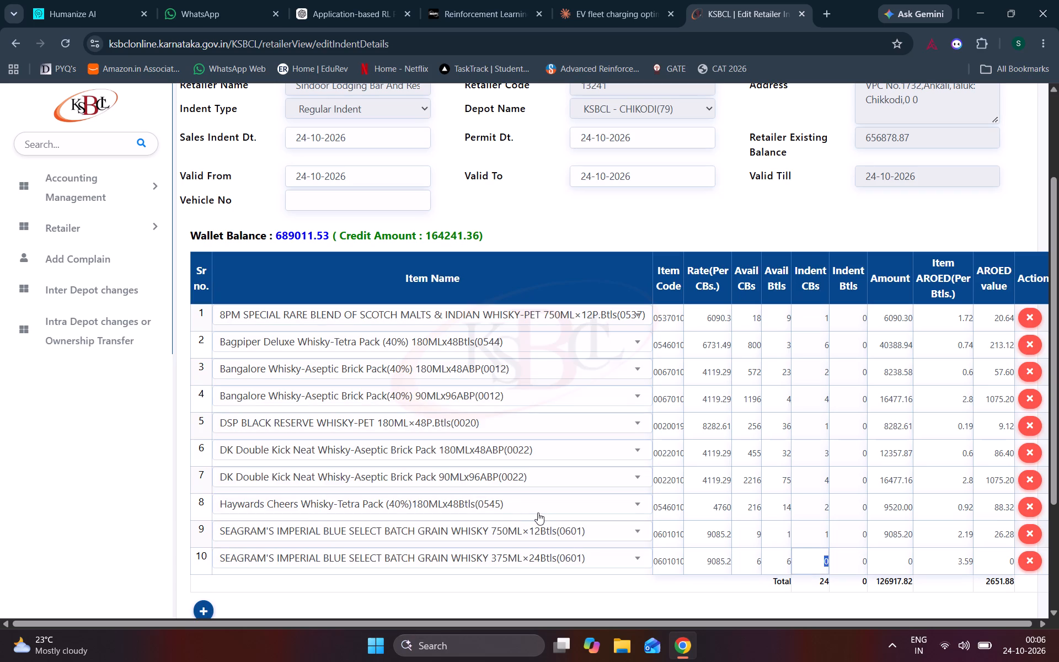
key("1")
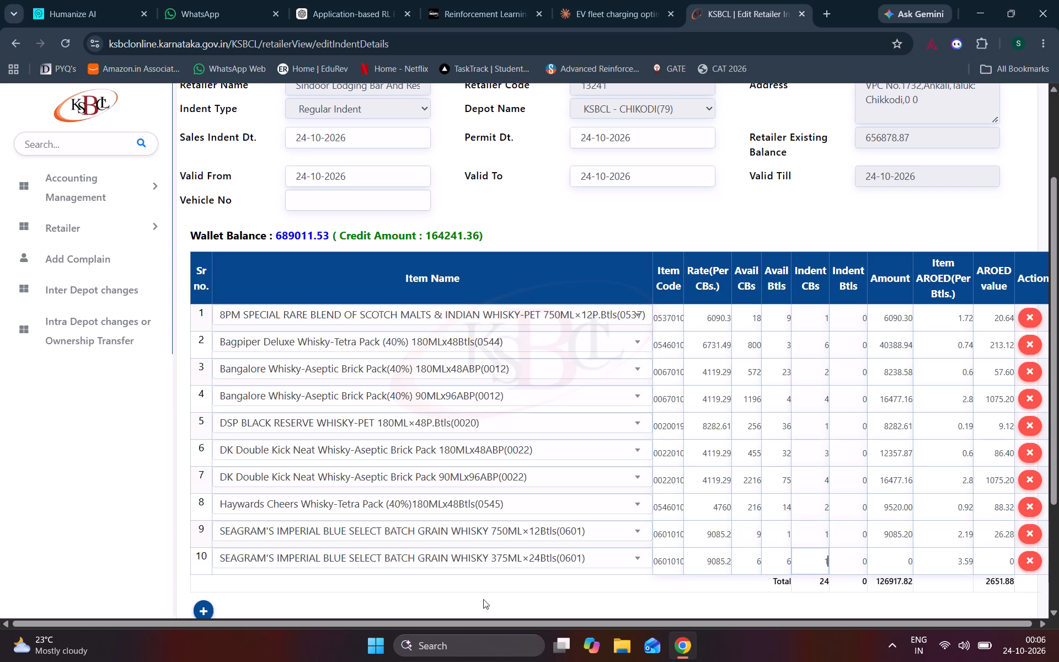
Add SEAGRAM'S IMPERIAL BLUE SELECT BATCH GRAIN WHISKY 180ML×48Btls(0601) as the eleventh indent item with 1 CB.
left_click(208, 607)
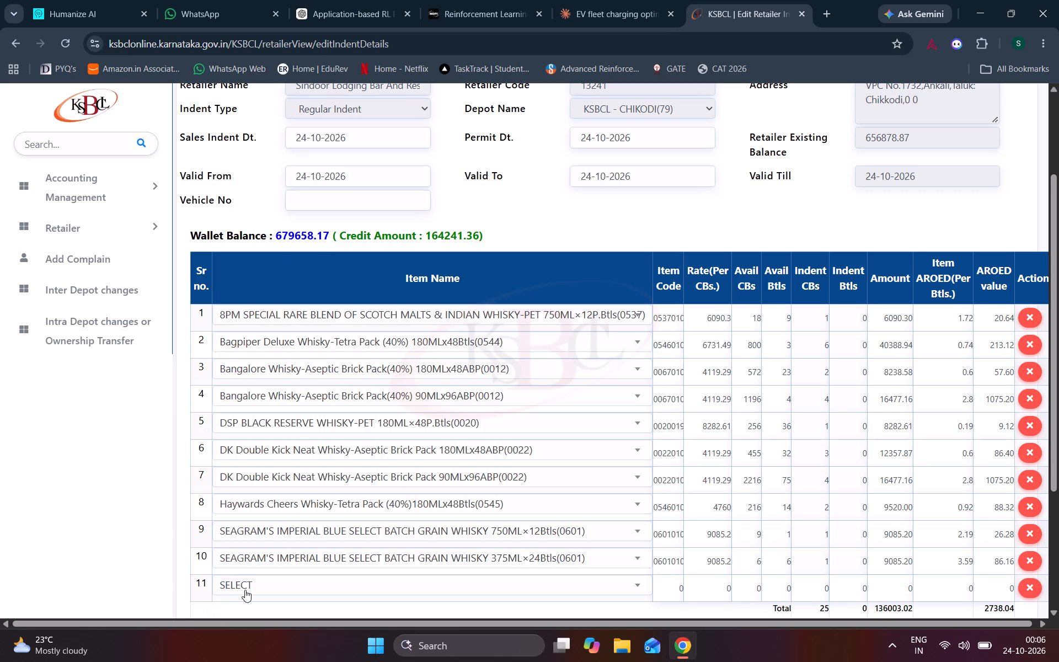
left_click(246, 580)
type("IMP")
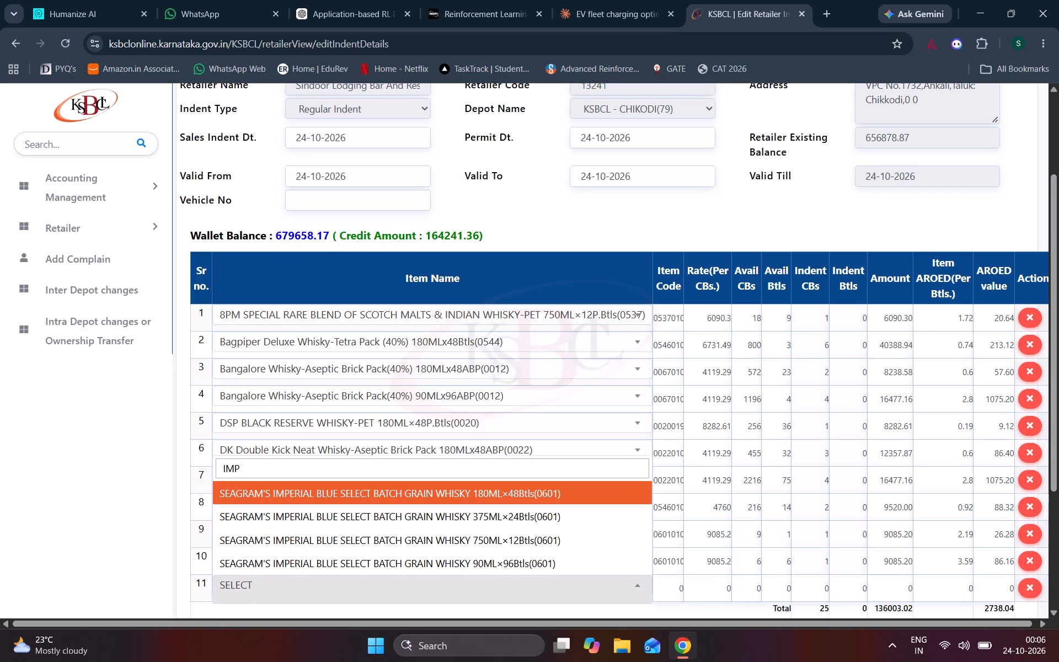
key("Return")
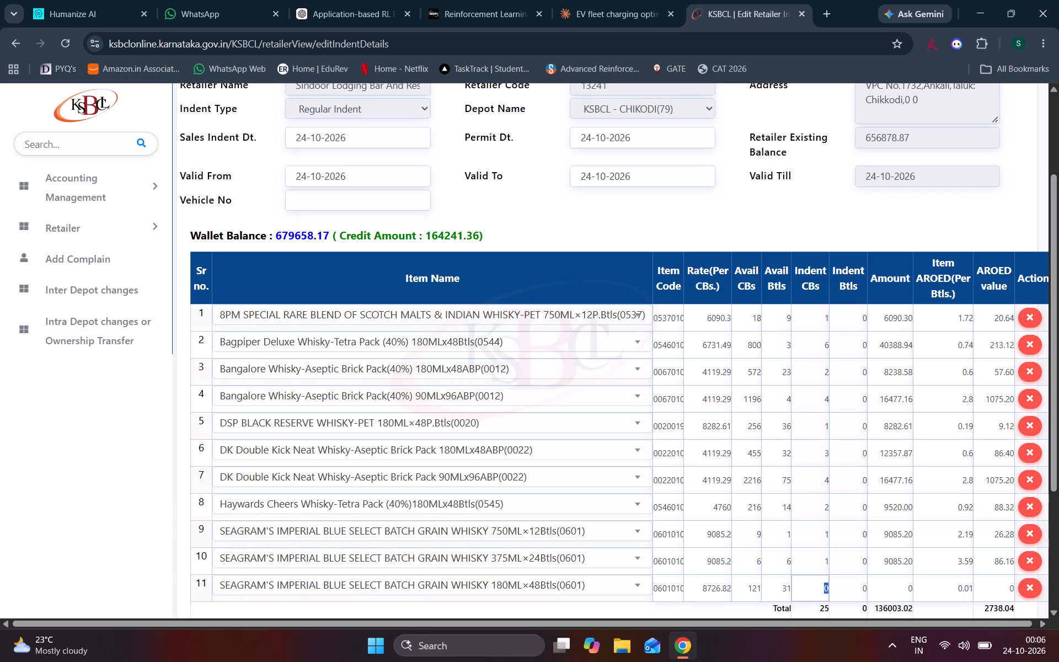
key("1")
Add MCDOWELLS NO.1 PREMIUM RESERVE WHISKY-PET 180ML×48P.Btls(0020) as the twelfth indent item with 1 CB.
scroll(268, 604, "down", 2)
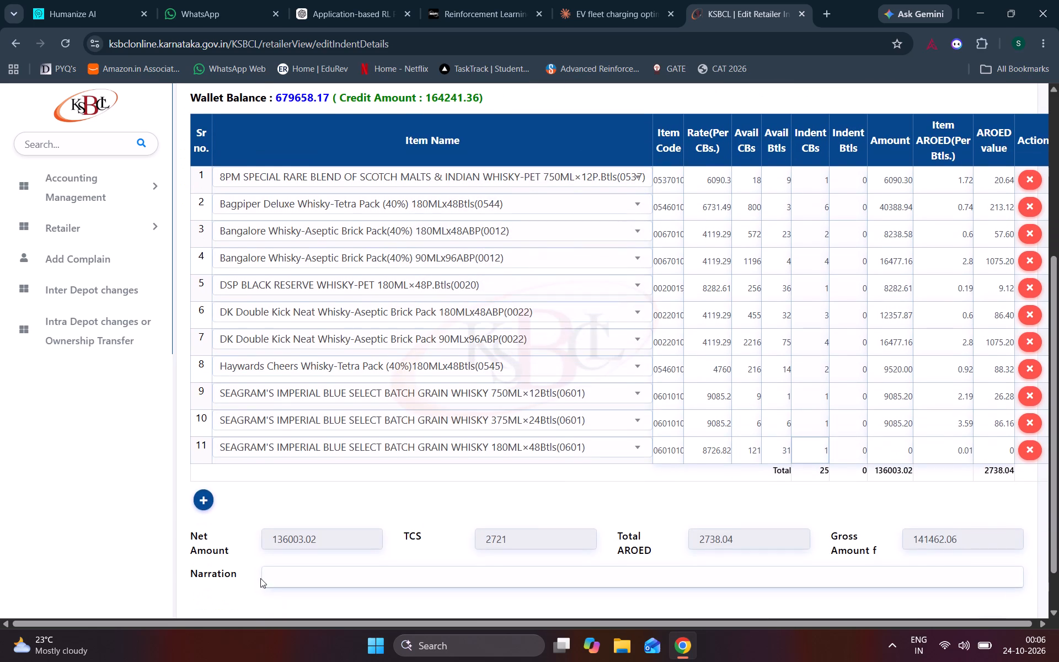
left_click(207, 499)
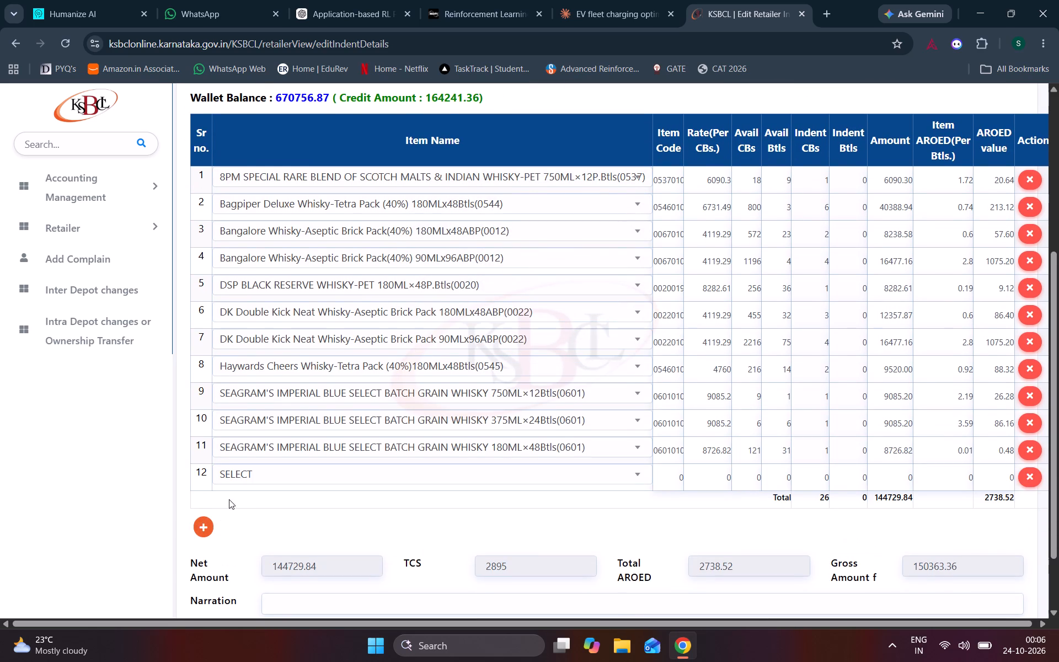
left_click(258, 478)
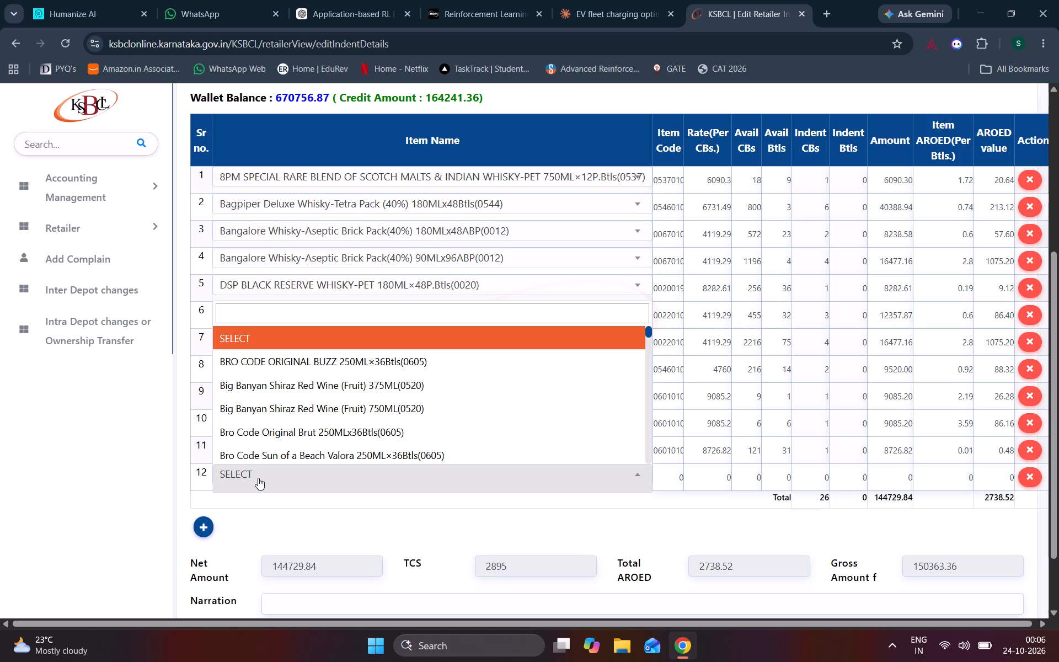
type("MC")
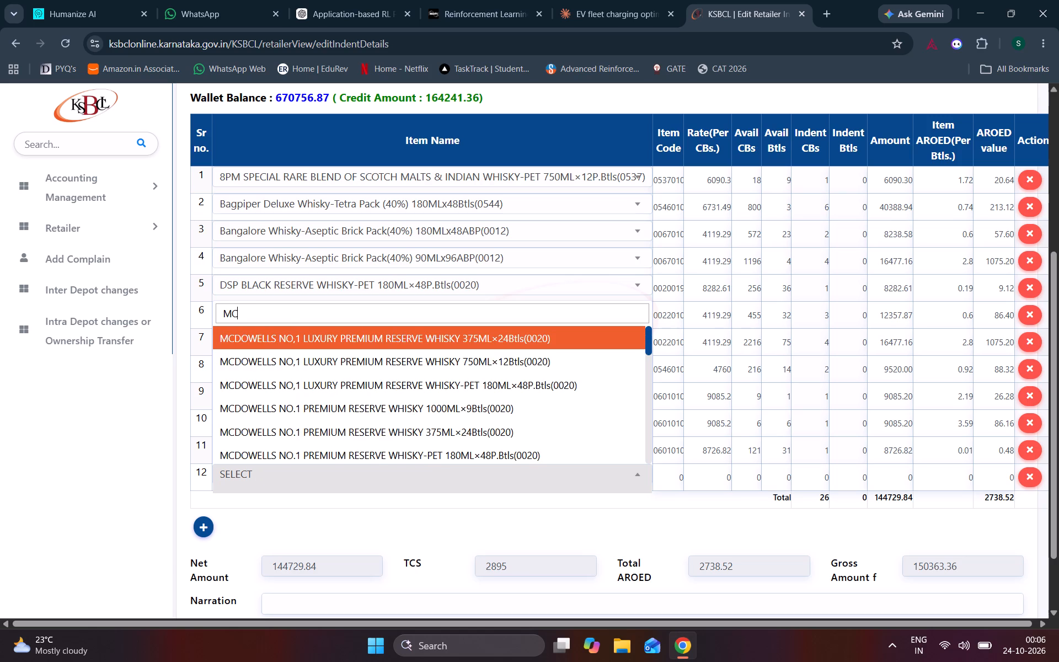
key("Down")
key("Down")
key("Down")
key("Down")
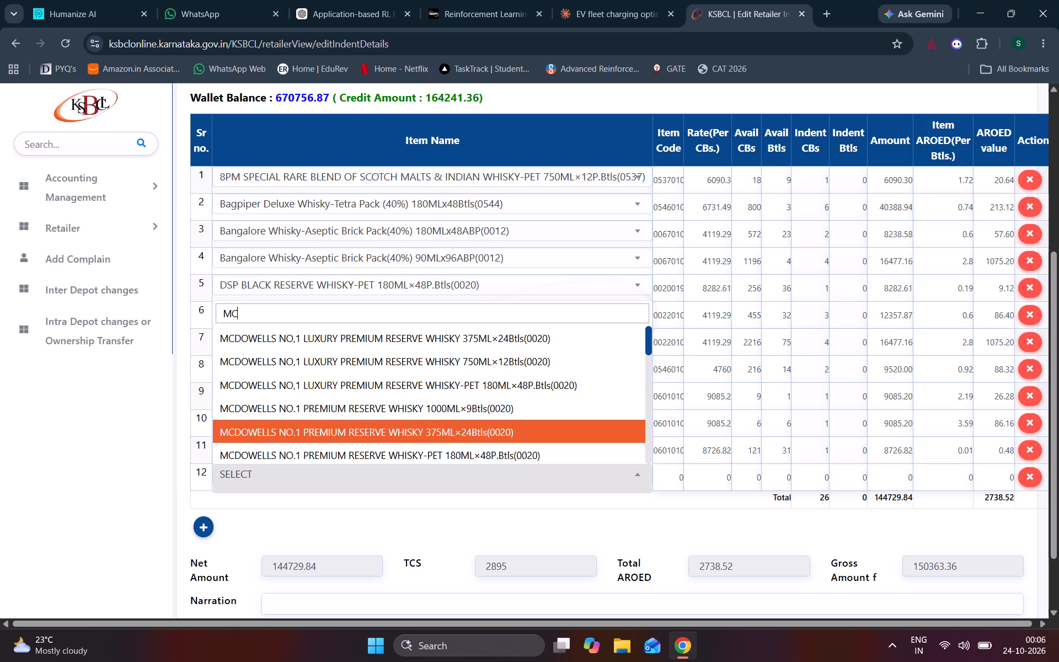
key("Down")
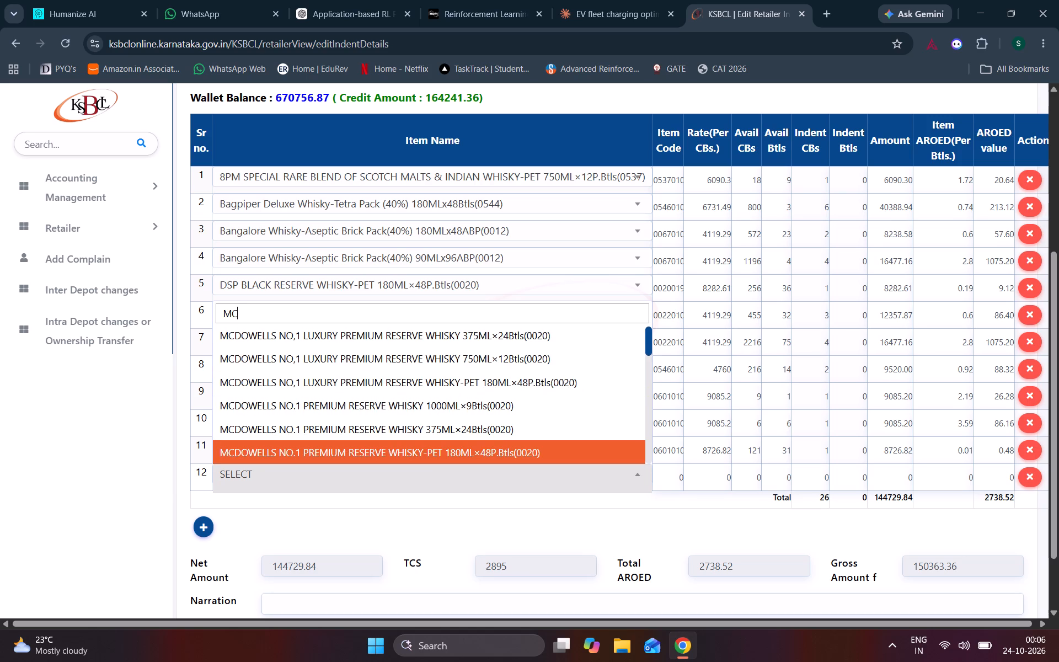
key("Return")
key("1")
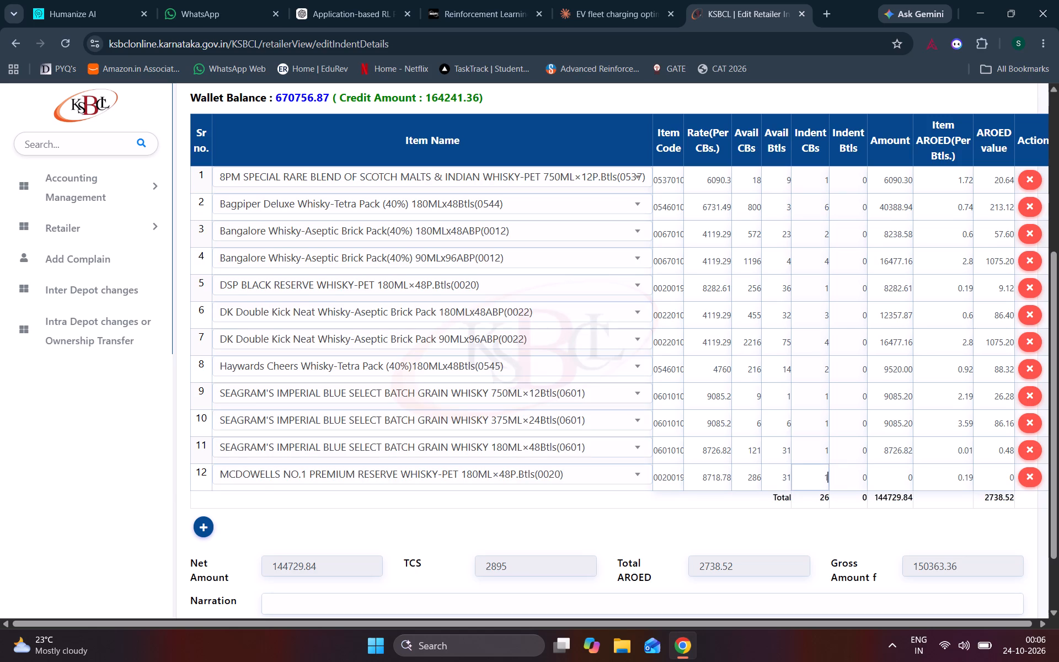
Add MaQintosh Superior Grain Whisky-Aseptic Brick Pack 180MLx48ABP(0602) as the thirteenth indent item with 1 CB.
left_click(206, 521)
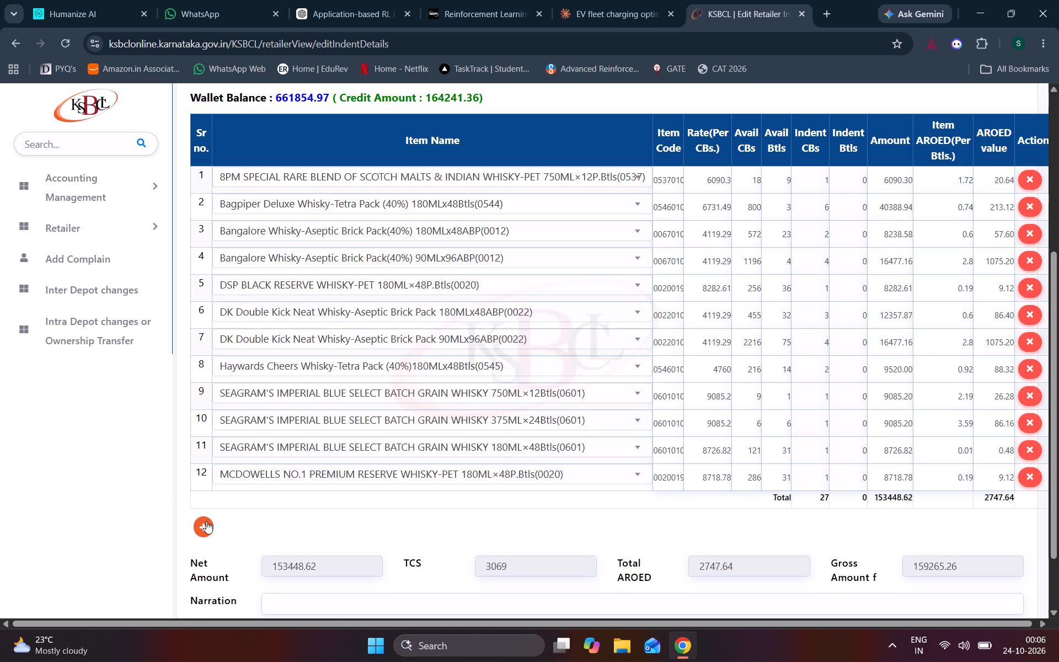
left_click(232, 504)
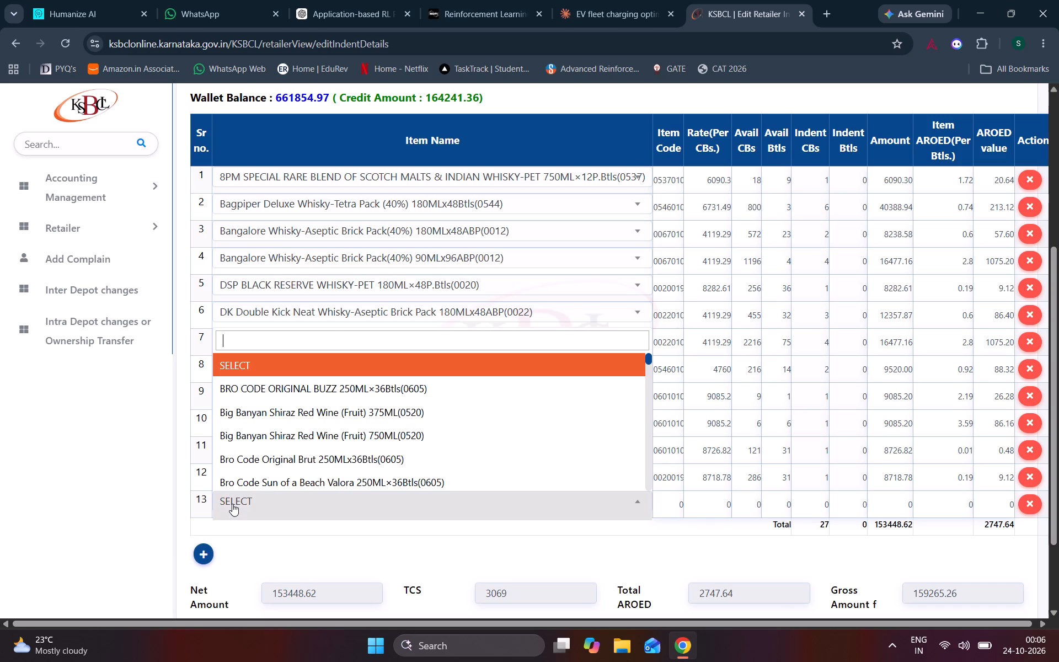
type("MA")
key("q")
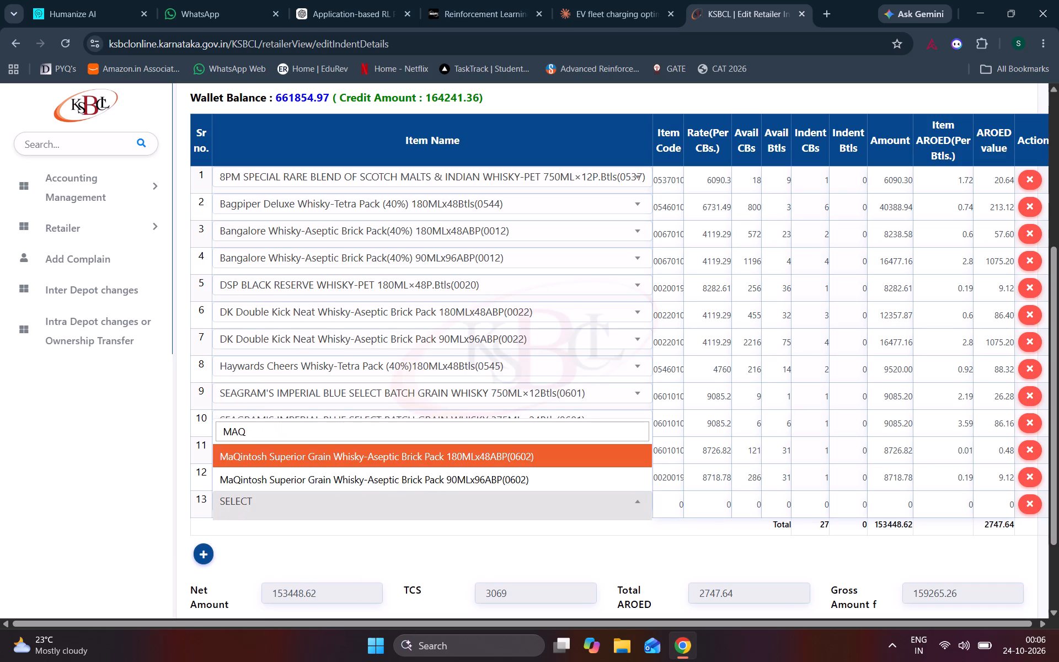
key("Return")
key("1")
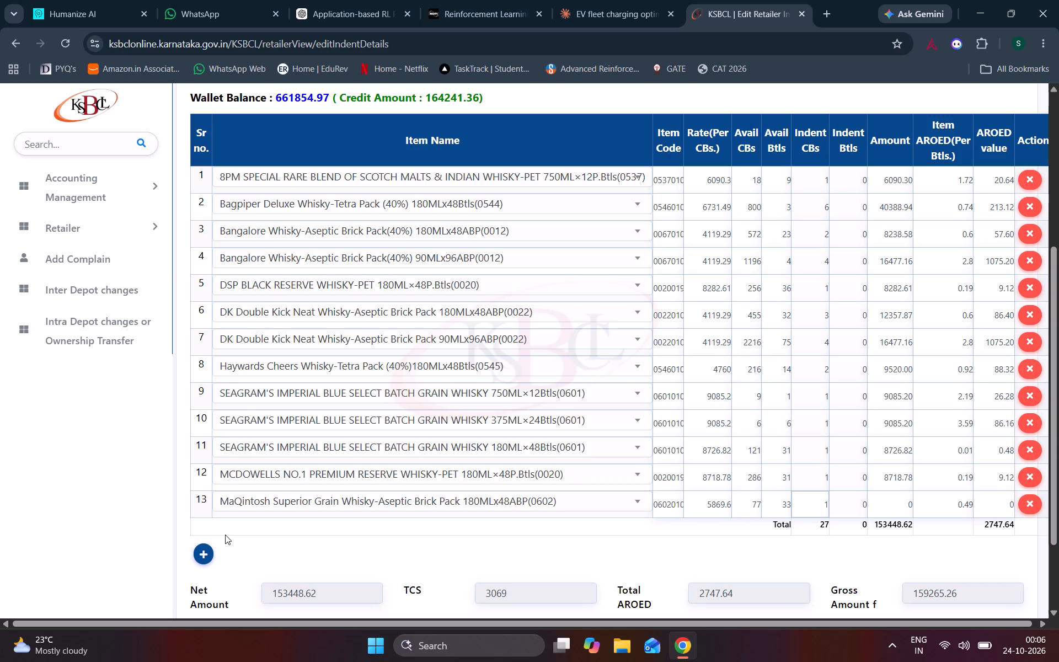
Add Old Tavern Whisky-Tetra Pack (40%)180MLx48Btls(0544) as the fourteenth indent item with 3 CBs.
left_click(207, 546)
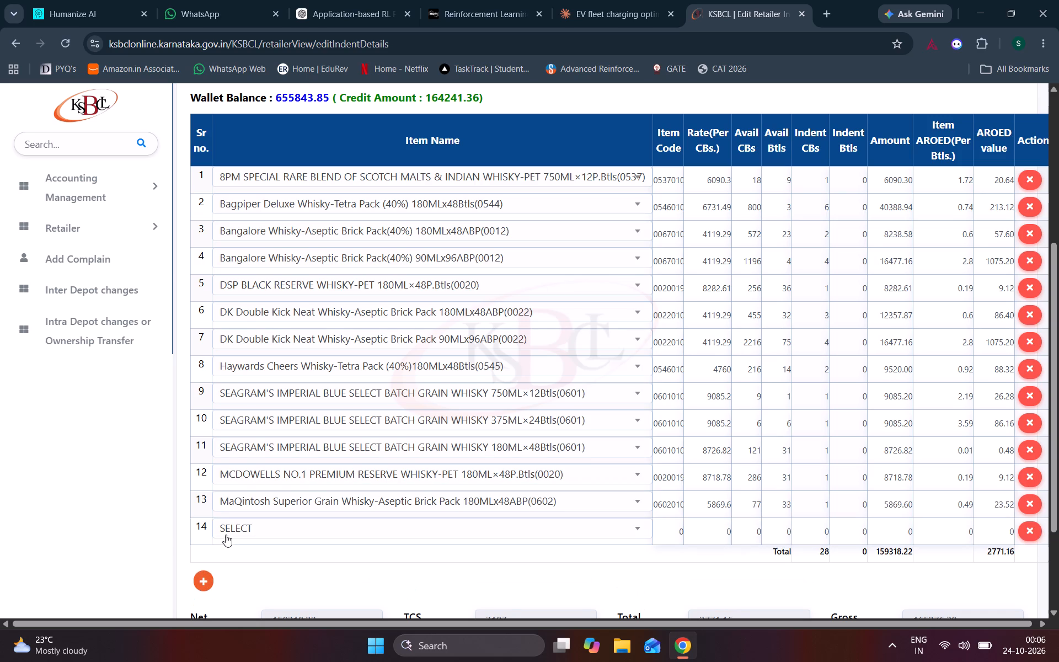
left_click(227, 531)
type("OLD T")
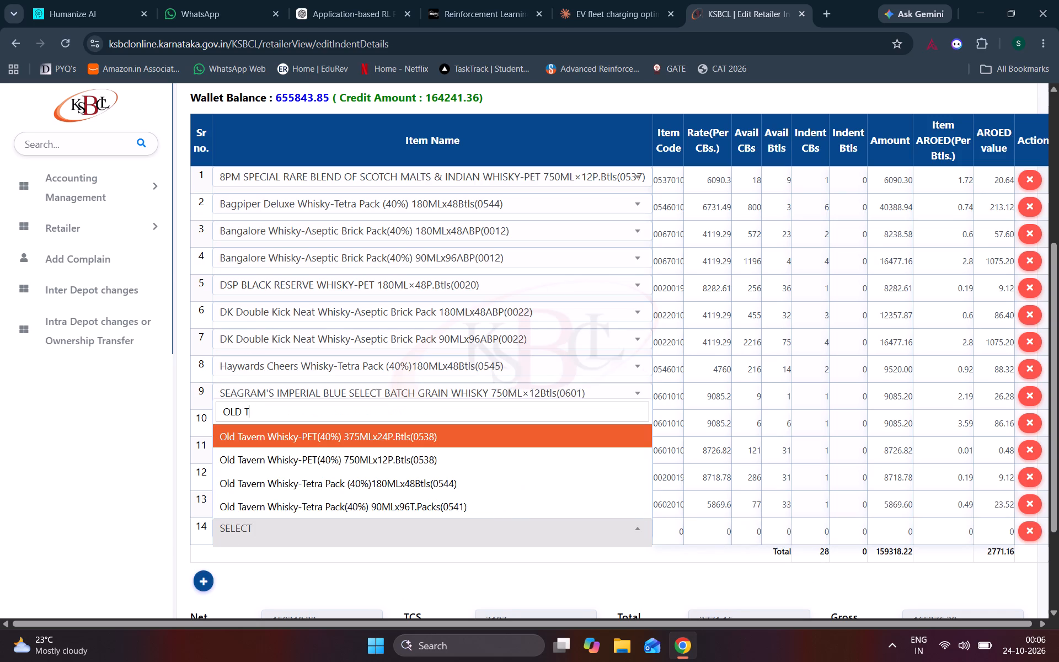
key("Down")
key("Down")
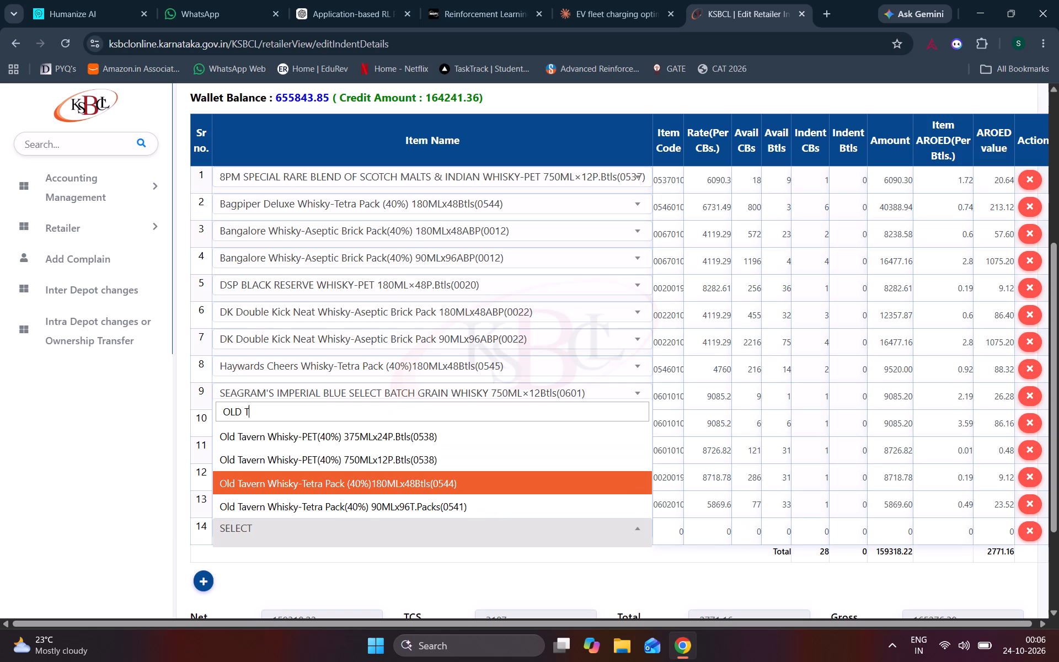
key("Return")
key("3")
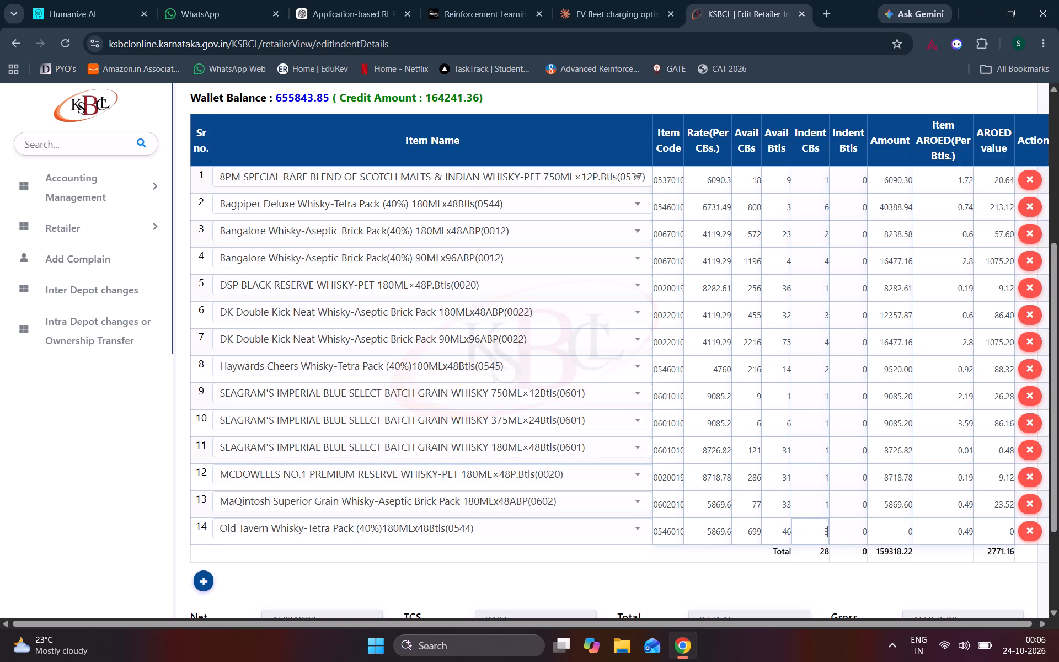
Add Original Choice Deluxe Whisky-Aseptic Brick Pack(40%) 180MLx48ABP(0528) as the fifteenth indent item with 6 CBs.
left_click(202, 577)
left_click(227, 558)
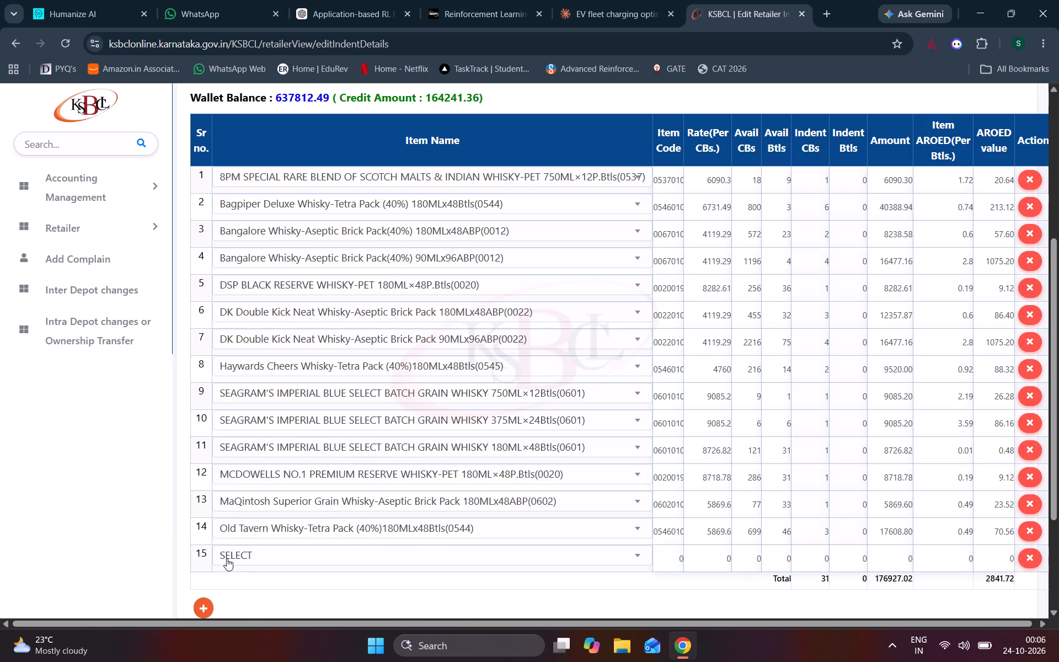
type("ORI")
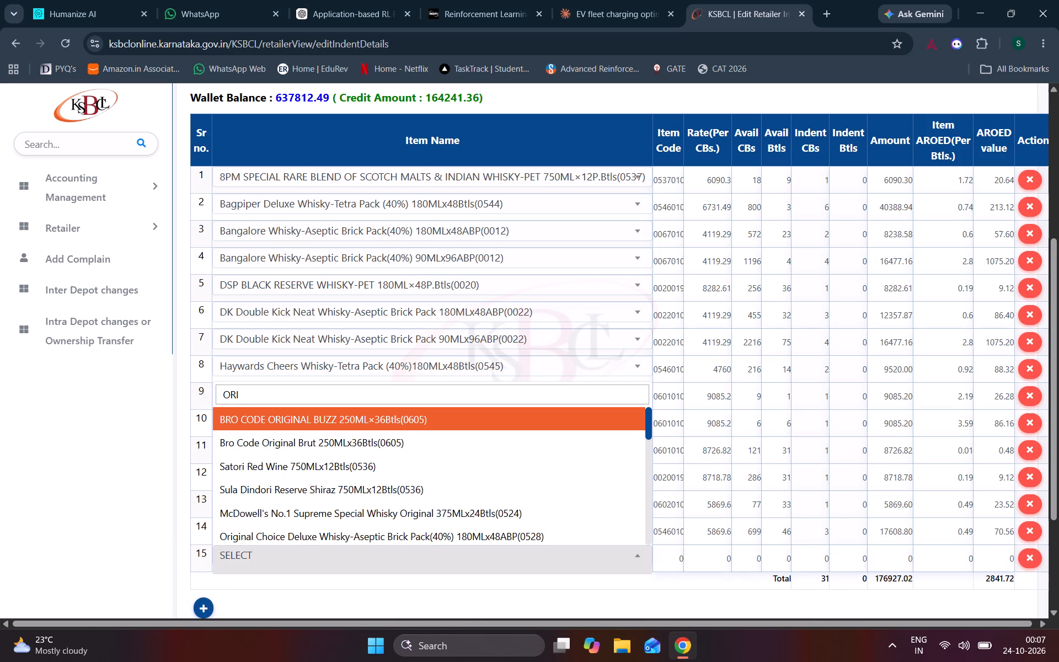
type("GI")
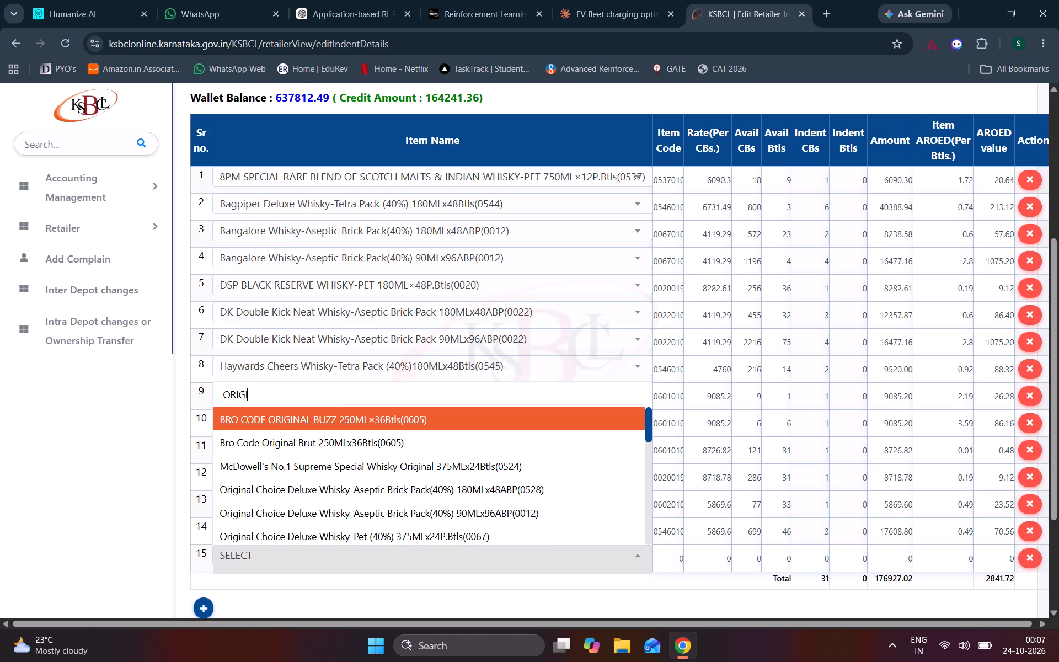
key("Down")
key("Down")
key("Down")
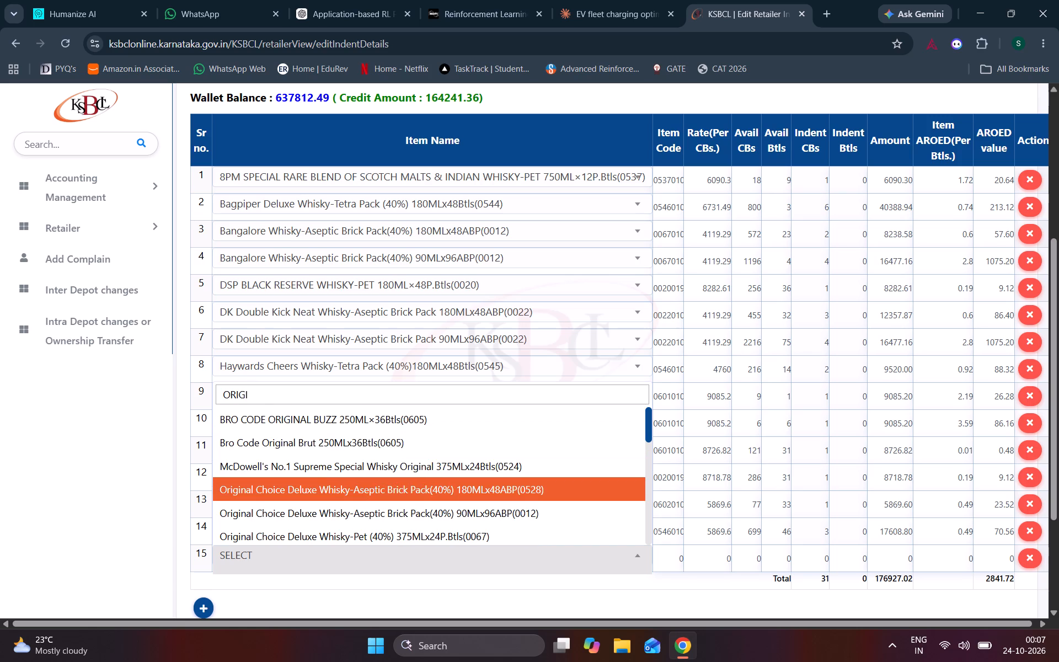
key("Return")
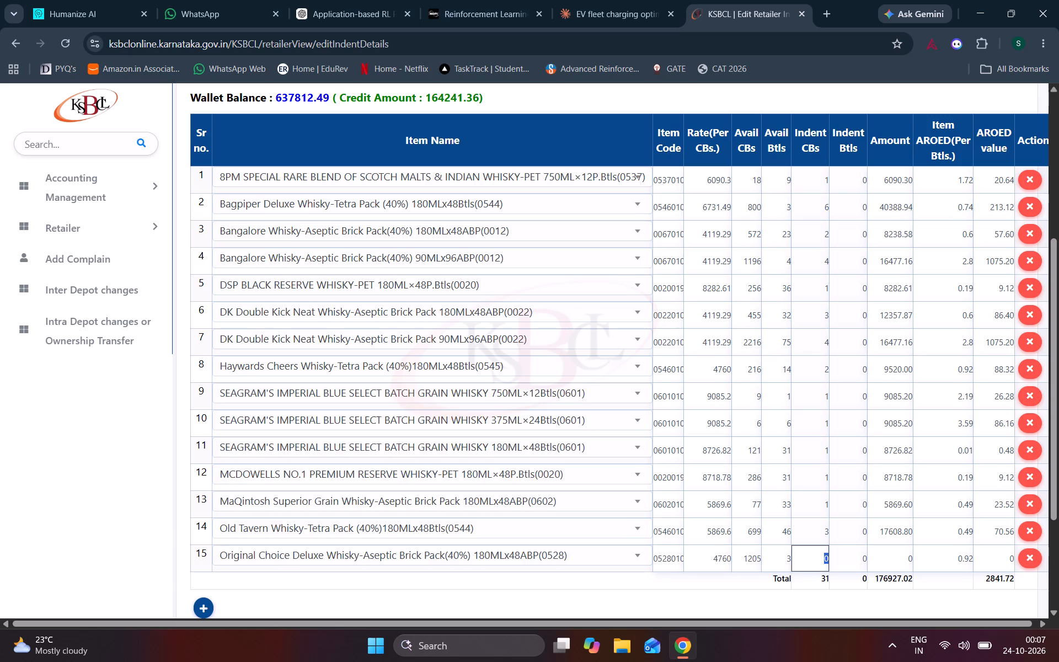
key("6")
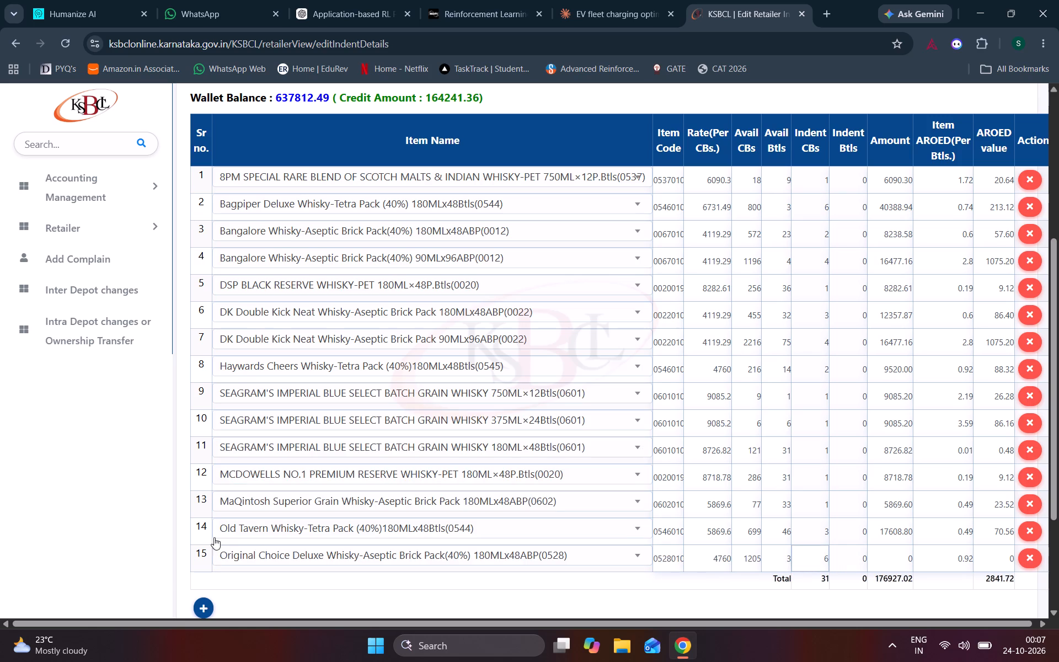
Add Seagram's Royal Stag Deluxe Whisky 90ML x 96Btls(0091) as the sixteenth indent item with 1 CB.
left_click(202, 601)
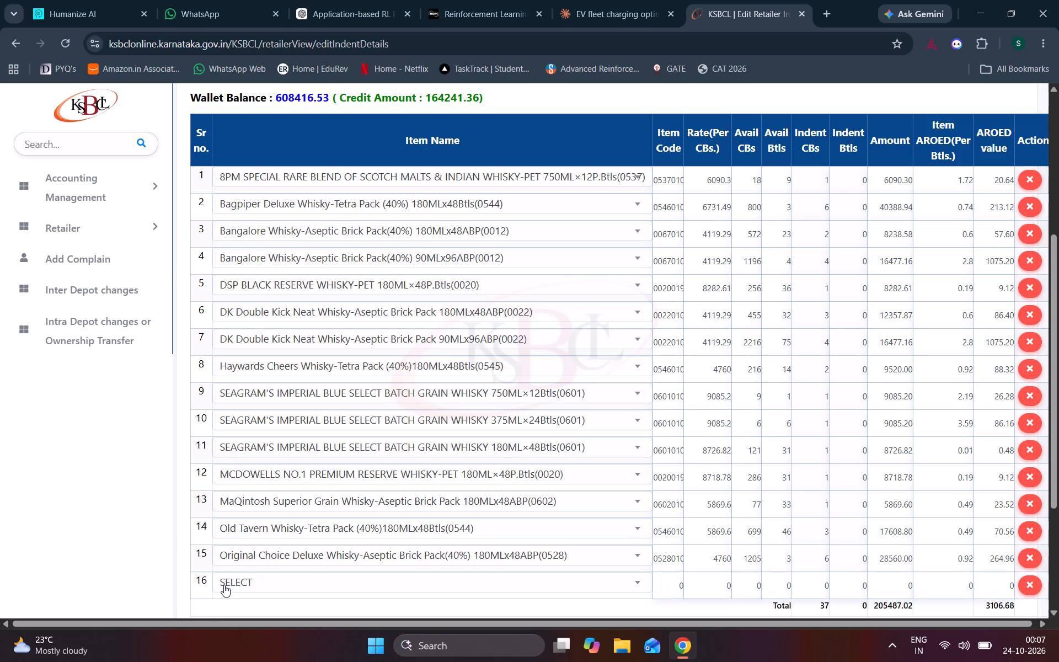
left_click(224, 579)
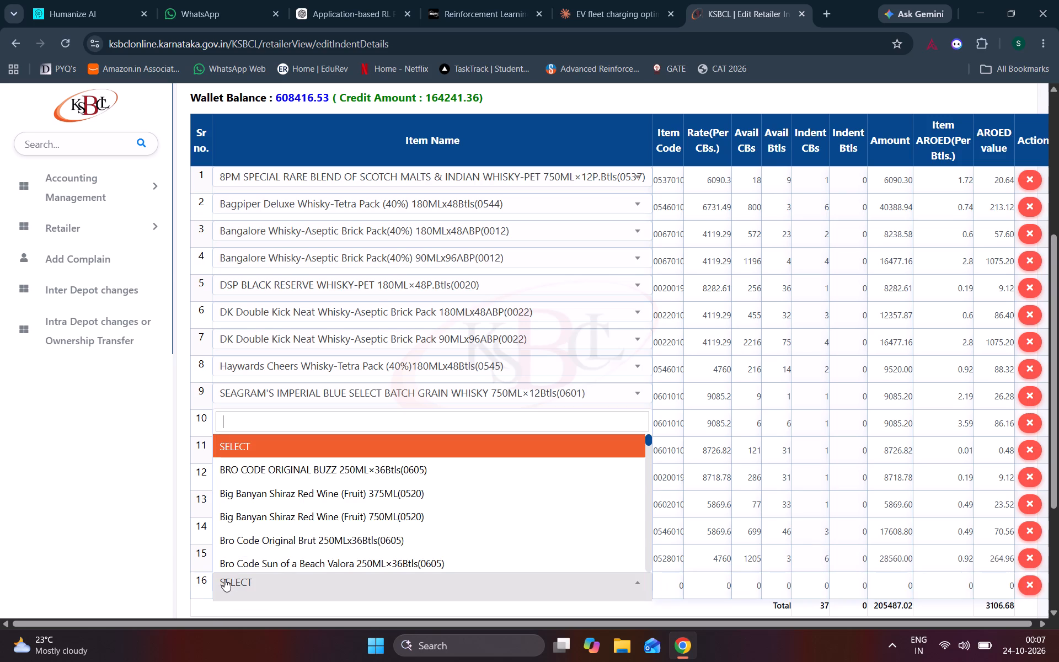
type("ROYAL")
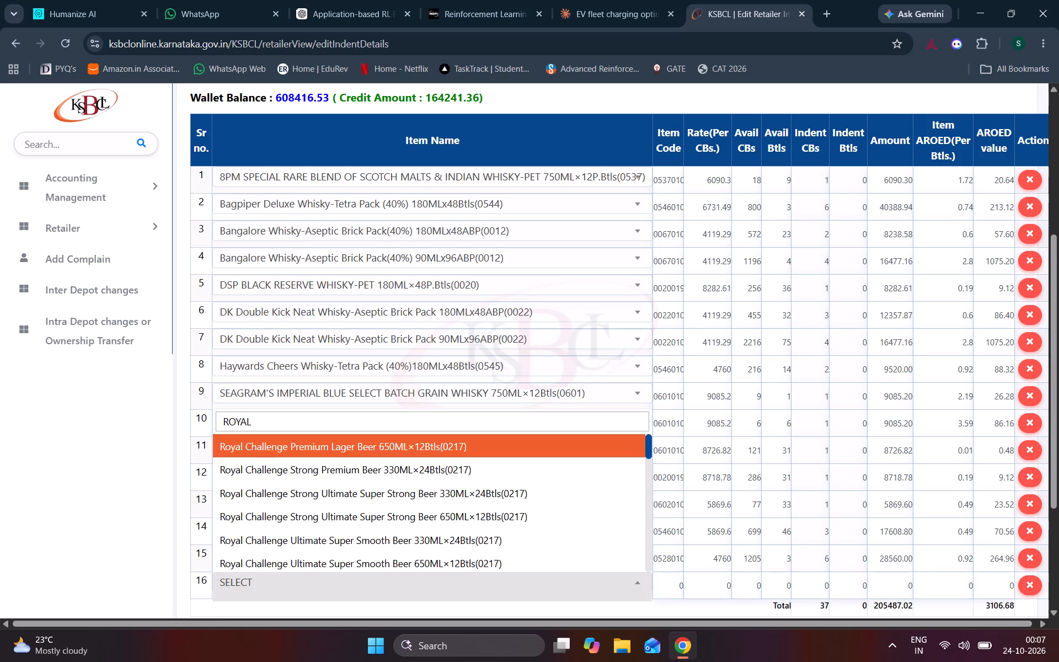
key("space")
type("ST")
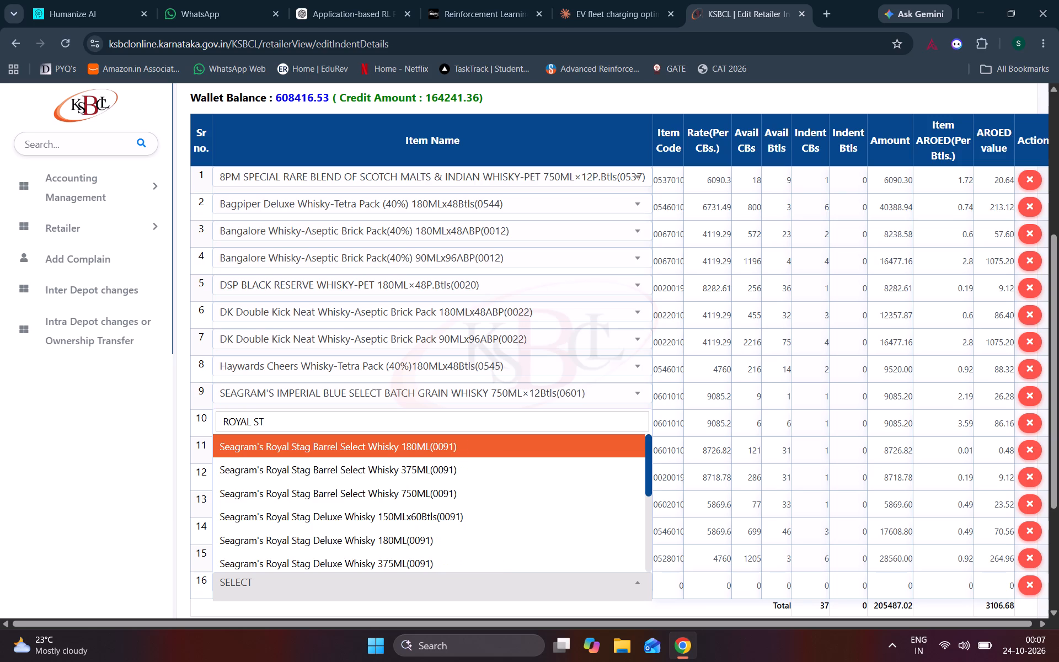
key("Down")
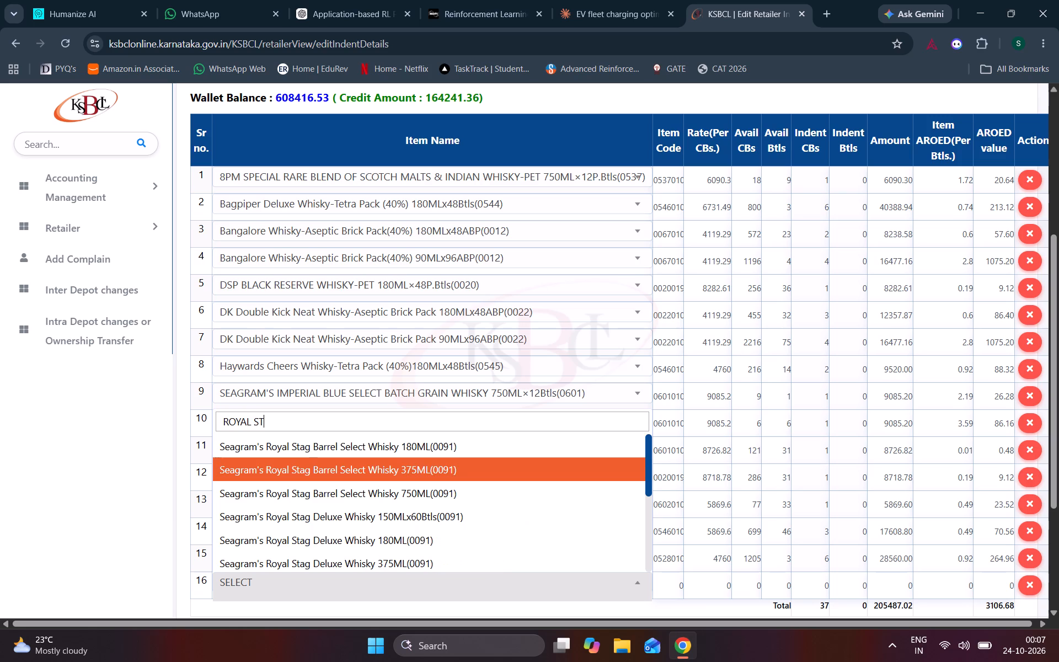
key("Down")
key("Down")
key("Down")
key("Down")
key("Down")
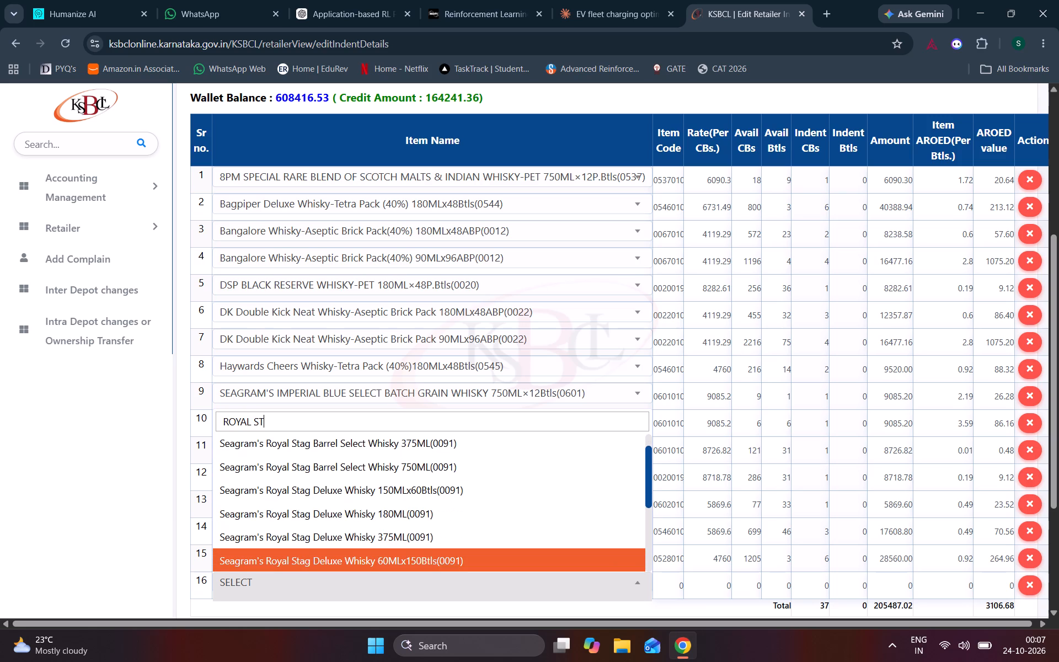
key("Down")
key("Down")
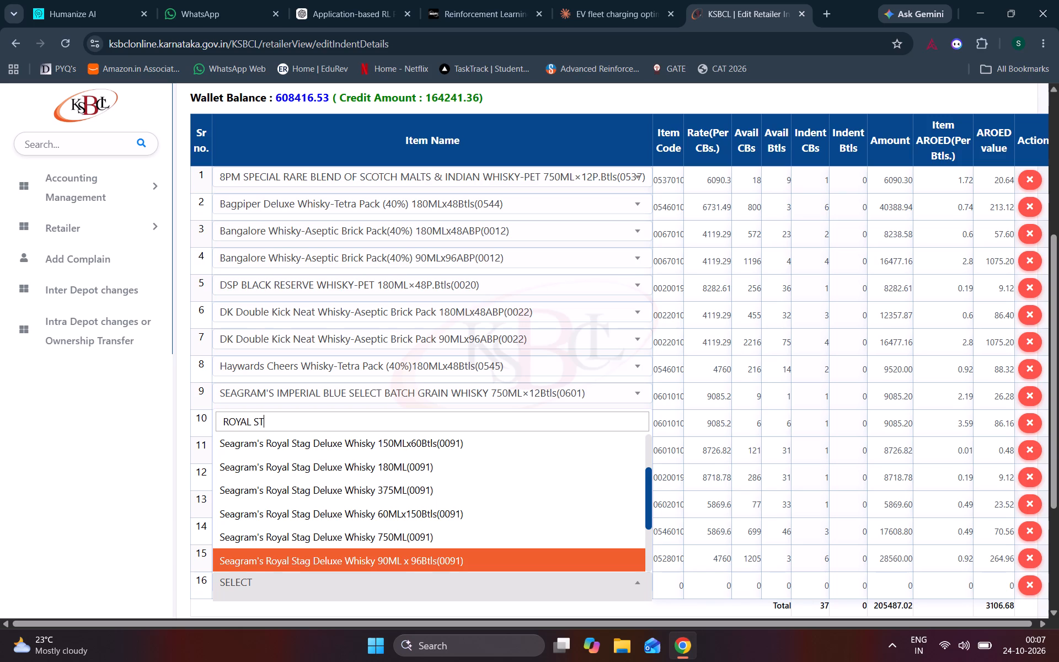
key("Return")
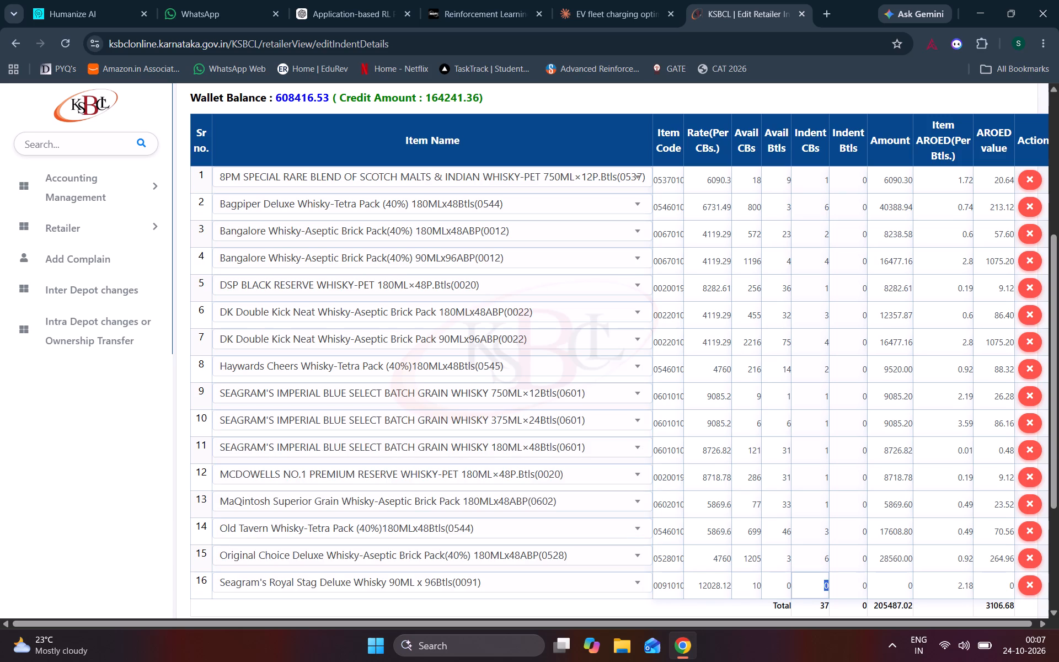
key("1")
Add Magic Moments Remix Flavoured Vodka ORANGE 180ML(0502) as the seventeenth indent item with 24 bottles.
scroll(239, 570, "down", 1)
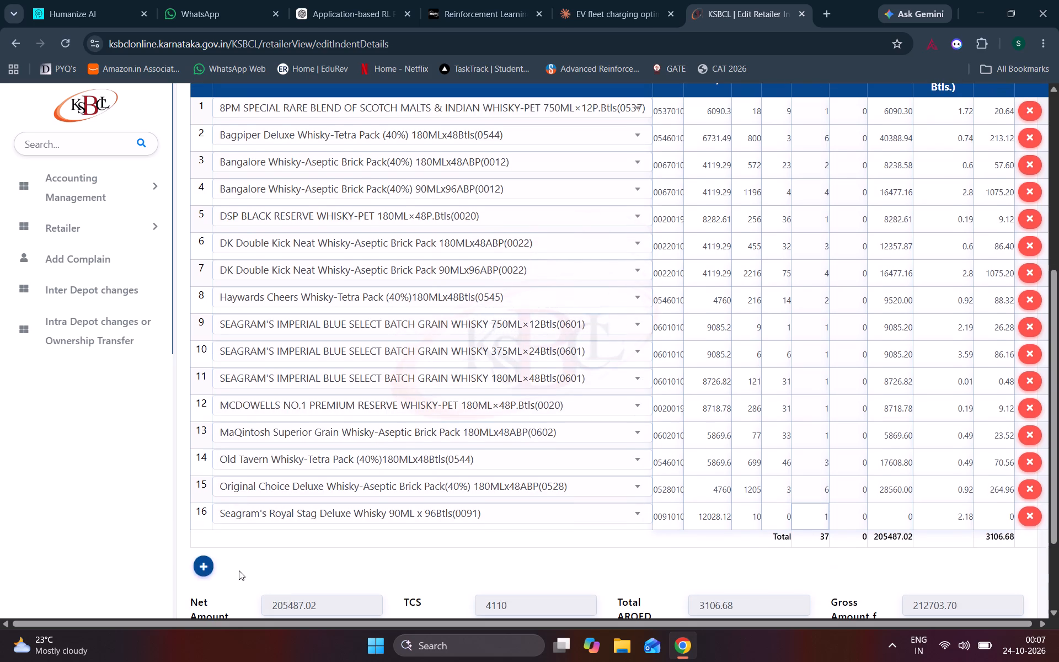
left_click(202, 559)
left_click(227, 547)
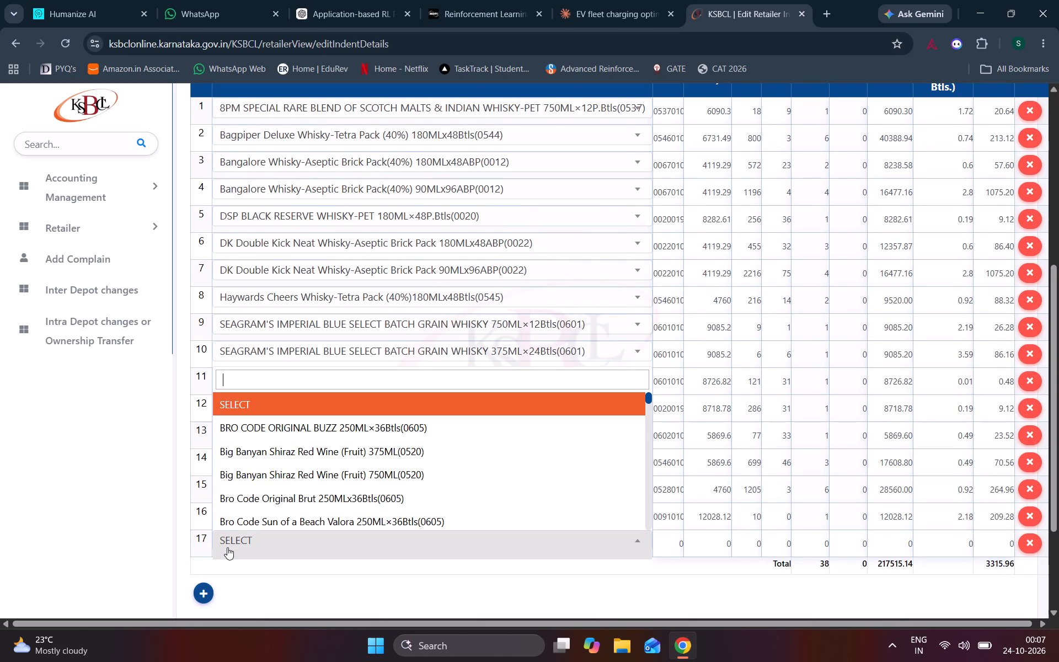
type("GR")
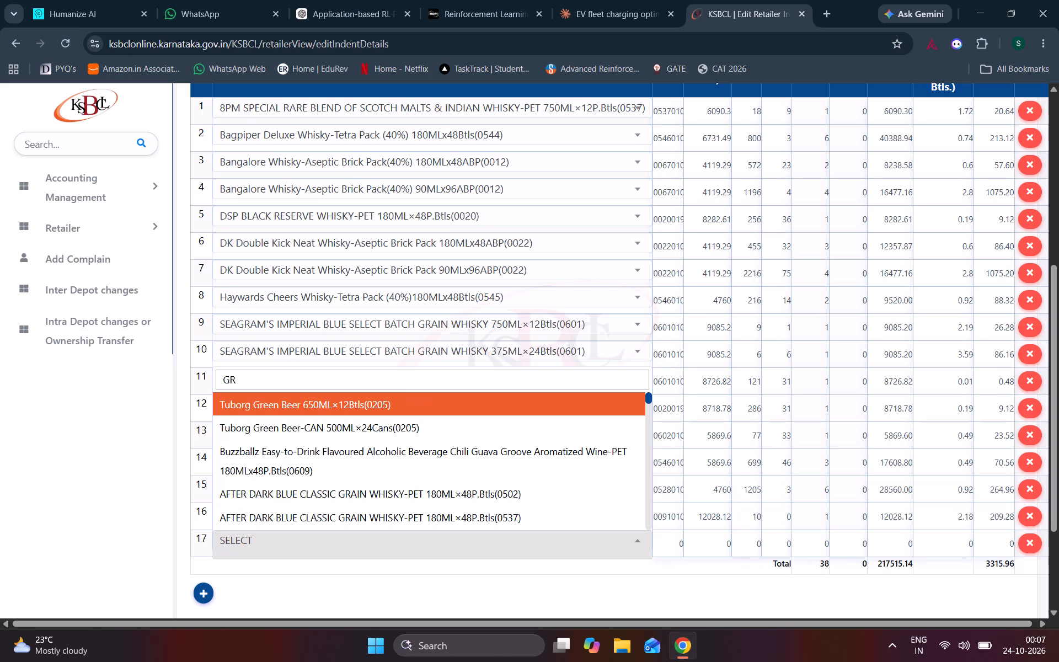
type("EE")
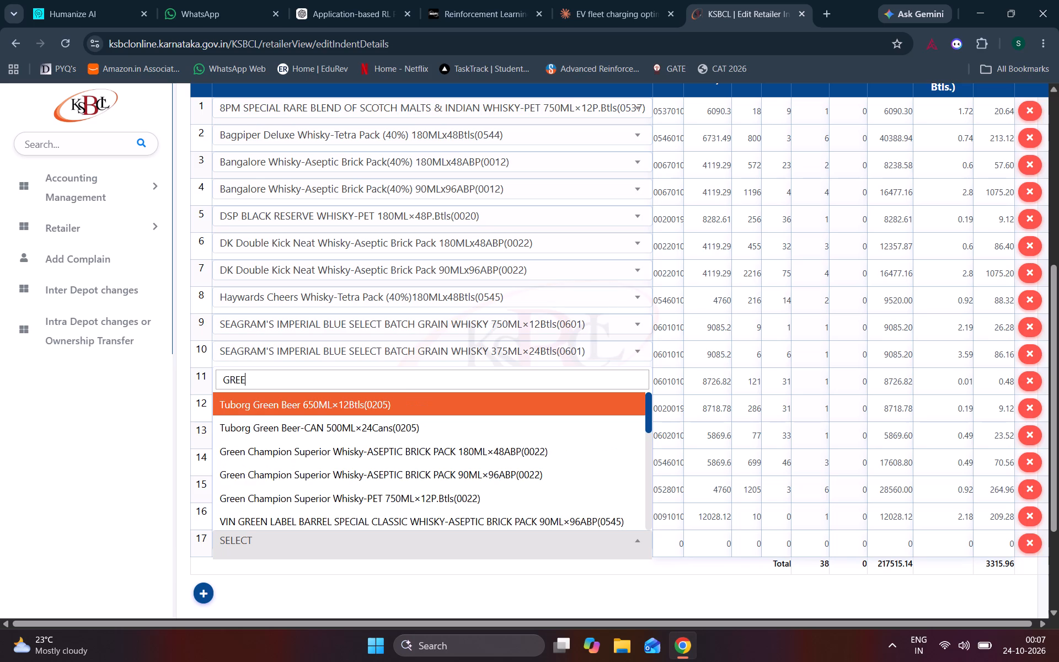
key("BackSpace")
key("BackSpace")
key("BackSpace")
key("BackSpace")
type("MAGI")
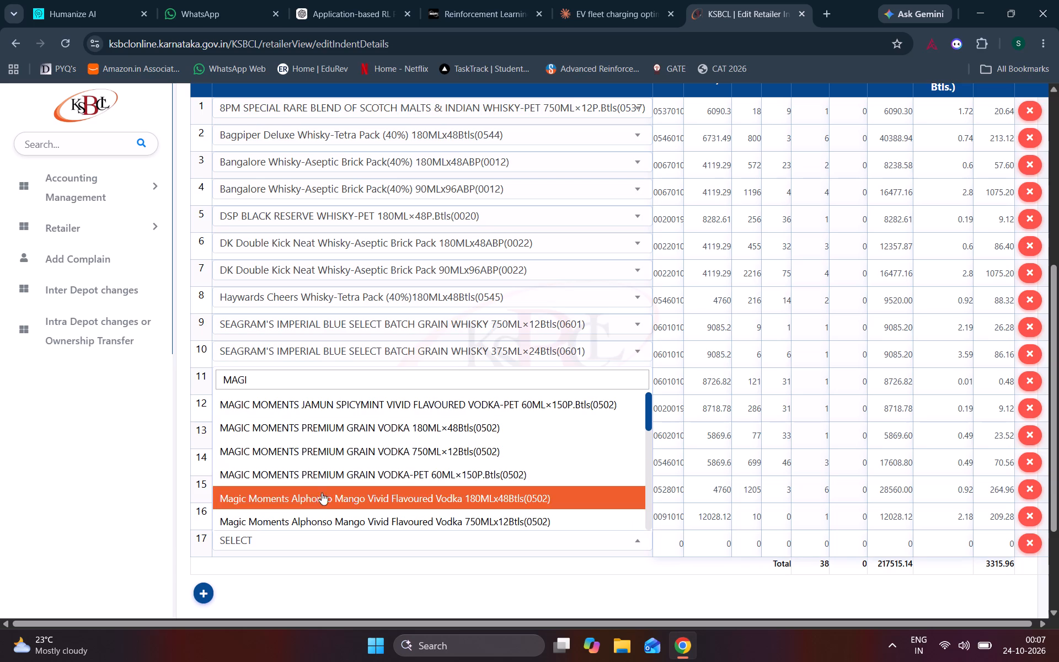
scroll(335, 476, "down", 1)
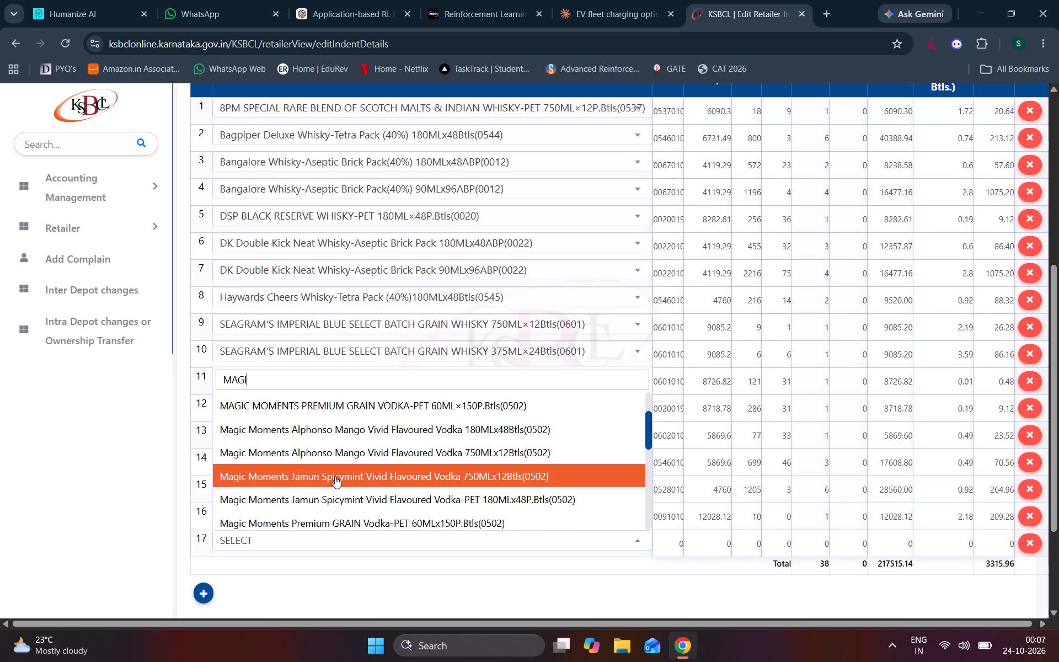
scroll(336, 476, "down", 1)
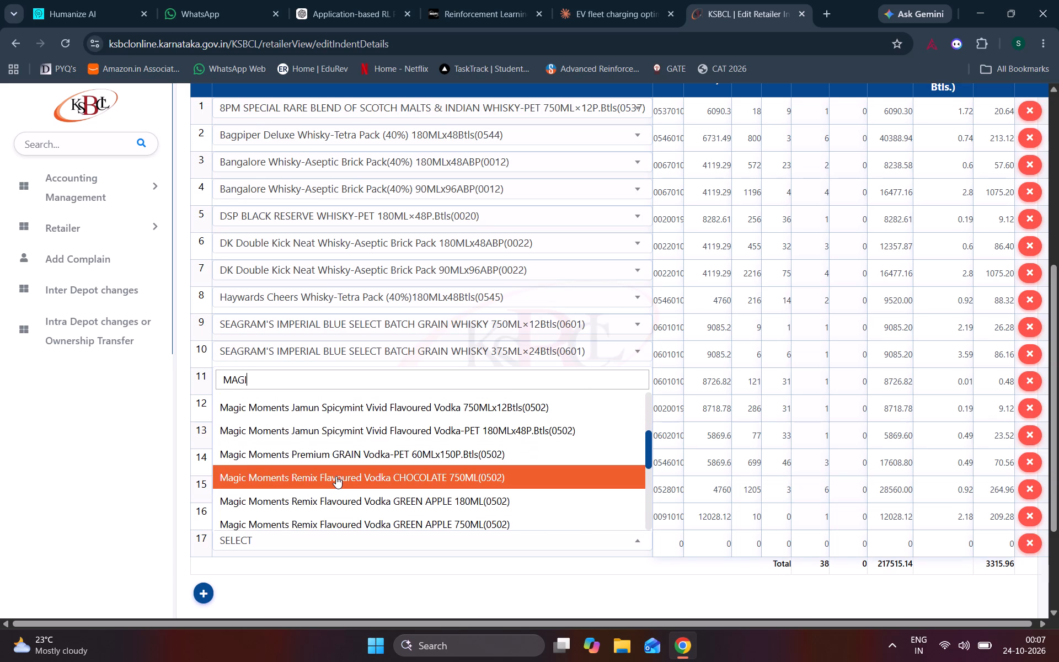
scroll(335, 476, "down", 1)
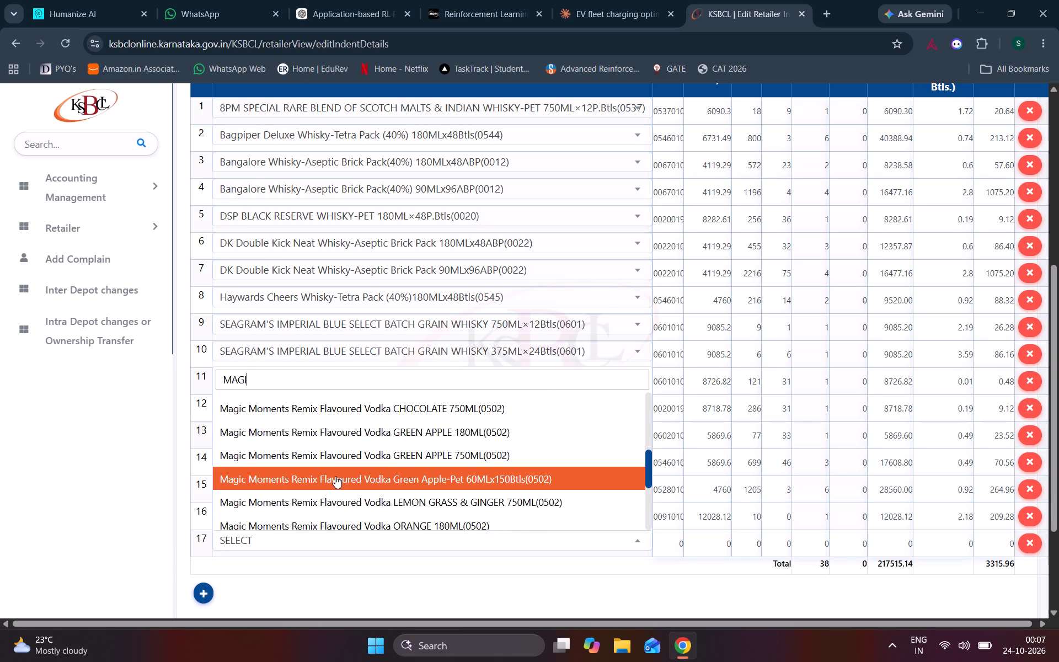
scroll(335, 476, "down", 2)
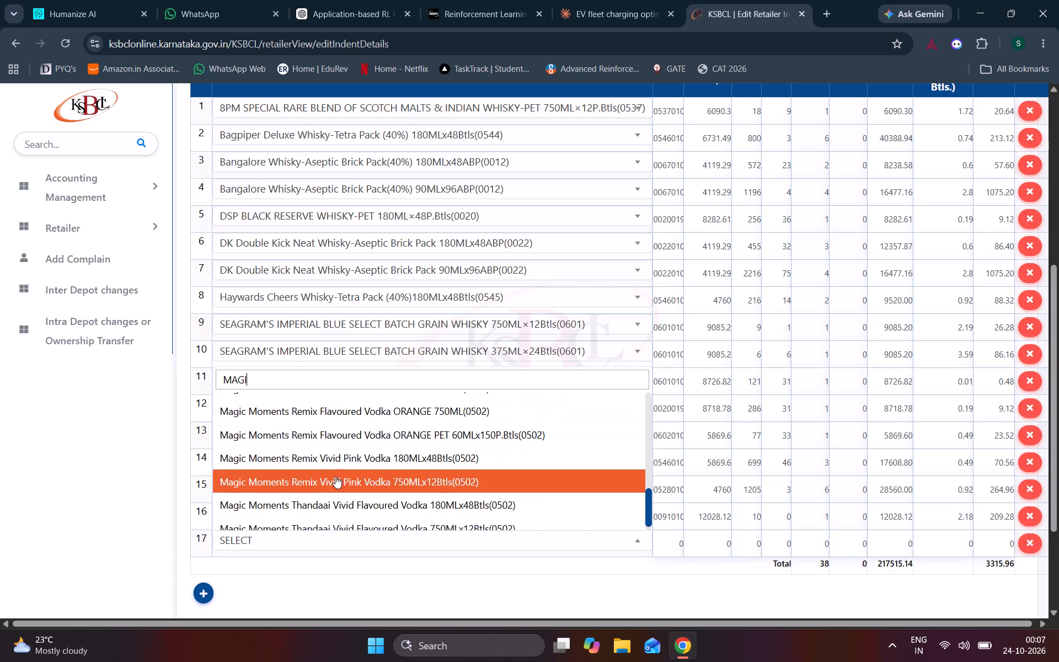
scroll(377, 477, "up", 1)
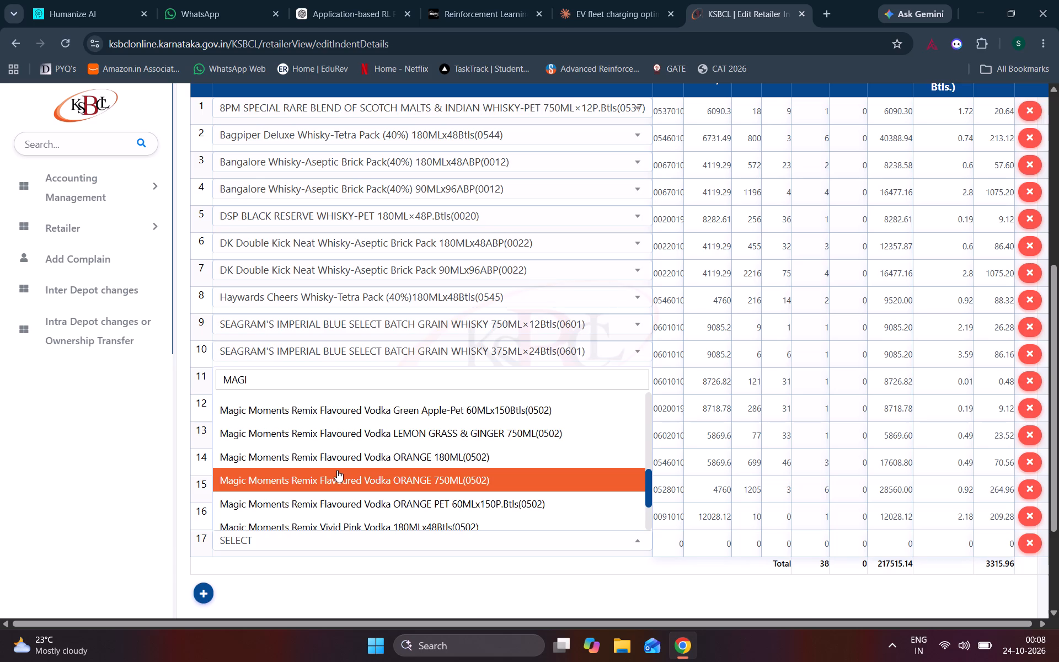
left_click(372, 461)
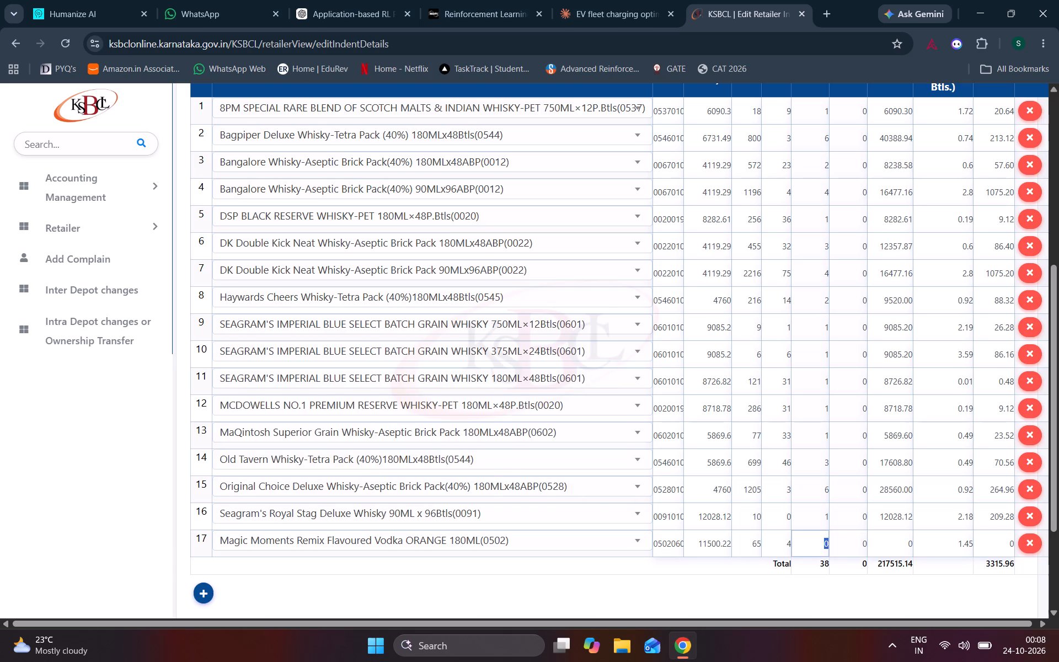
left_click_drag(835, 544, 871, 551)
type("24")
key("Return")
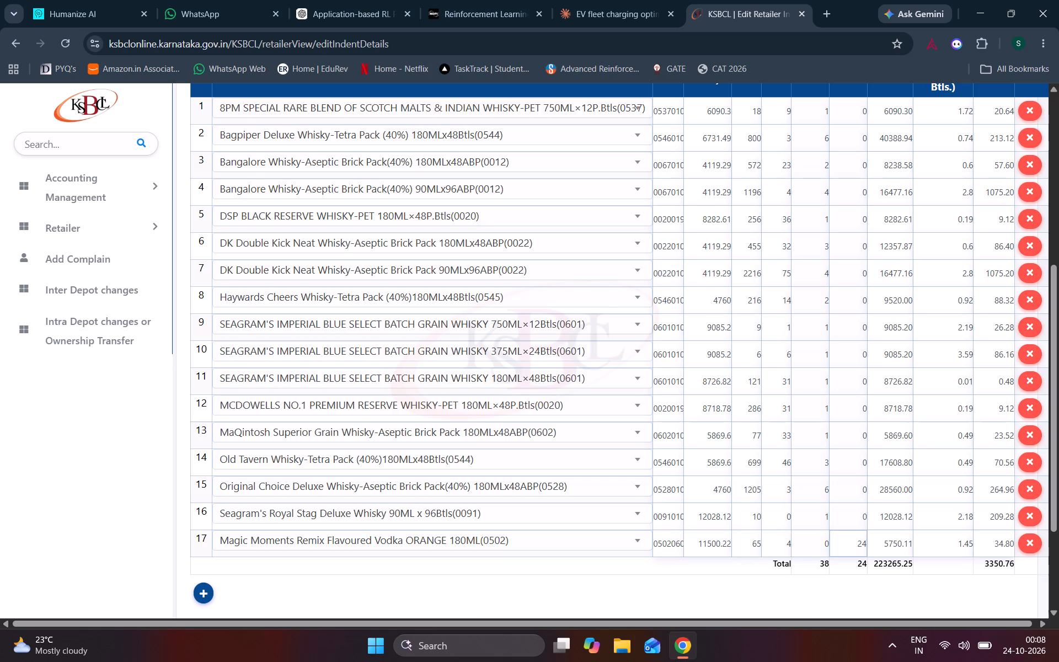
Add Magic Moments Jamun Spicymint Vivid Flavoured Vodka-PET 180MLx48P.Btls(0502) as the eighteenth indent item with 24 bottles.
left_click(202, 592)
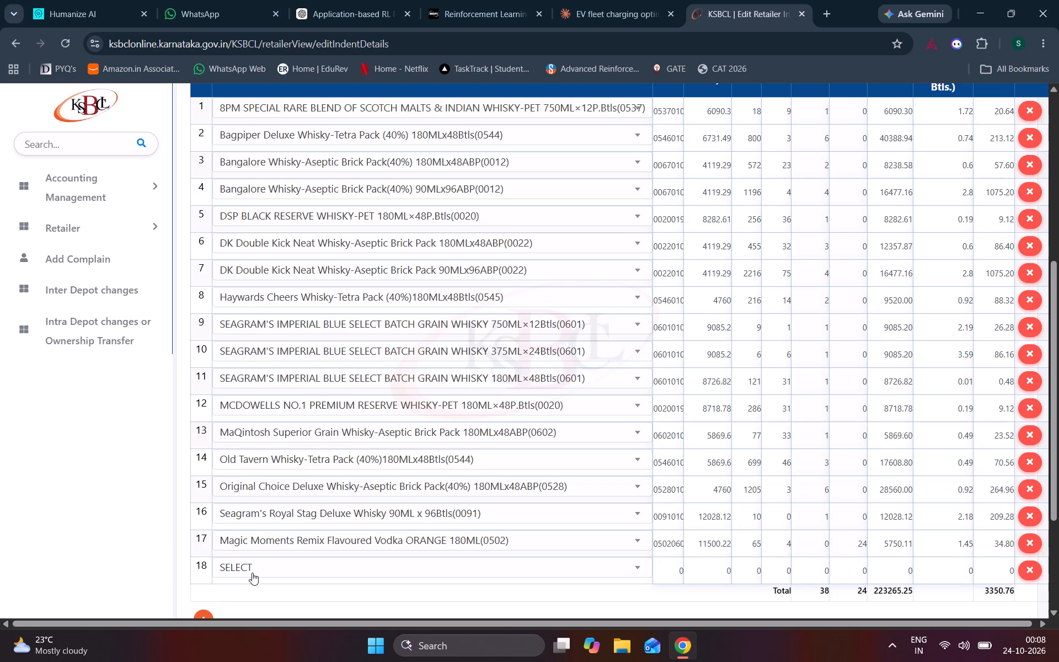
left_click(252, 568)
type("MA")
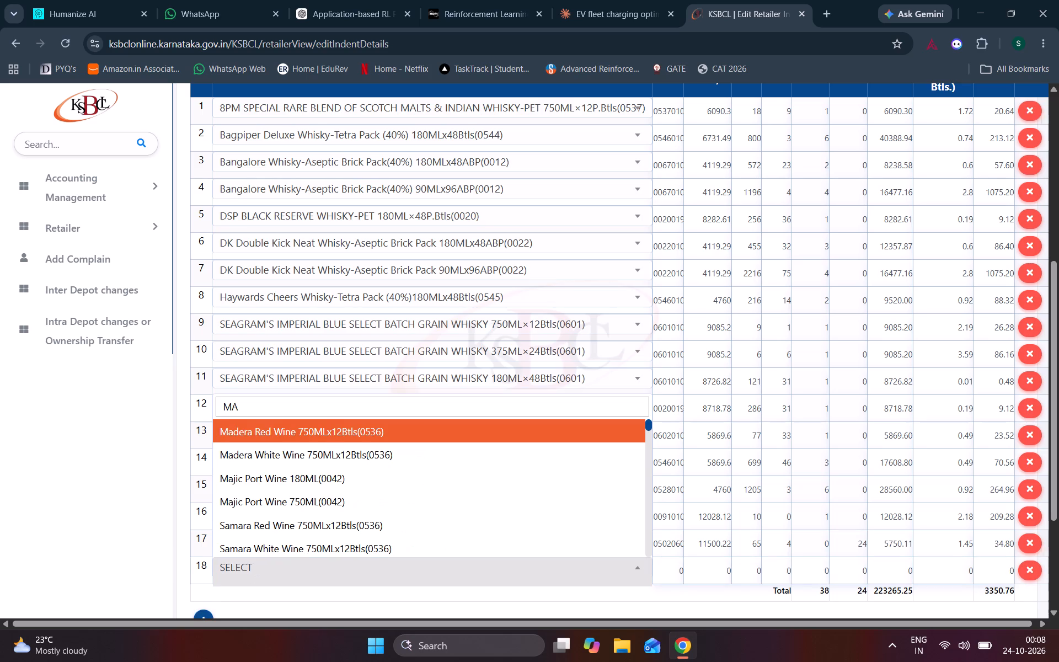
type("GI")
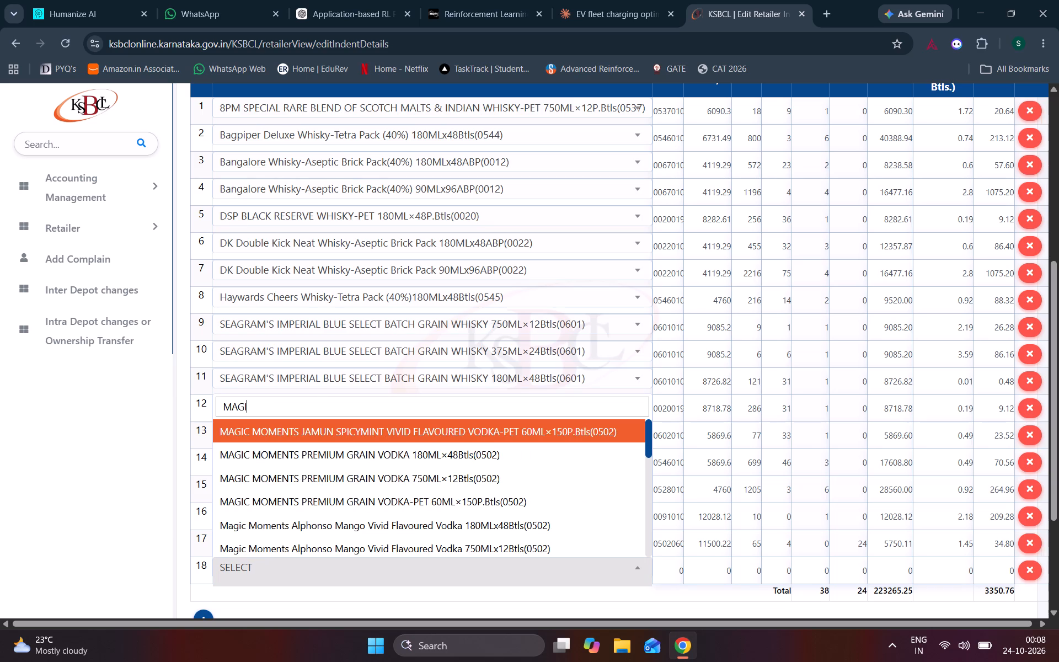
type("C M")
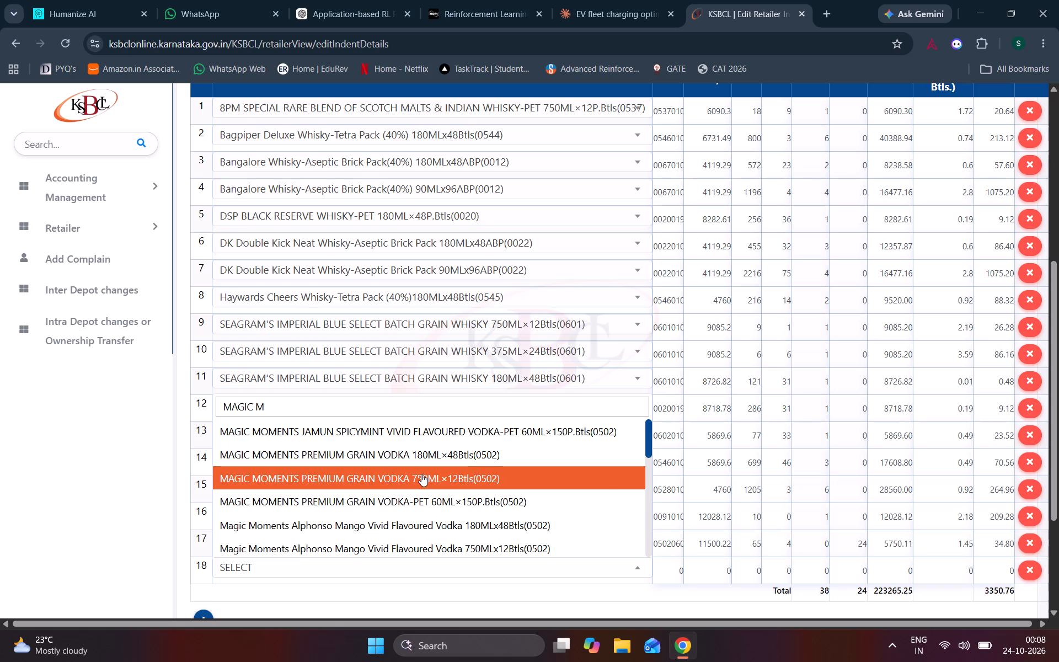
scroll(421, 474, "down", 1)
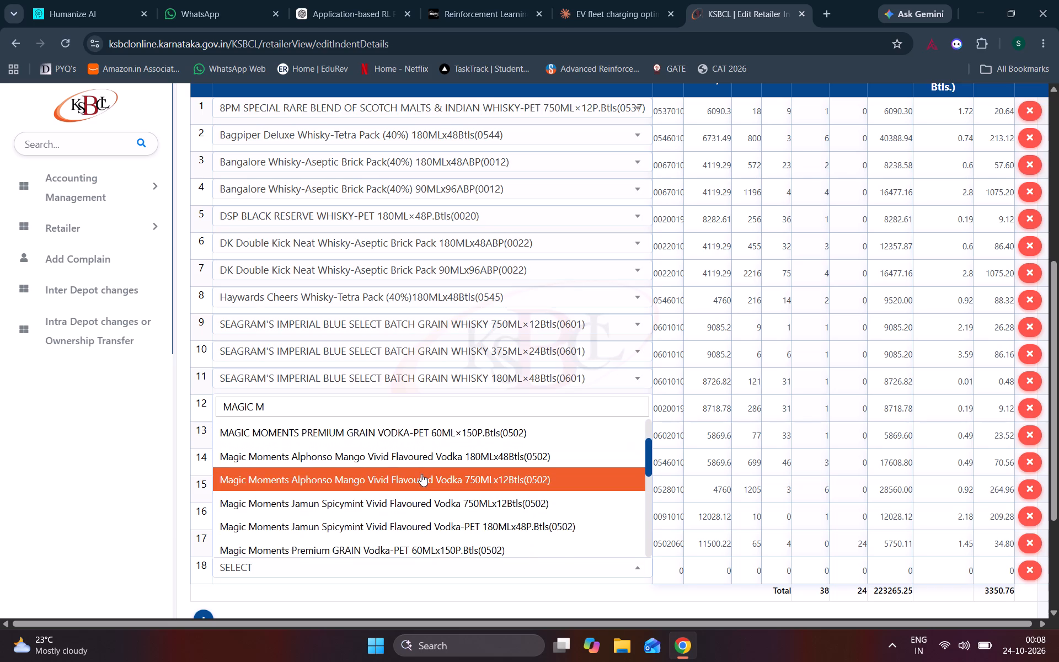
scroll(421, 474, "down", 2)
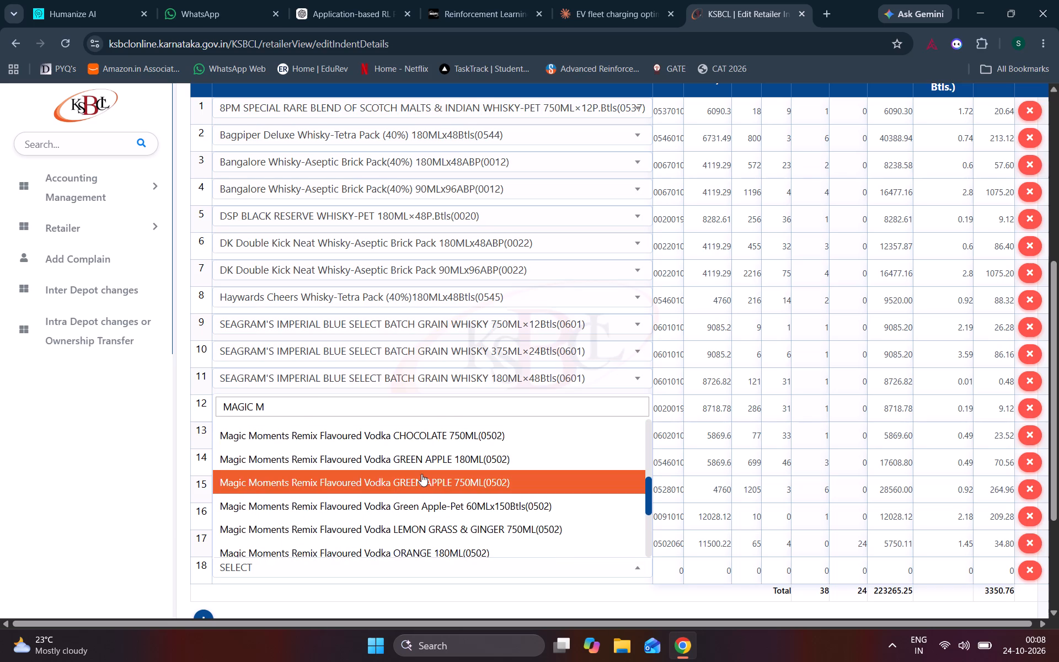
scroll(421, 474, "up", 1)
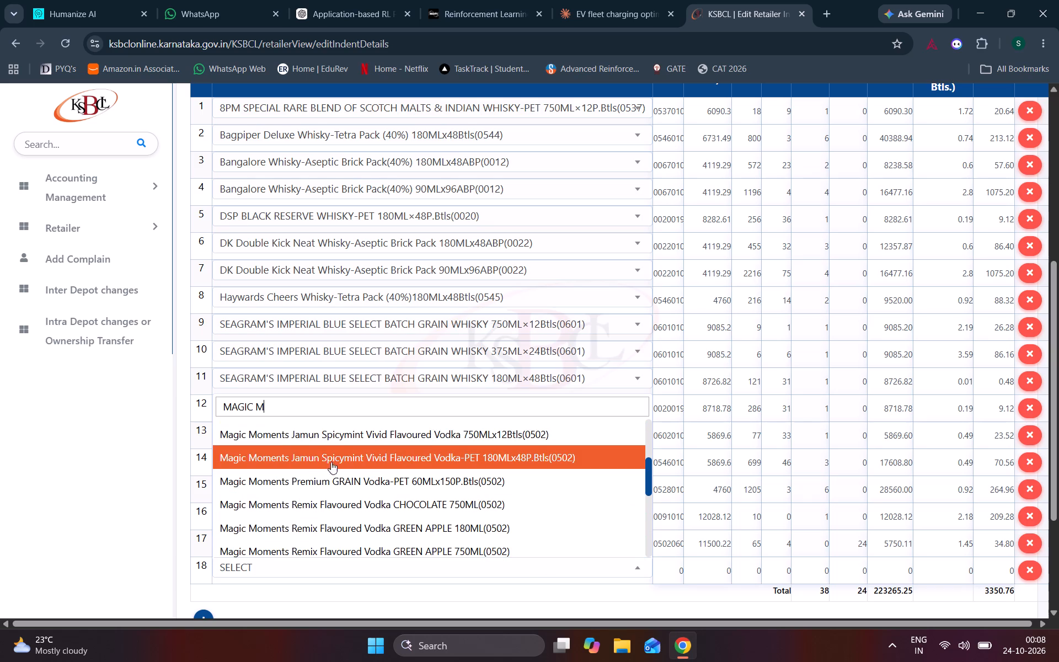
scroll(363, 471, "down", 2)
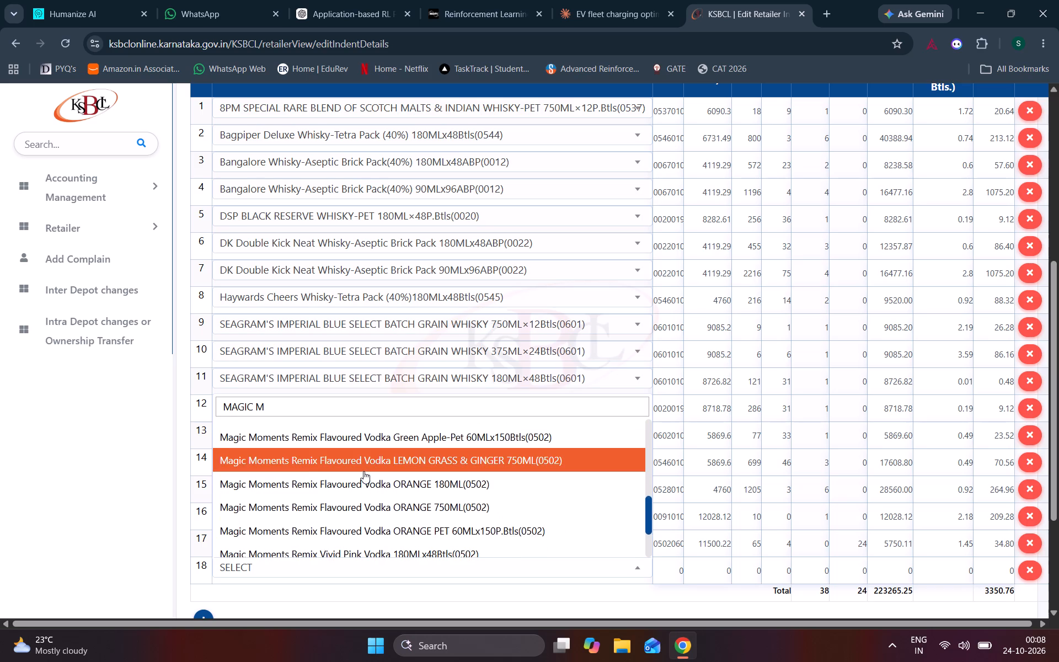
scroll(399, 511, "down", 1)
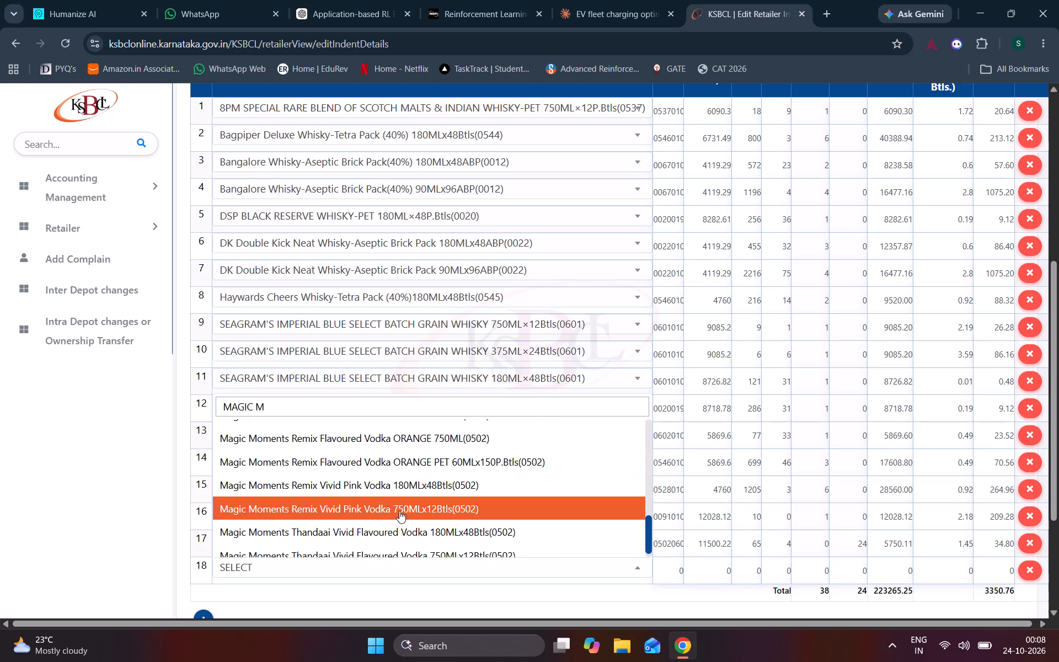
scroll(399, 511, "down", 4)
scroll(399, 511, "up", 5)
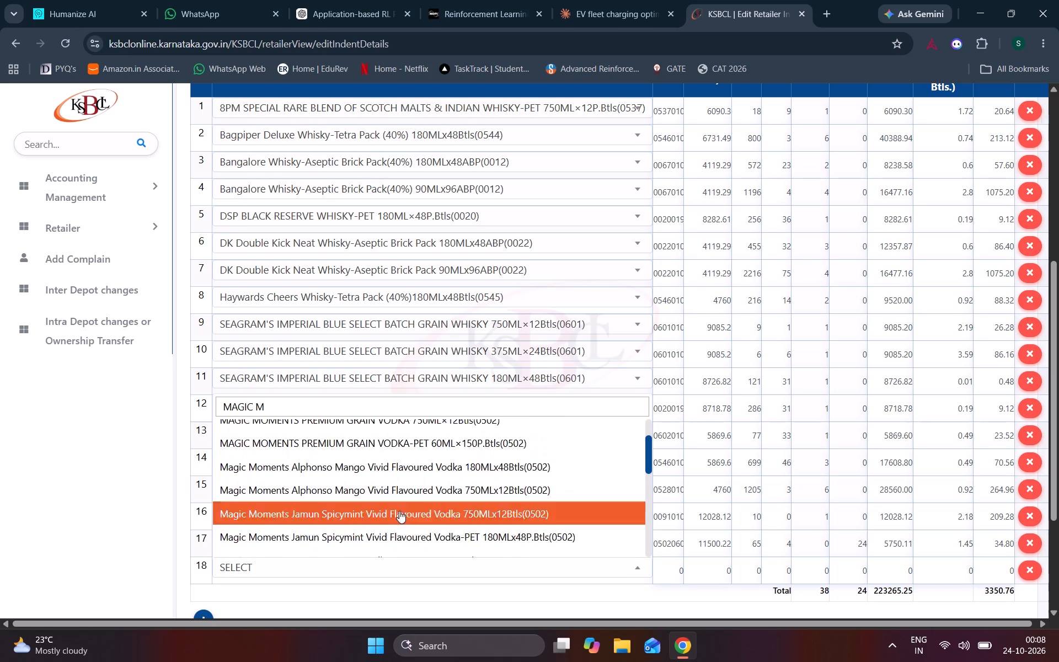
scroll(399, 511, "down", 1)
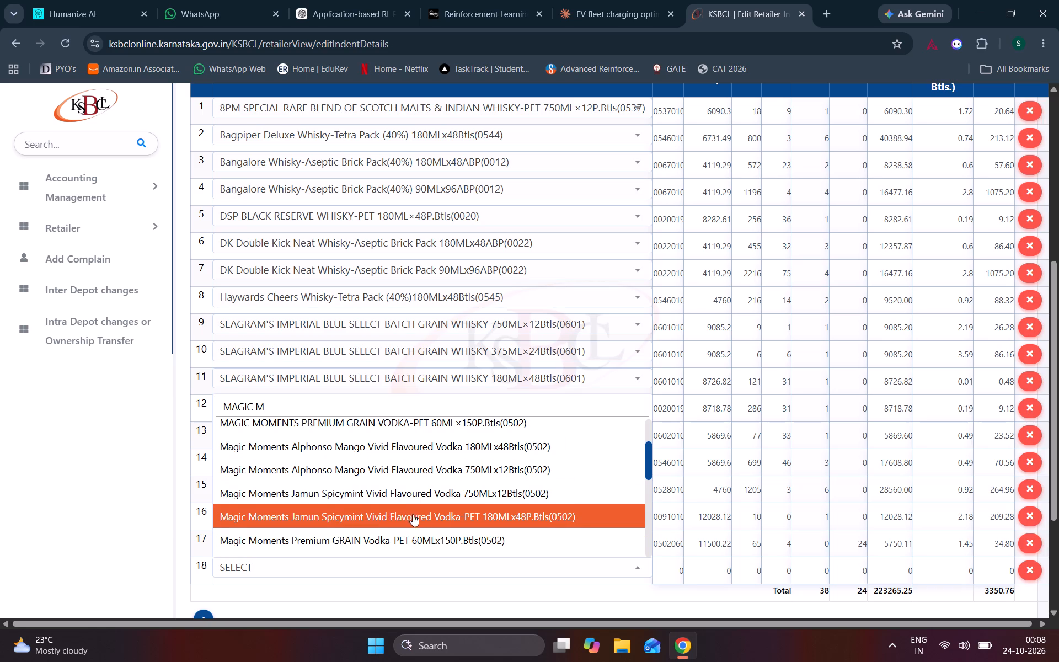
left_click(460, 517)
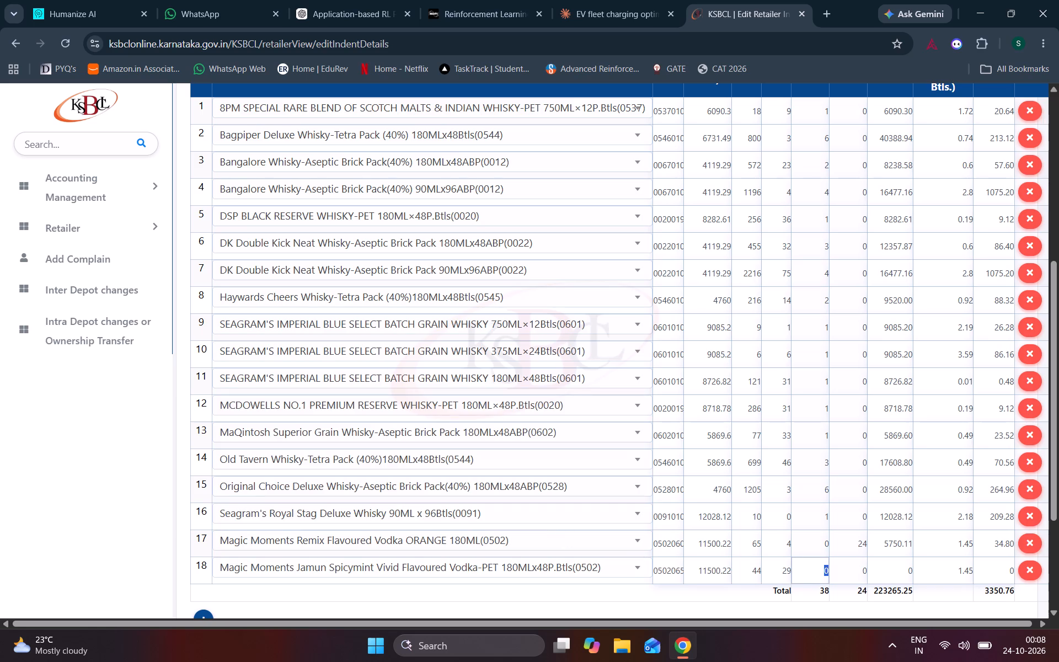
left_click_drag(850, 568, 881, 575)
type("24")
scroll(758, 546, "down", 1)
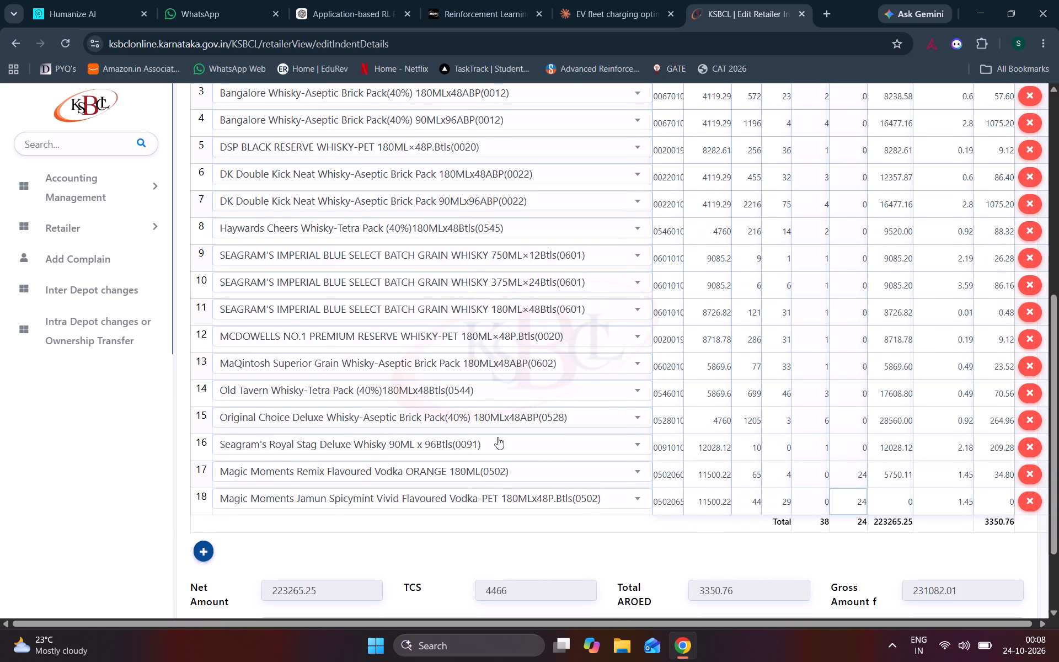
left_click(204, 540)
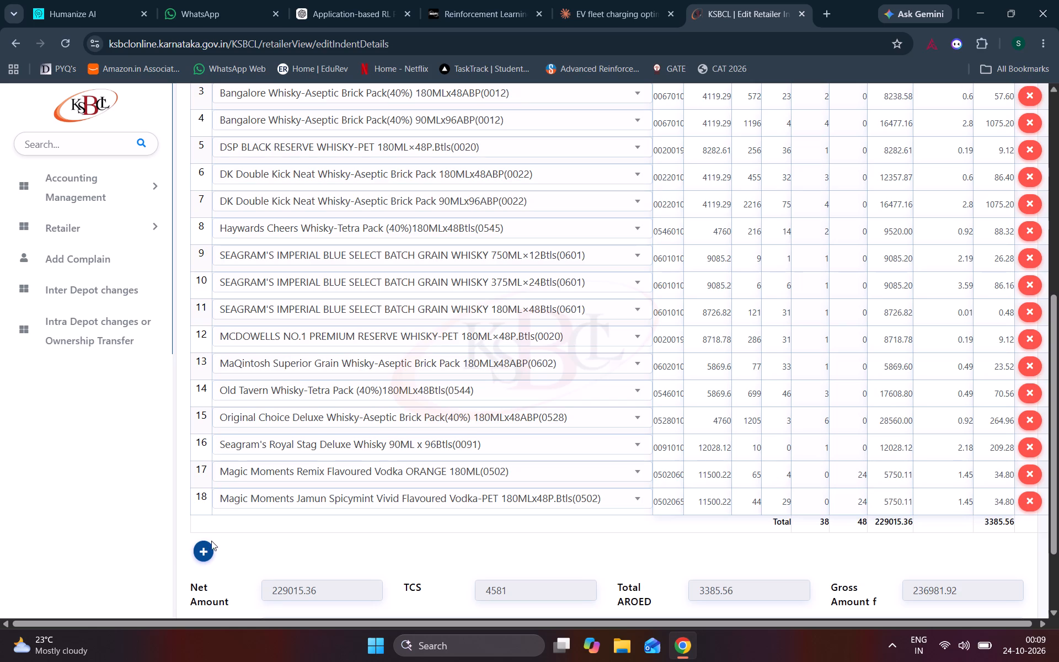
Add a blank nineteenth row to the indent and open its item selection.
left_click(209, 548)
left_click(238, 523)
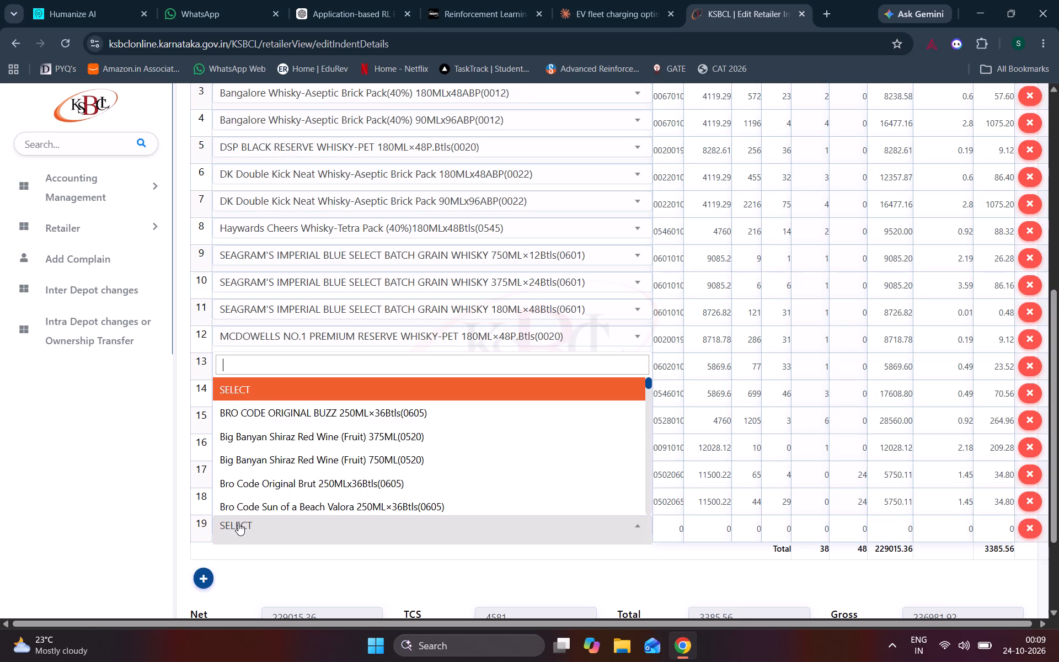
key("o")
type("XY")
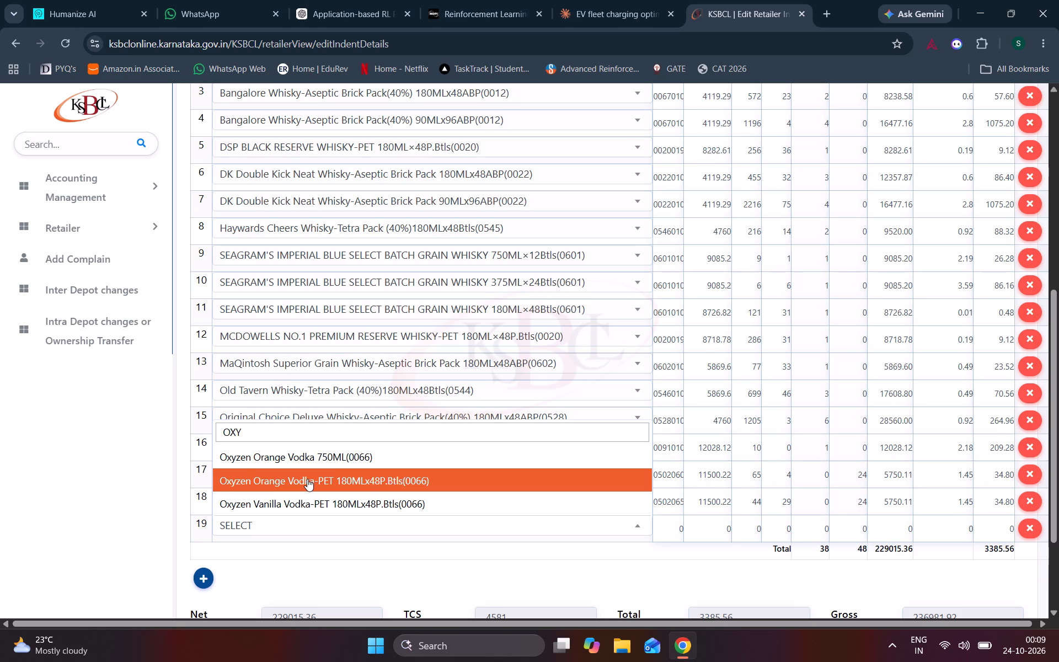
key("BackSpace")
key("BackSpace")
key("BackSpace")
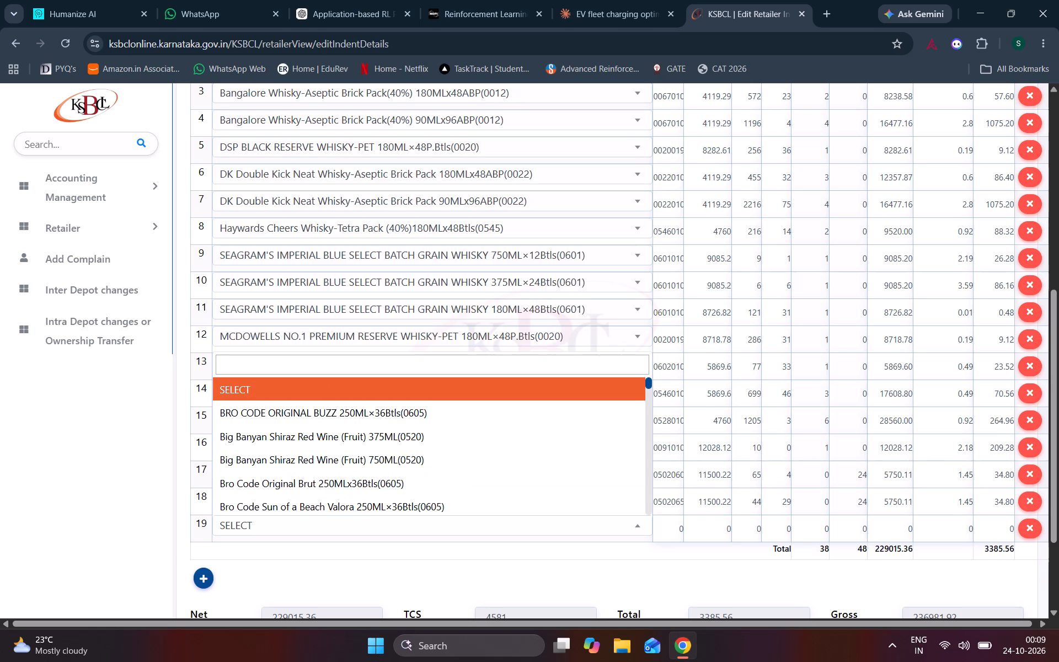
Set the nineteenth indent item to Smirnoff Orange Triple Distilled Vodka-PET 180MLx48P.Btls(0020) with 12 bottles.
type("SMI")
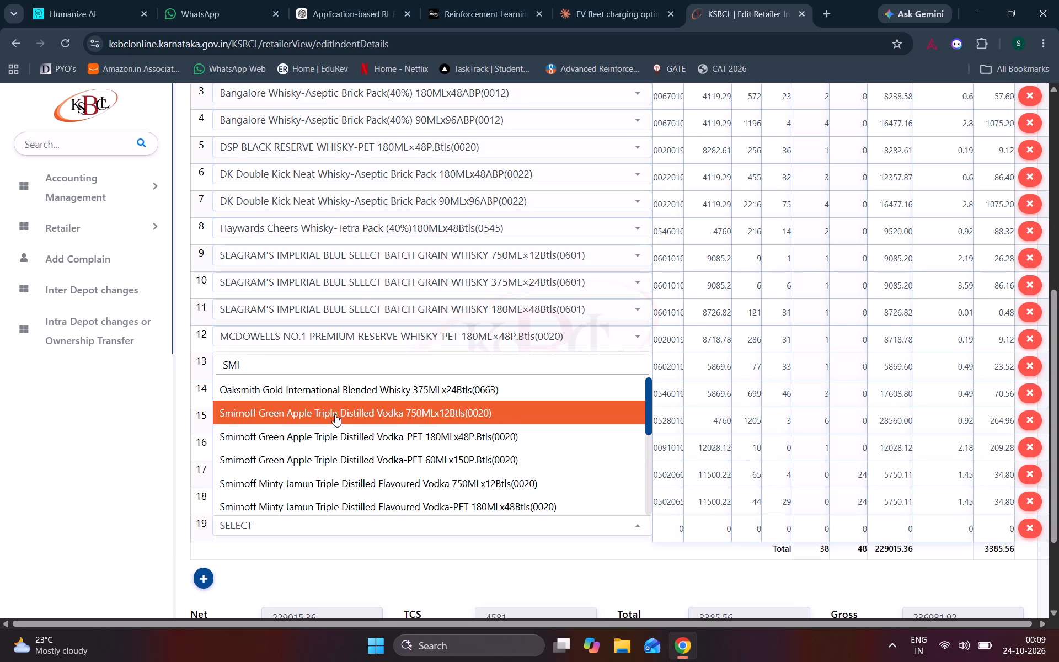
scroll(335, 428, "down", 1)
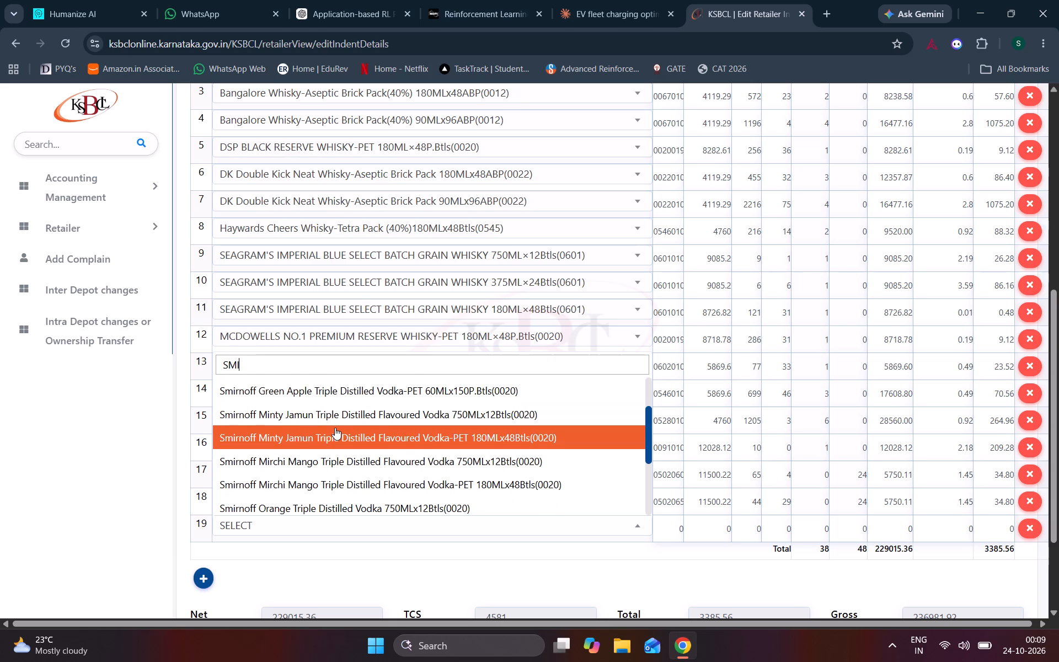
scroll(335, 428, "down", 1)
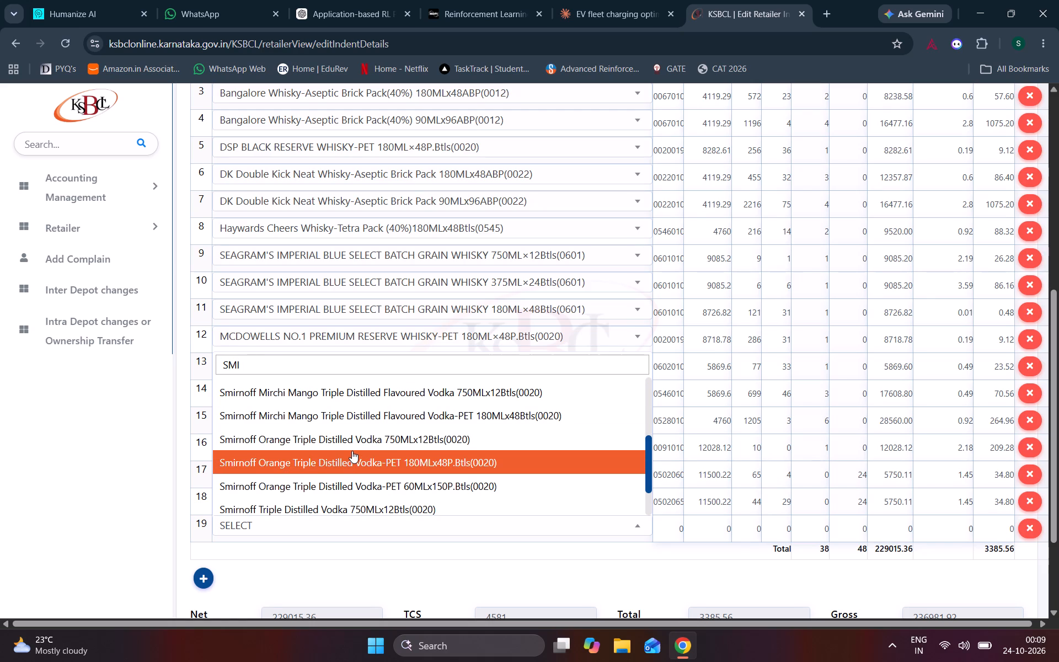
left_click(382, 466)
left_click_drag(844, 538, 868, 538)
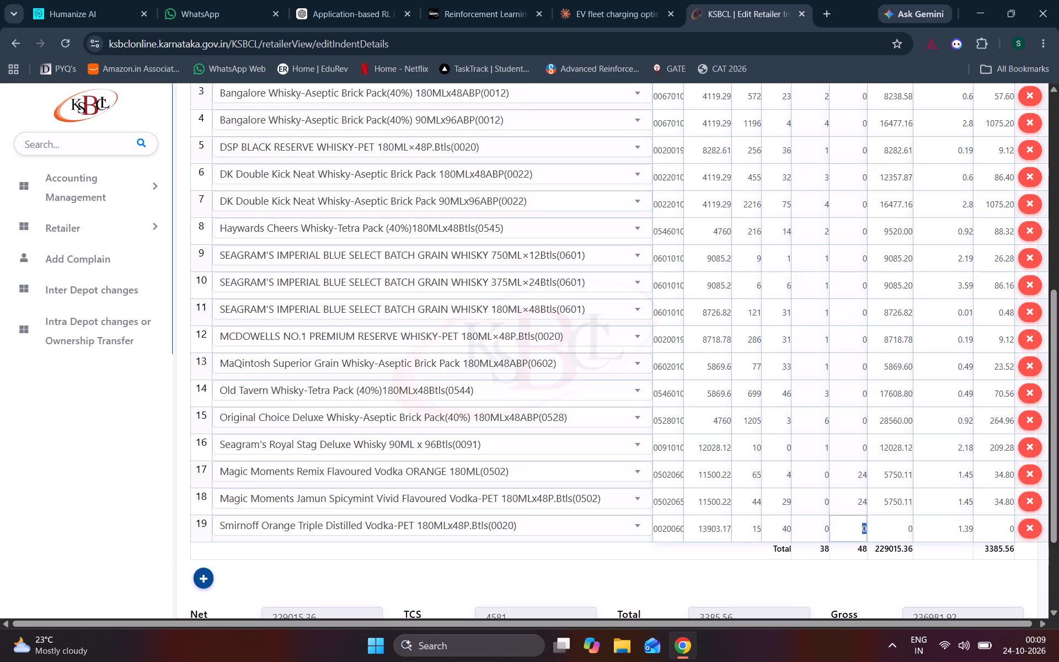
type("12")
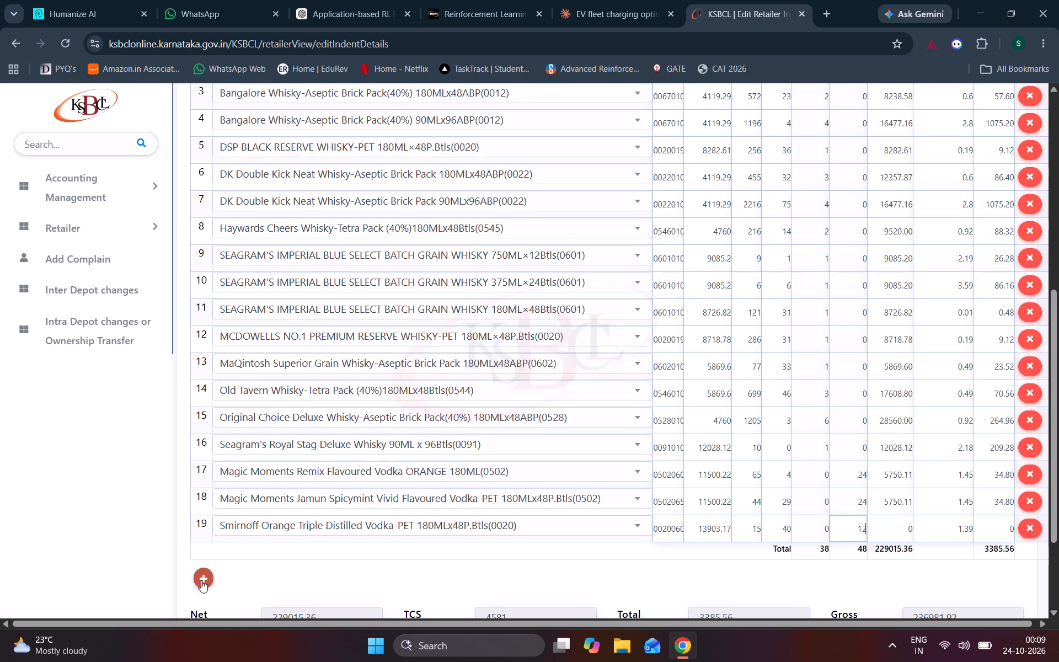
Add a blank twentieth row to the indent and open its item selection.
left_click(201, 580)
left_click(238, 558)
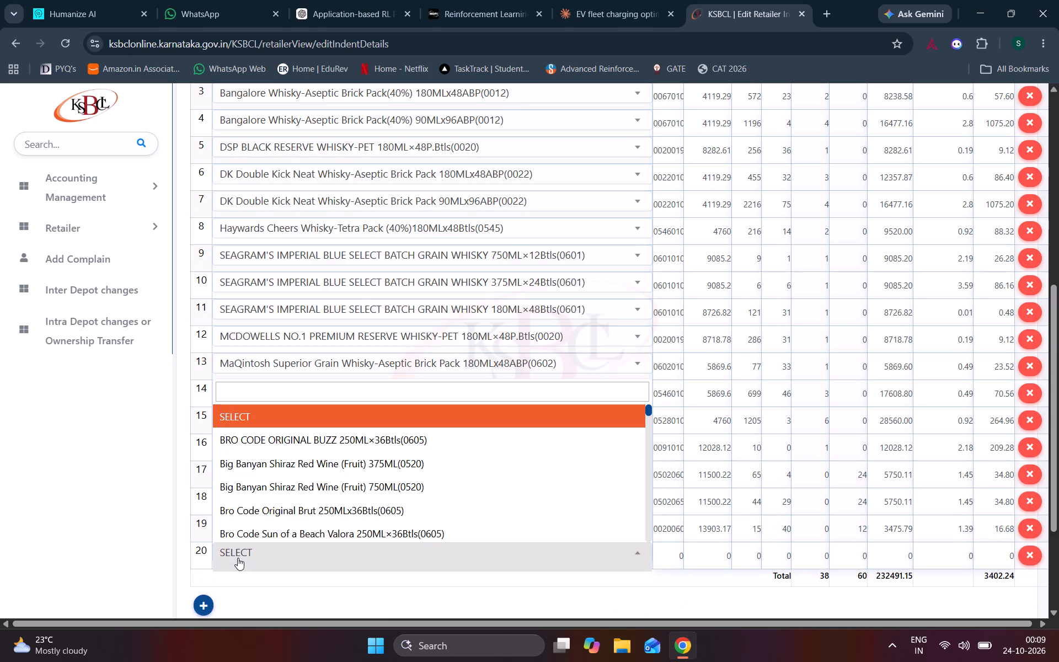
Search the twentieth row's items for RI and examine the matching Rico wines, then clear the search.
type("RI")
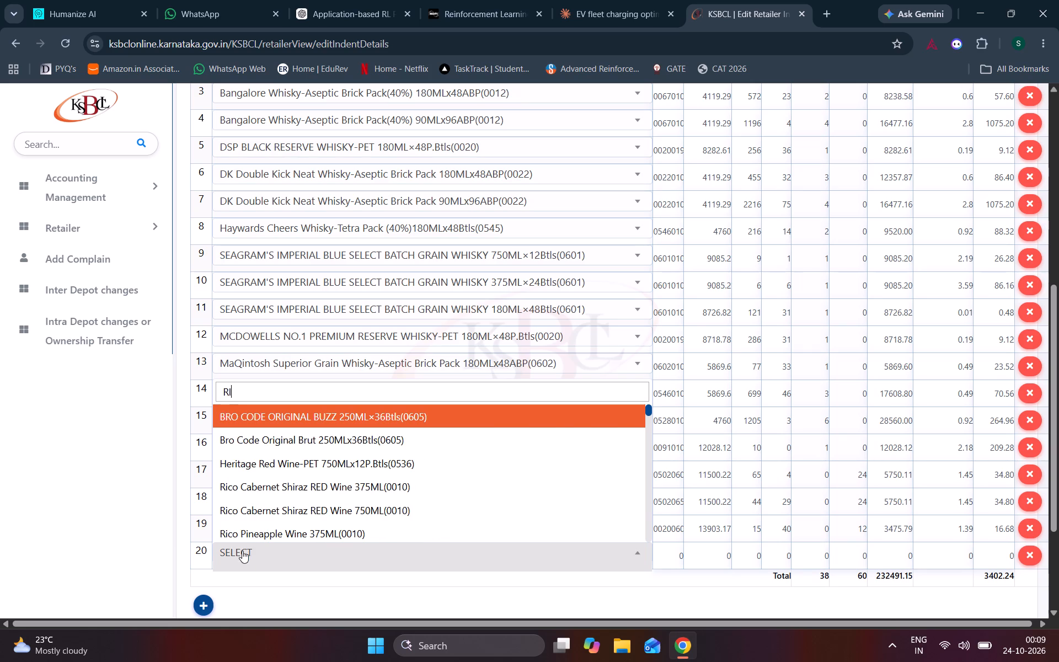
scroll(265, 519, "down", 2)
scroll(265, 519, "up", 1)
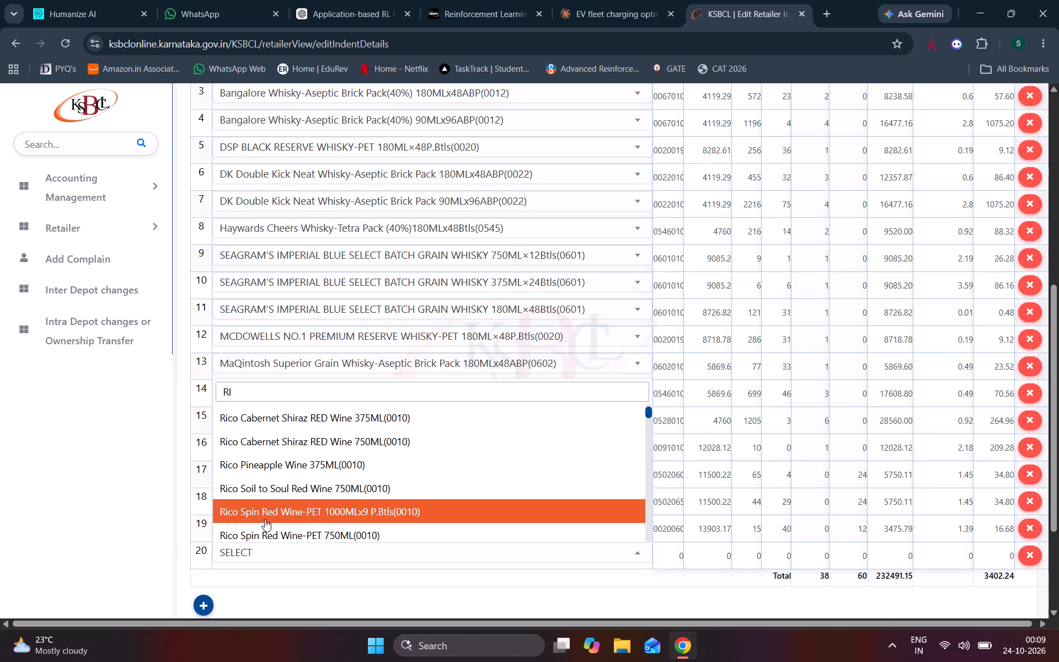
scroll(265, 519, "down", 1)
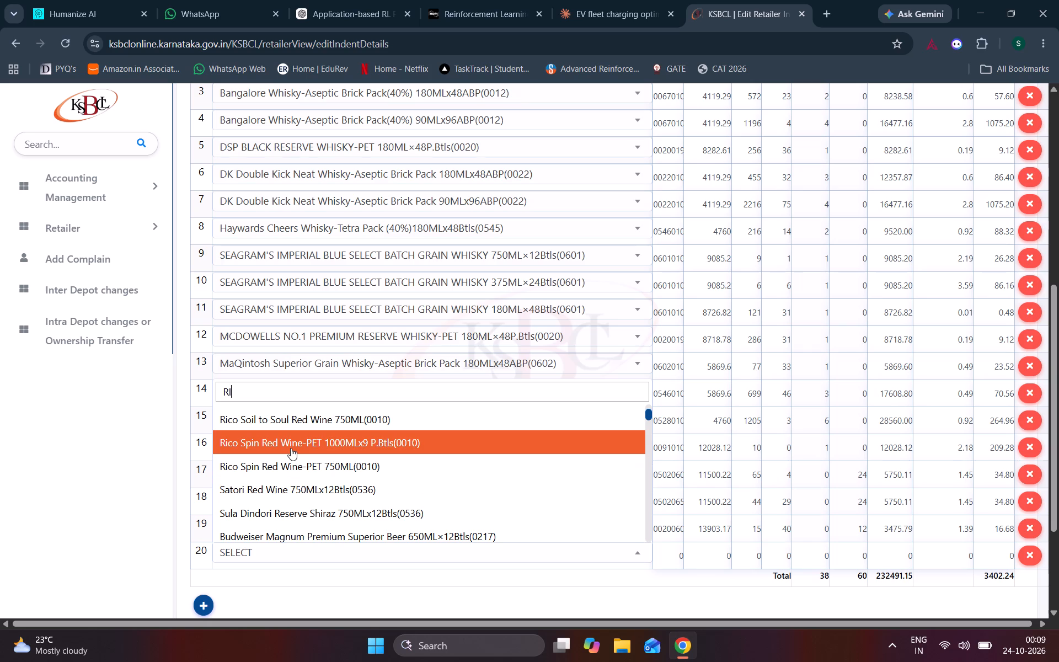
scroll(291, 448, "up", 1)
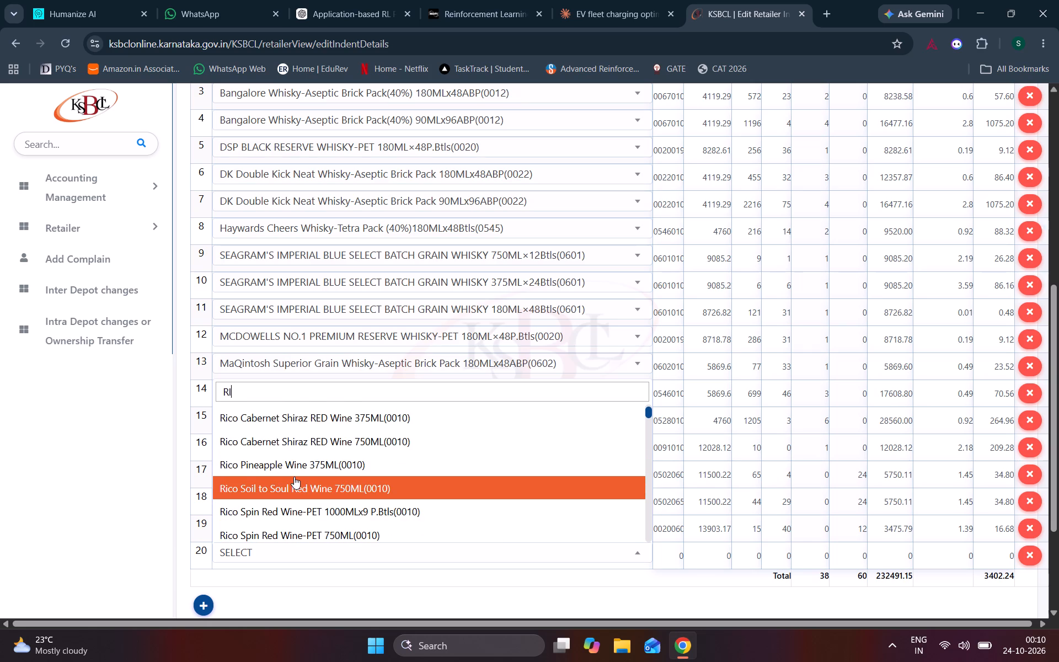
scroll(294, 483, "up", 1)
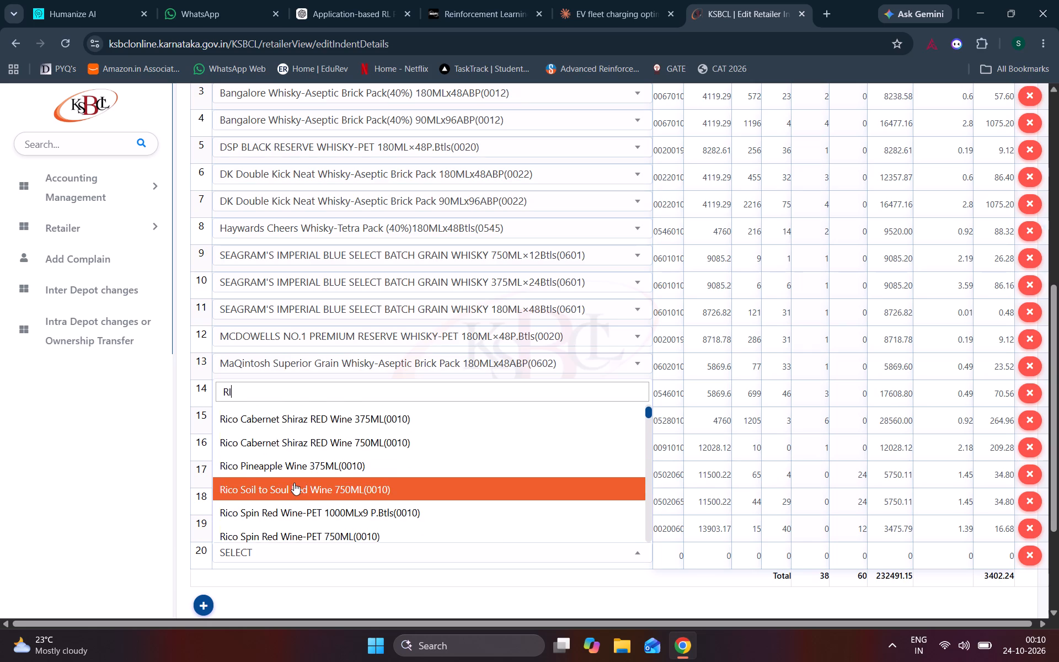
scroll(294, 483, "up", 4)
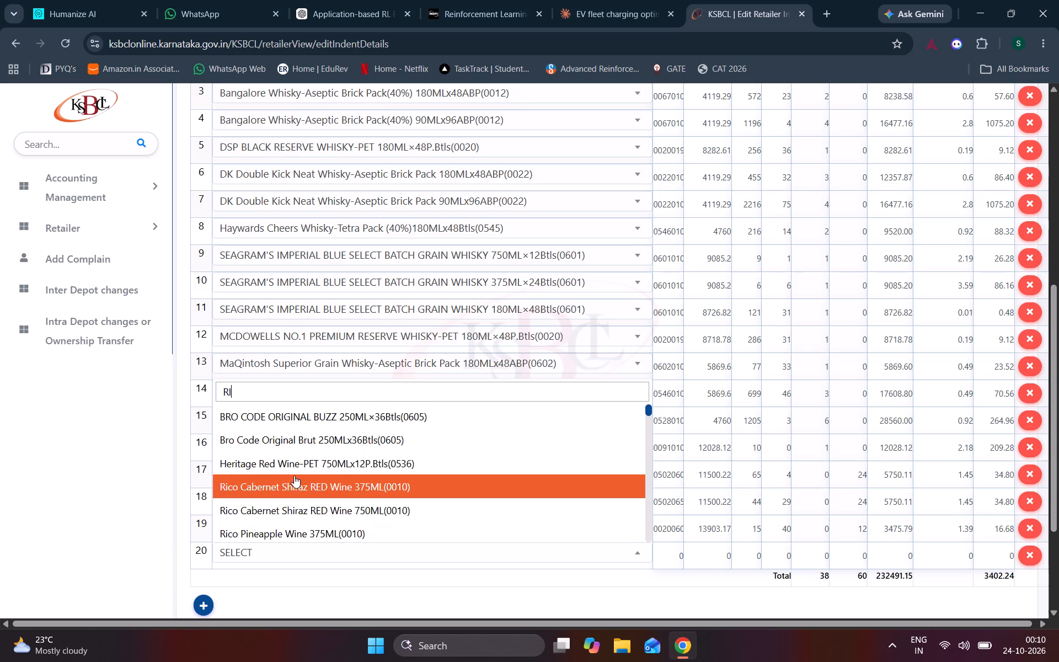
key("BackSpace")
key("BackSpace")
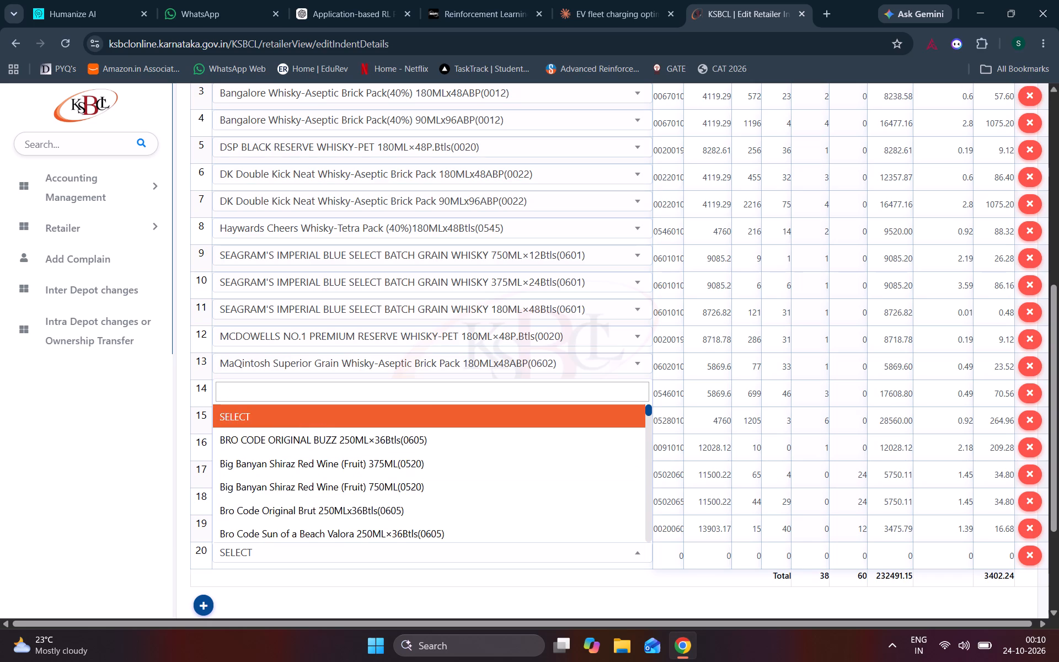
Set the twentieth indent item to Goana's Wine-PET 180MLx48P.Btls(0609) with 1 CB.
type("GO")
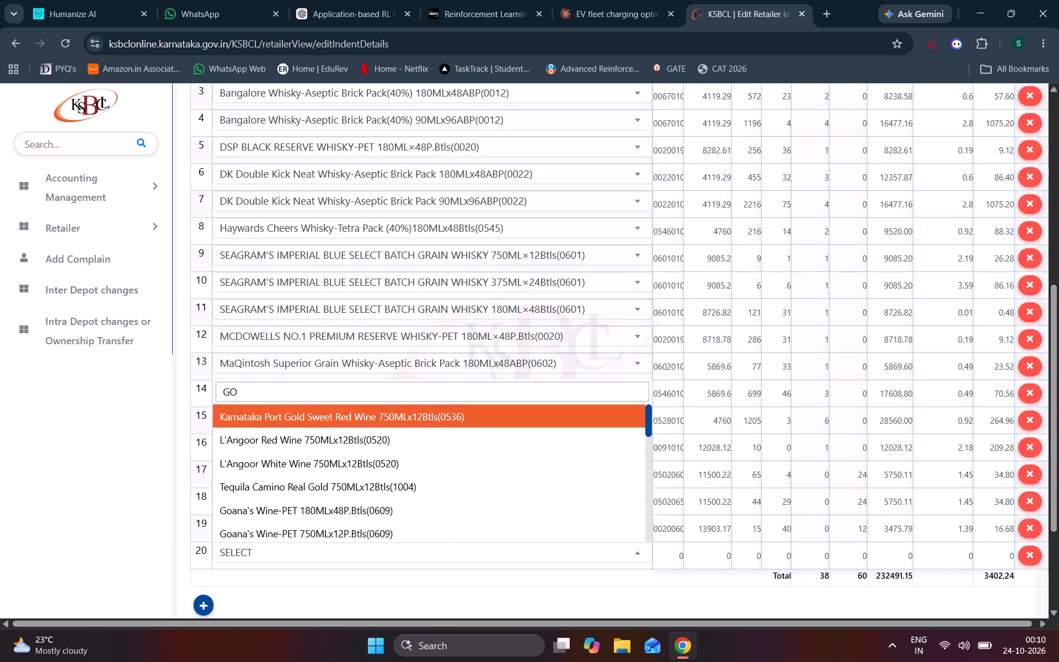
key("a")
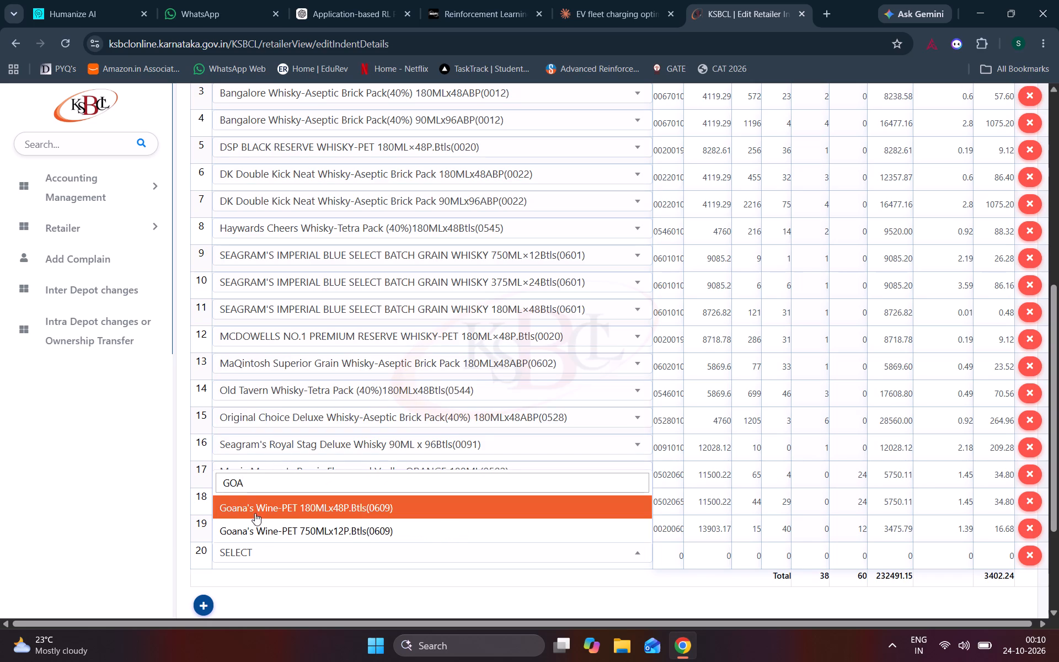
left_click(320, 508)
key("1")
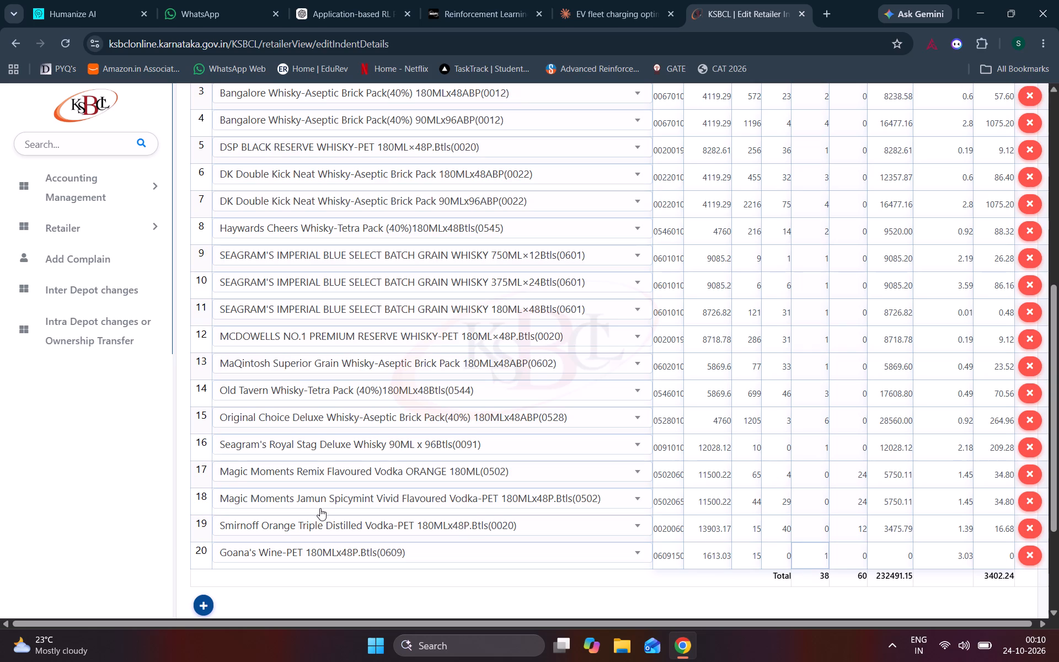
key("Return")
Add Bacardi+Cranberry 275MLx24Btls(0057) as the twenty-first indent item with 4 CBs.
scroll(320, 508, "down", 2)
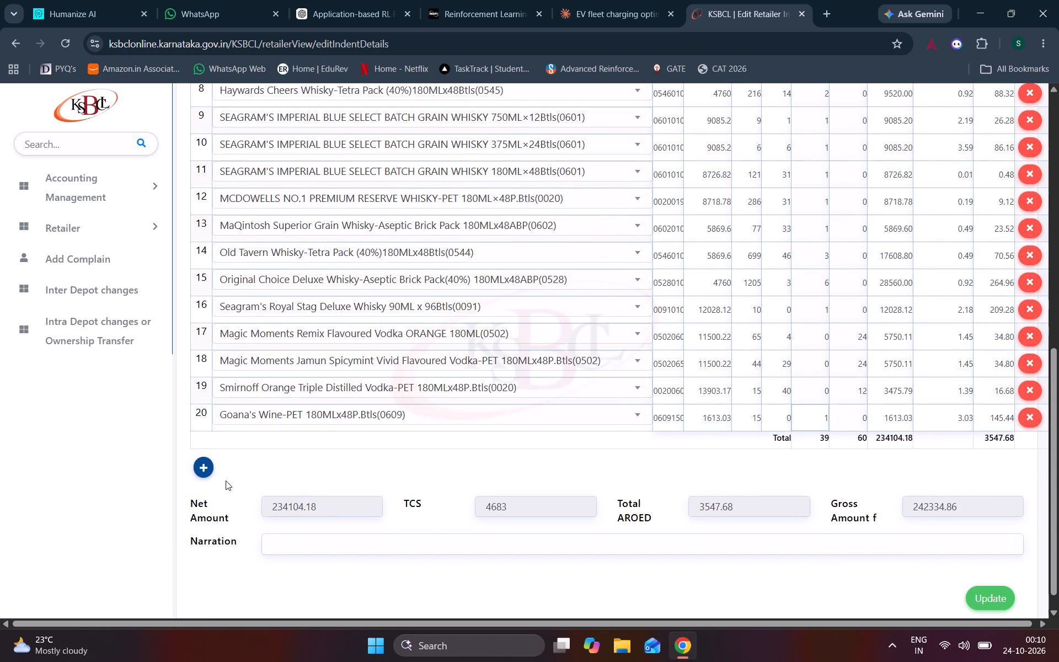
left_click(209, 474)
left_click(234, 443)
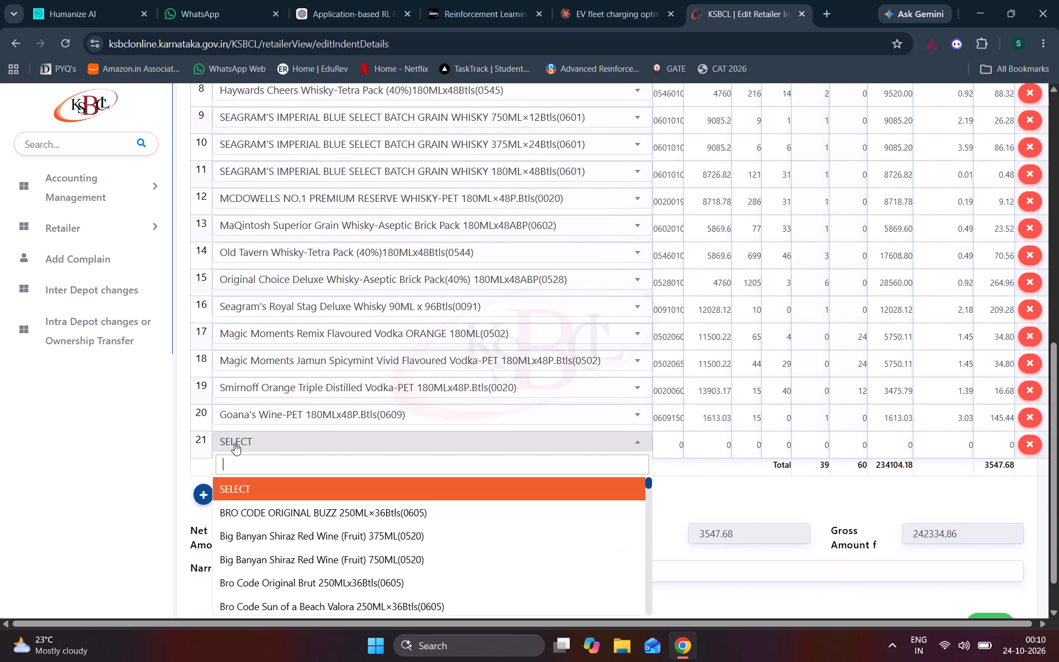
type("BAC")
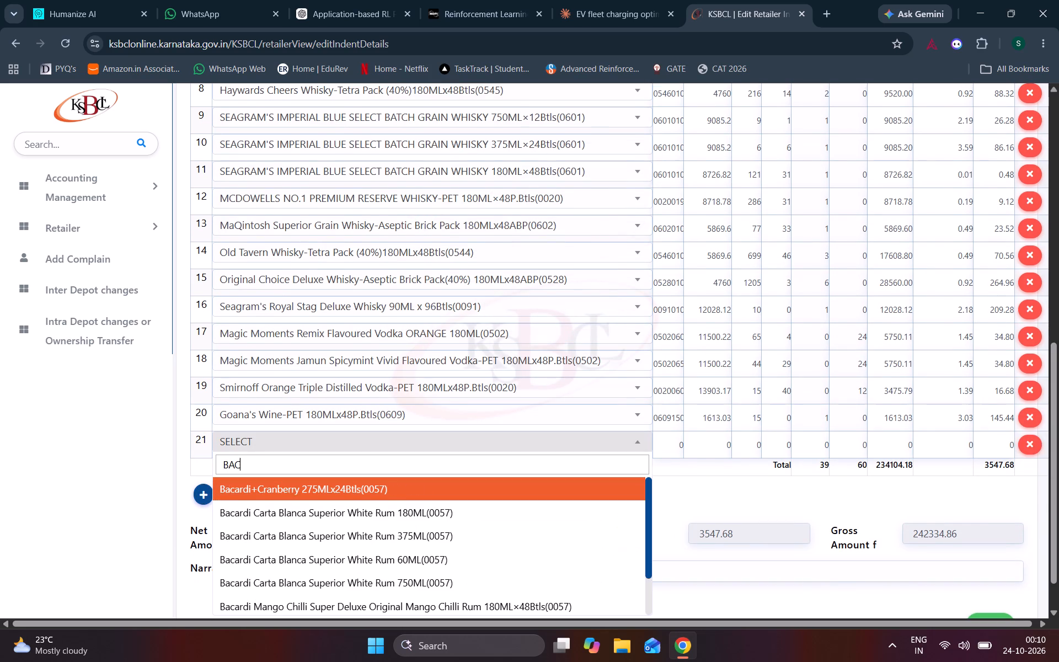
left_click(280, 487)
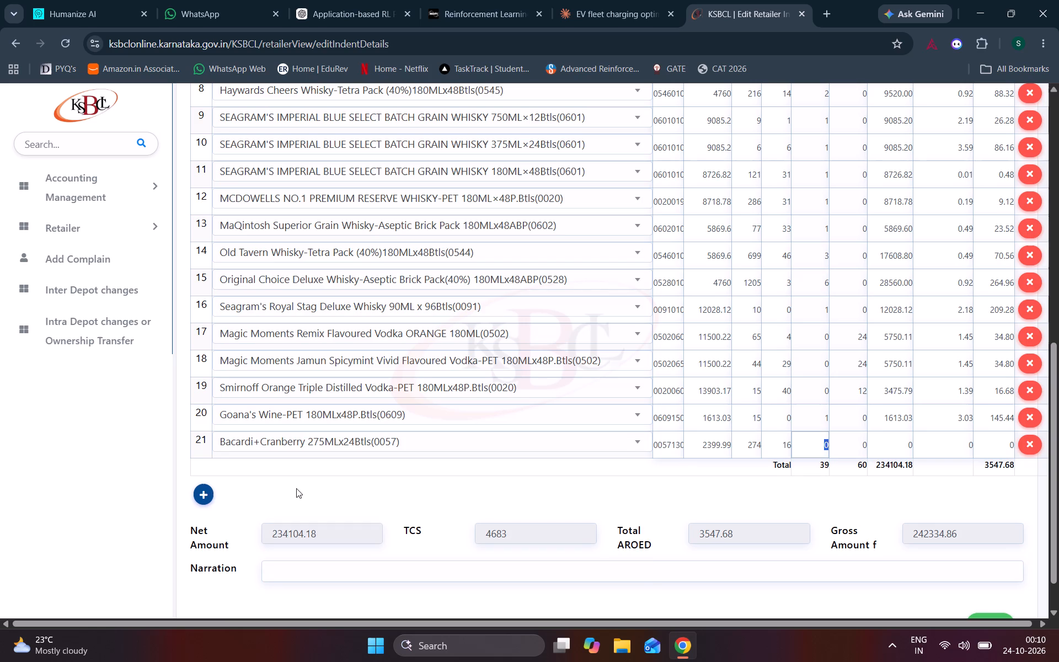
key("4")
Add Budweiser Magnum Premium Superior Beer 650ML×12Btls(0217) as the twenty-second indent item with 2 CBs.
left_click(197, 493)
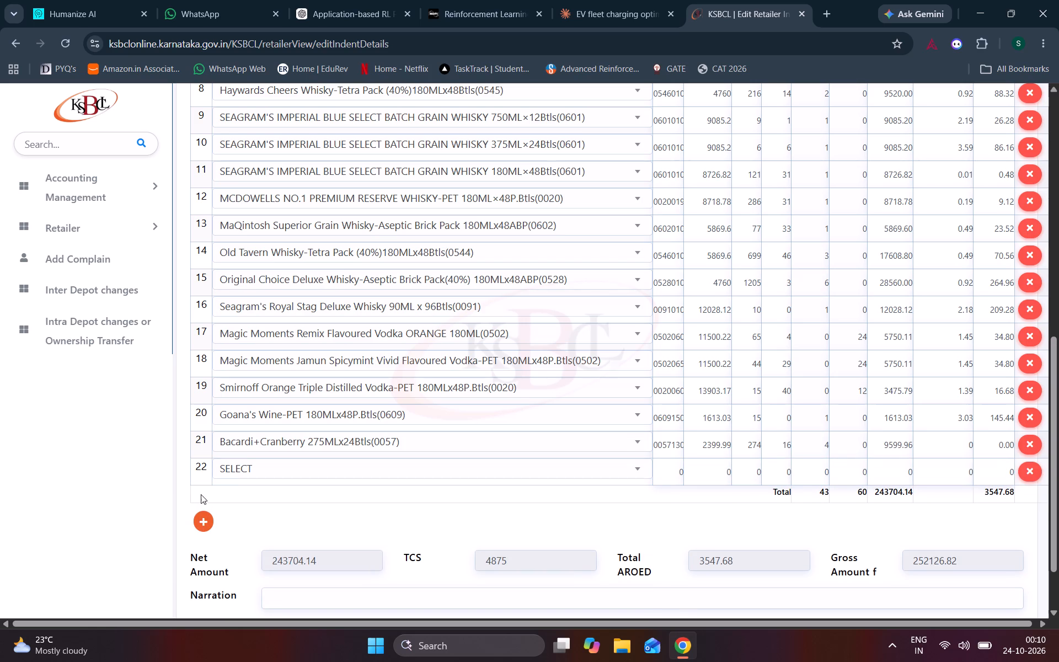
left_click(223, 472)
type("BUD")
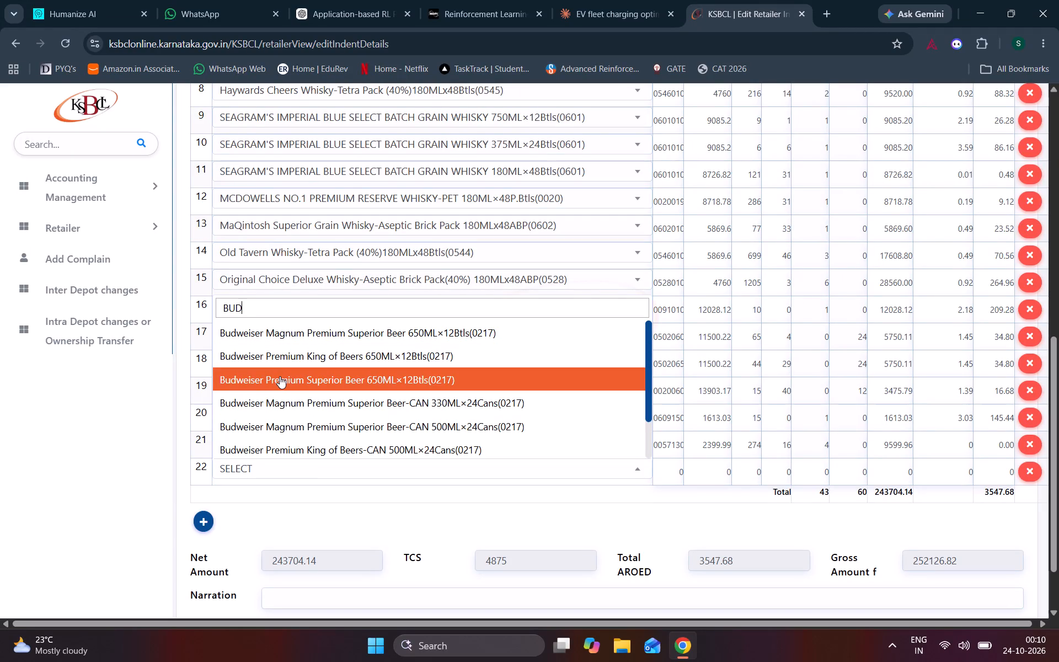
left_click(287, 333)
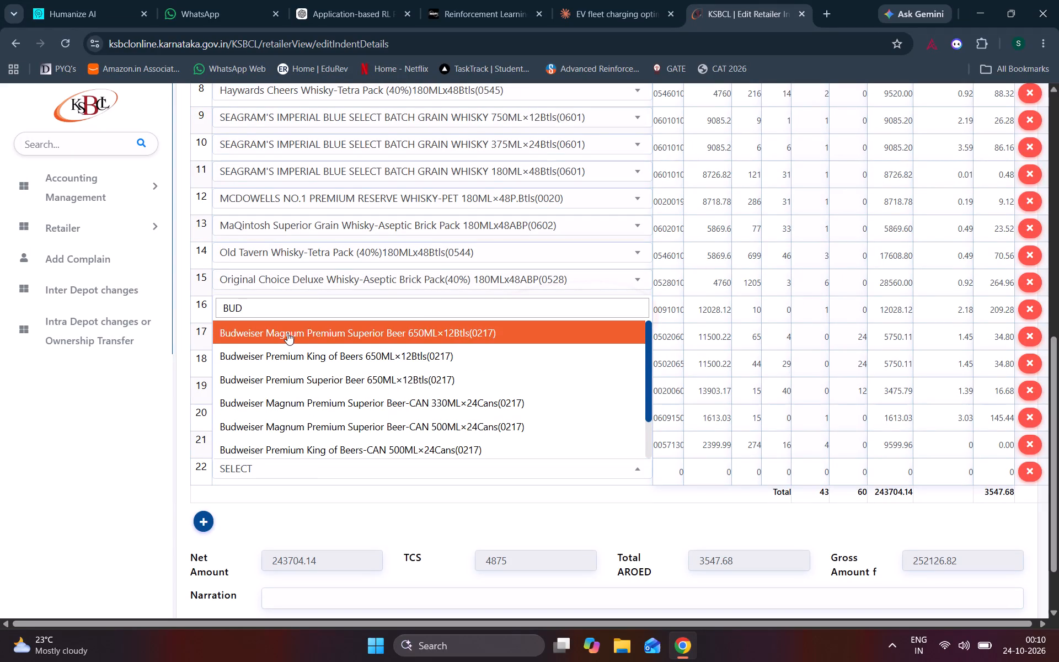
key("2")
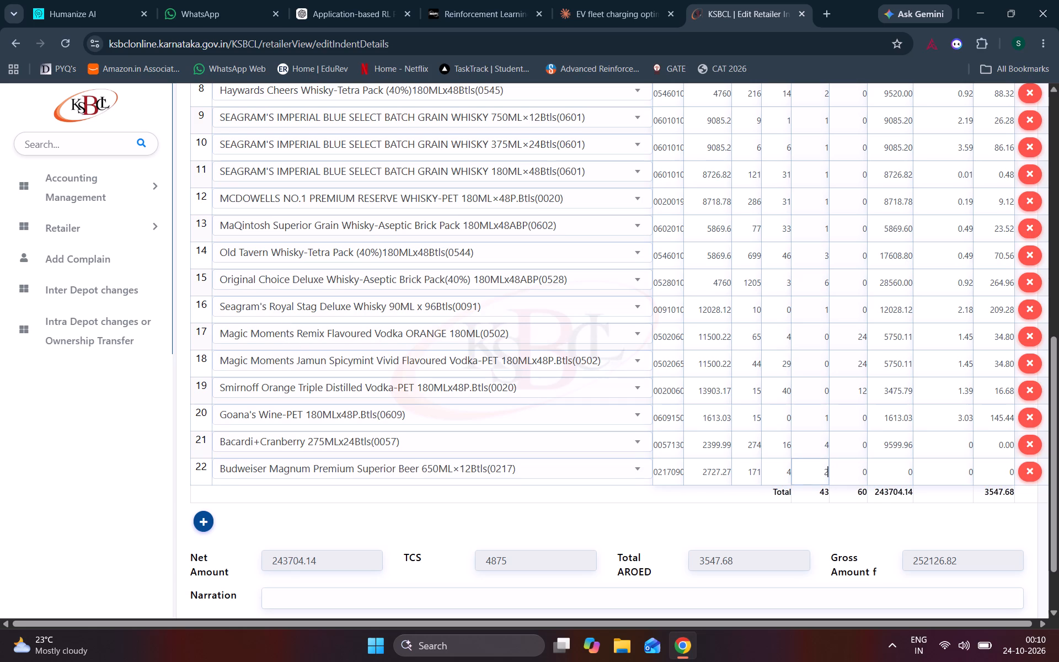
Add Budweiser Magnum Premium Superior Beer-CAN 500ML×24Cans(0217) as the twenty-third indent item with 1 CB.
left_click(206, 515)
left_click(242, 495)
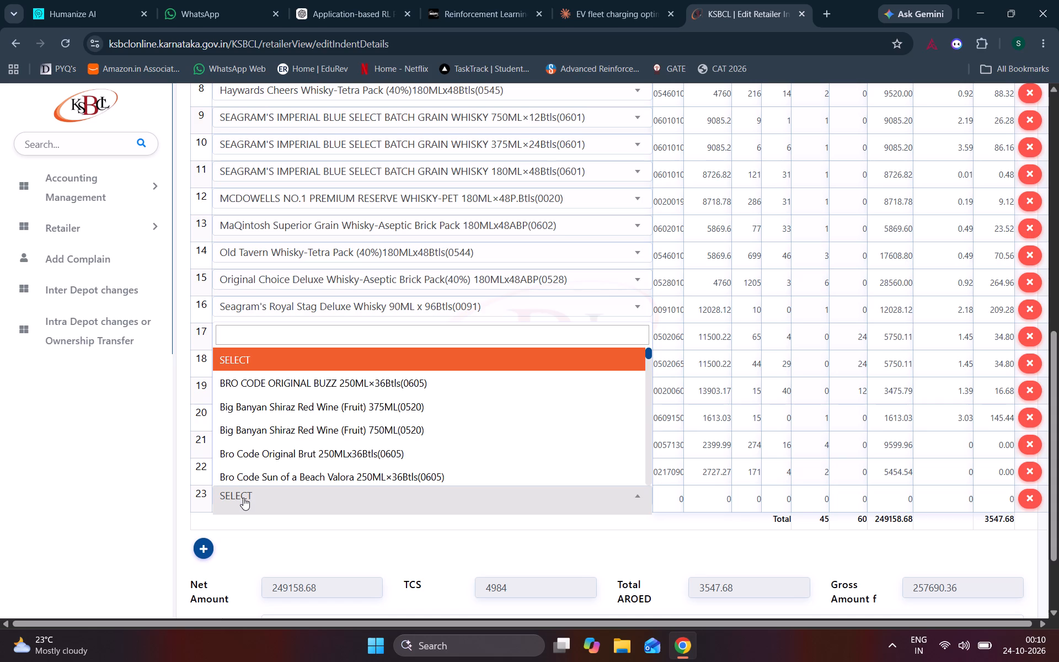
type("BUD")
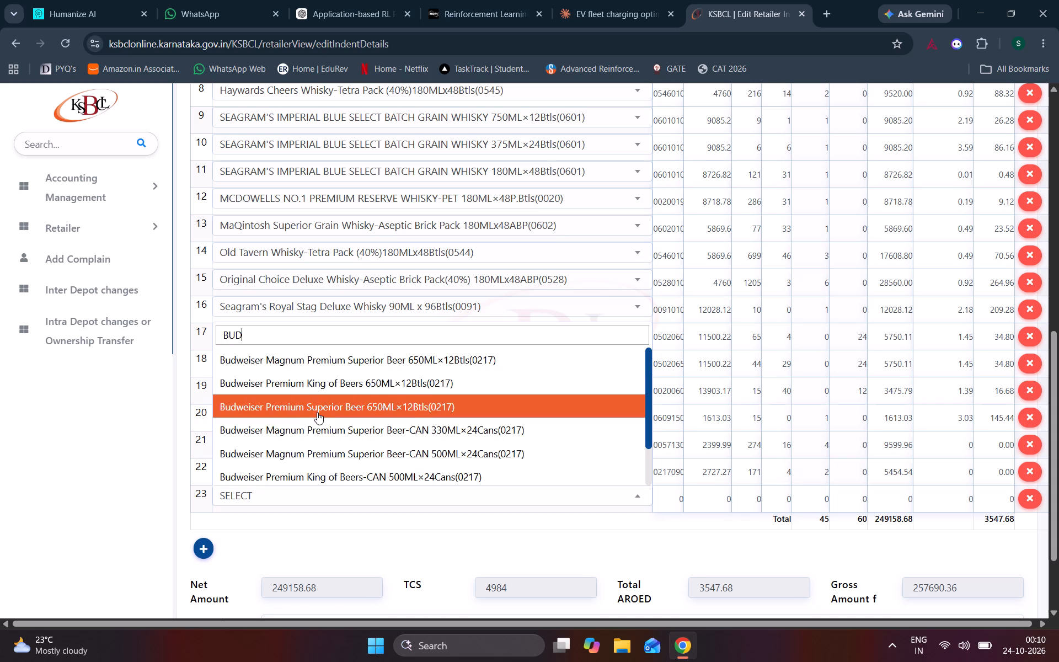
left_click(323, 446)
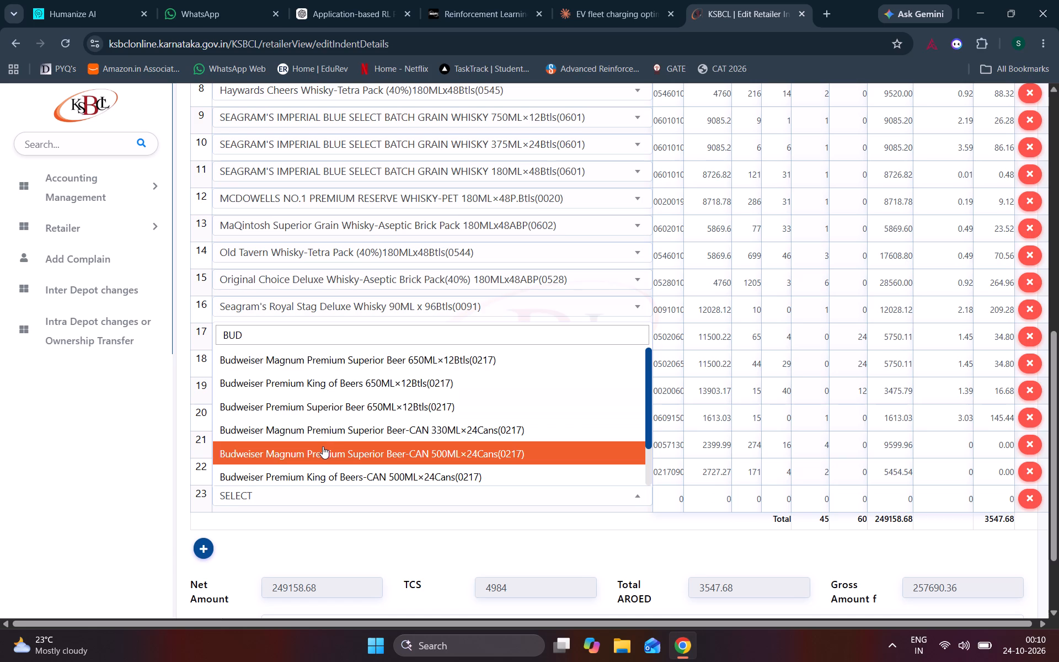
key("1")
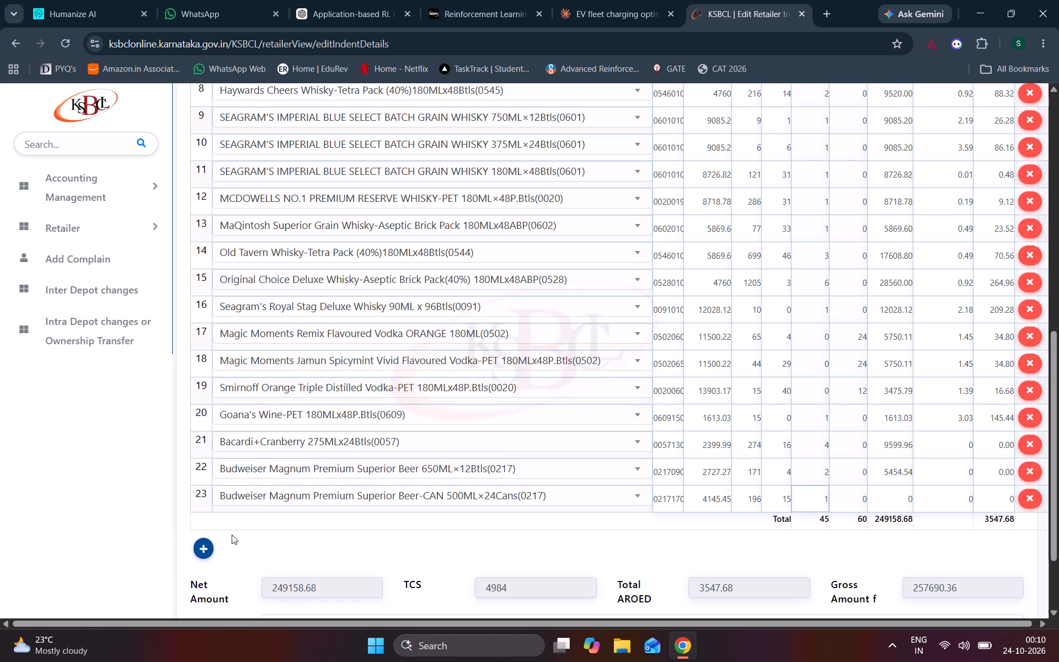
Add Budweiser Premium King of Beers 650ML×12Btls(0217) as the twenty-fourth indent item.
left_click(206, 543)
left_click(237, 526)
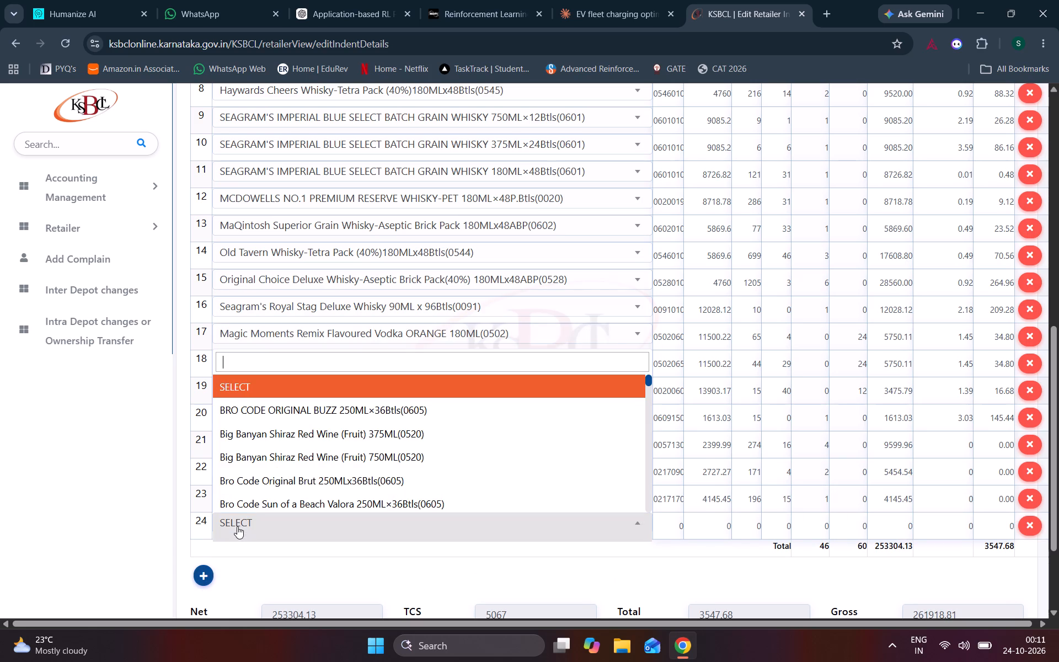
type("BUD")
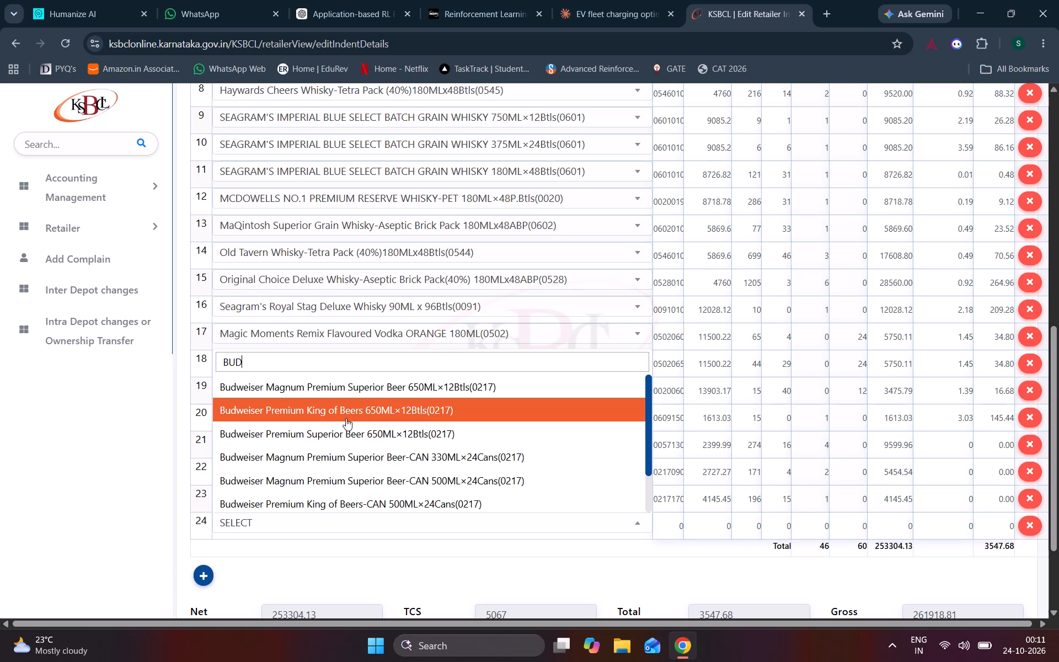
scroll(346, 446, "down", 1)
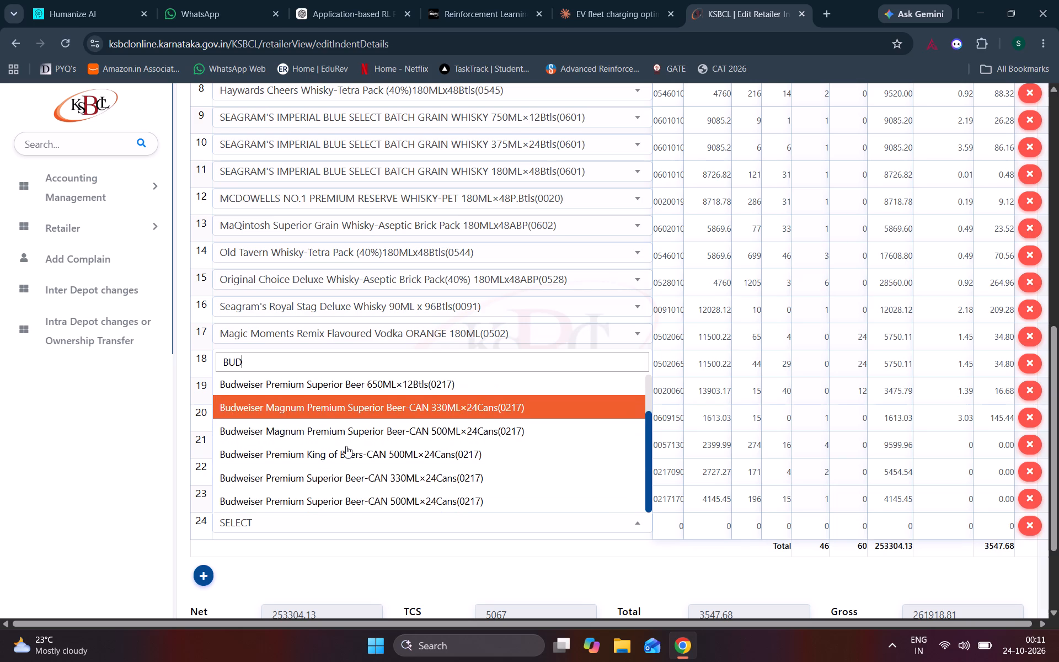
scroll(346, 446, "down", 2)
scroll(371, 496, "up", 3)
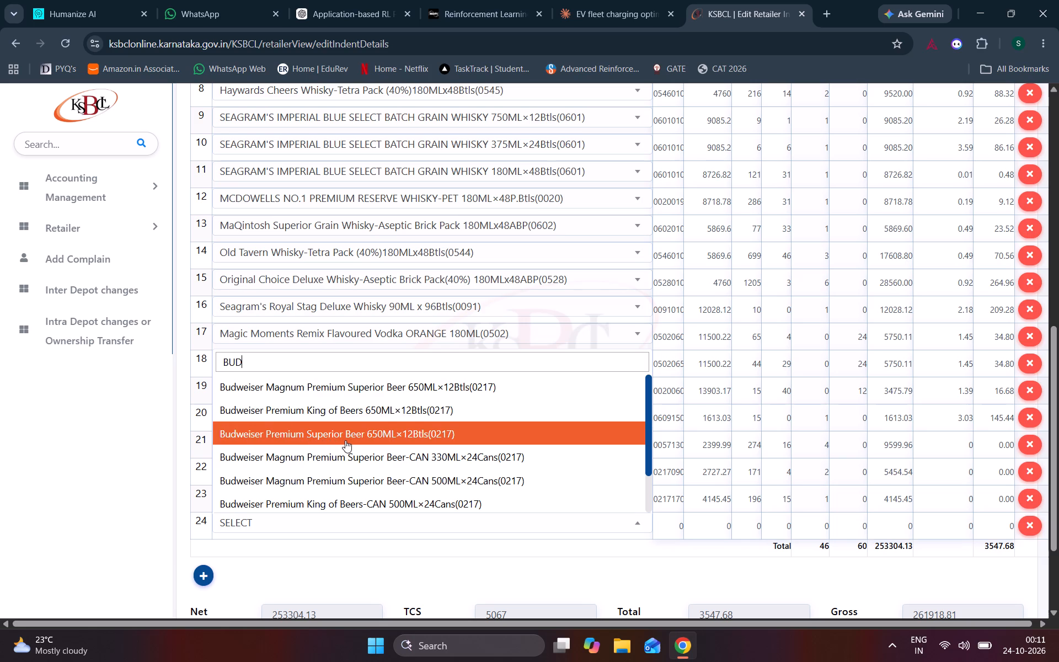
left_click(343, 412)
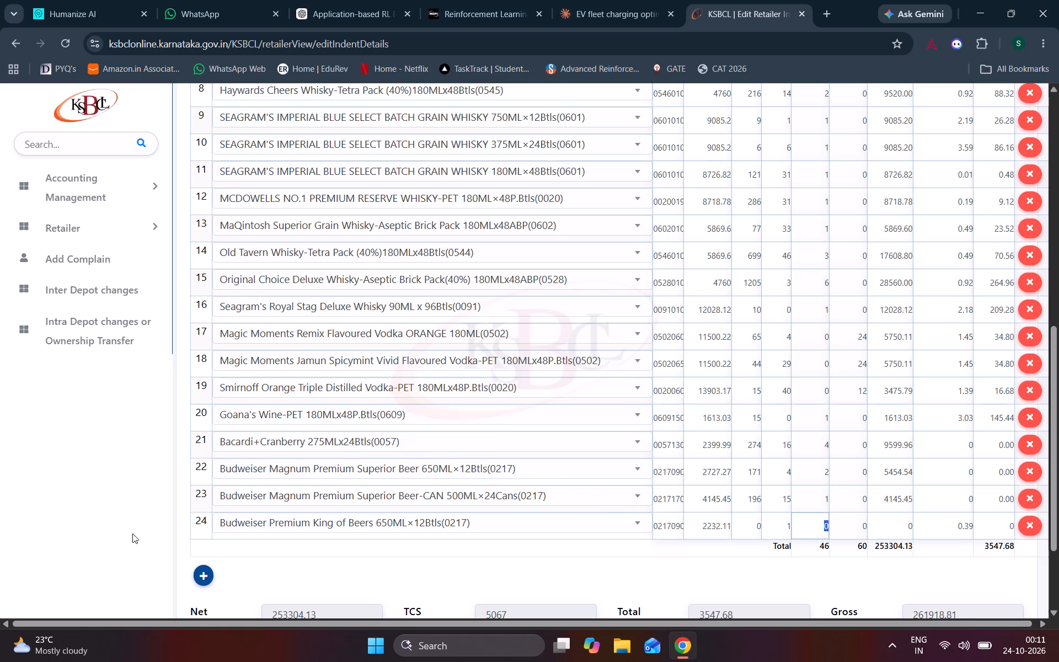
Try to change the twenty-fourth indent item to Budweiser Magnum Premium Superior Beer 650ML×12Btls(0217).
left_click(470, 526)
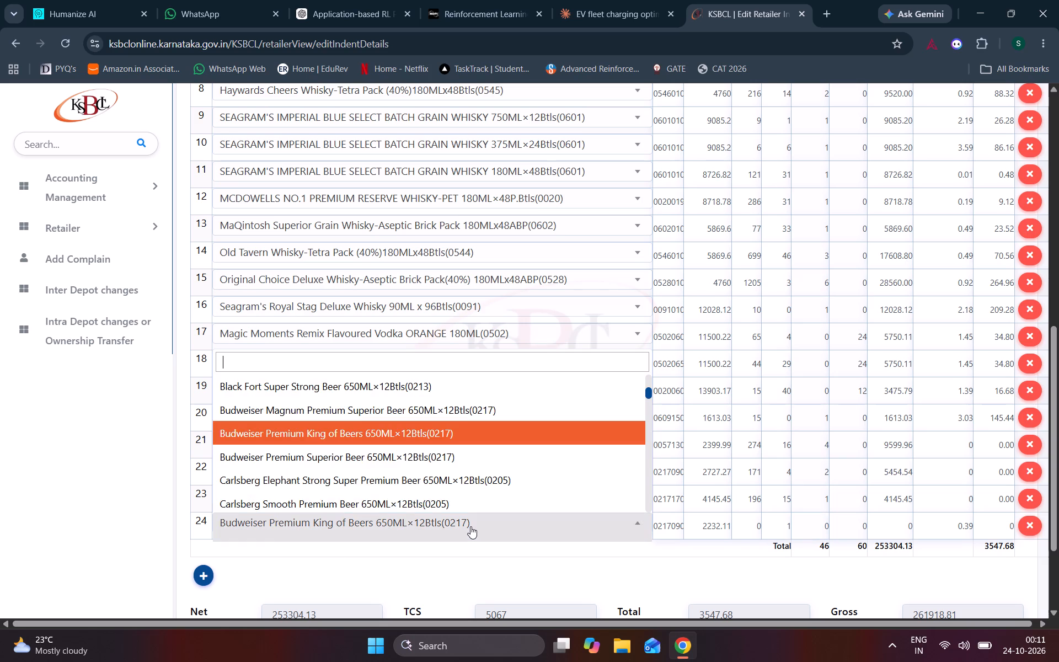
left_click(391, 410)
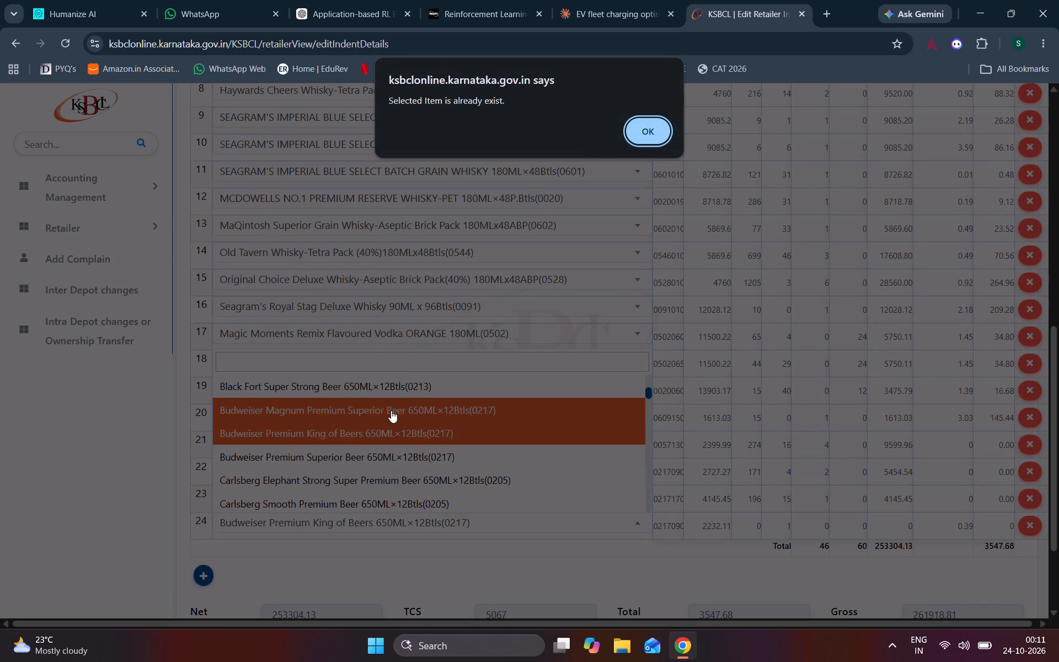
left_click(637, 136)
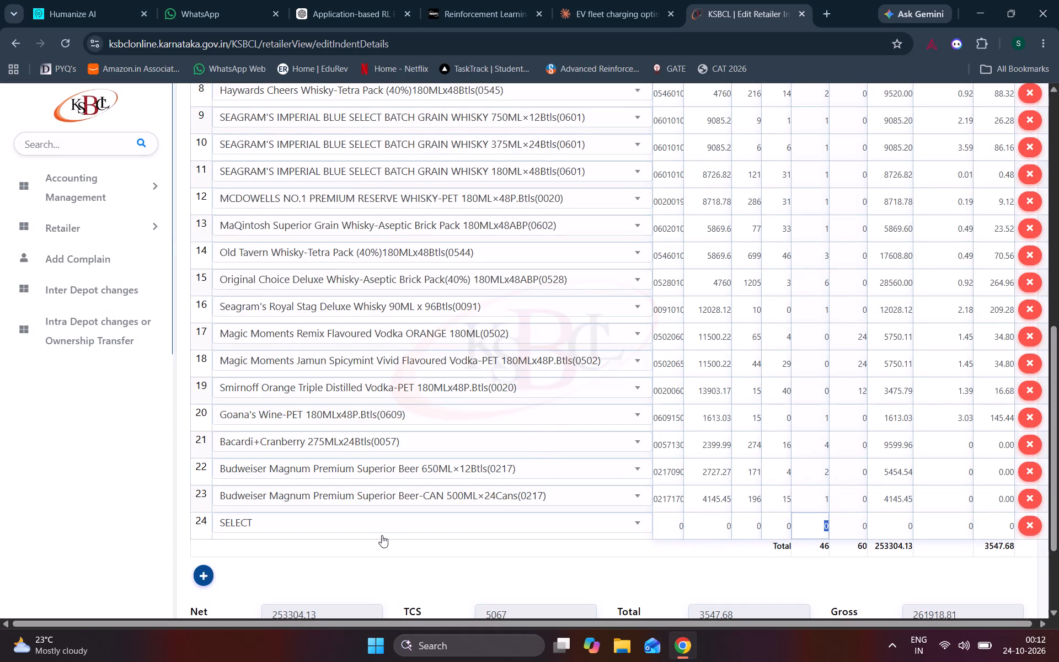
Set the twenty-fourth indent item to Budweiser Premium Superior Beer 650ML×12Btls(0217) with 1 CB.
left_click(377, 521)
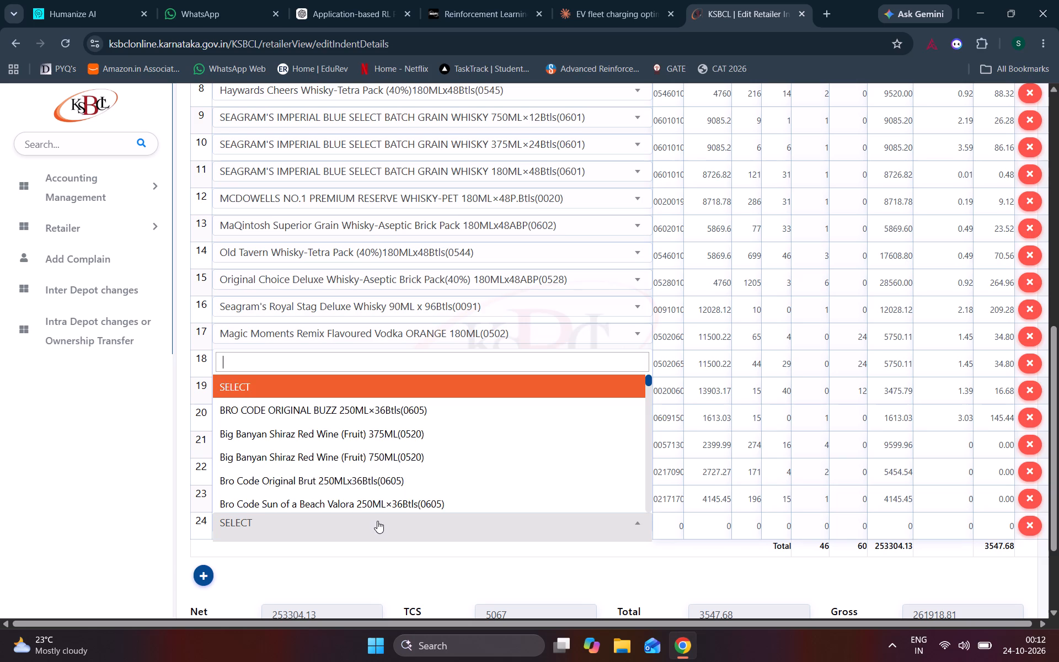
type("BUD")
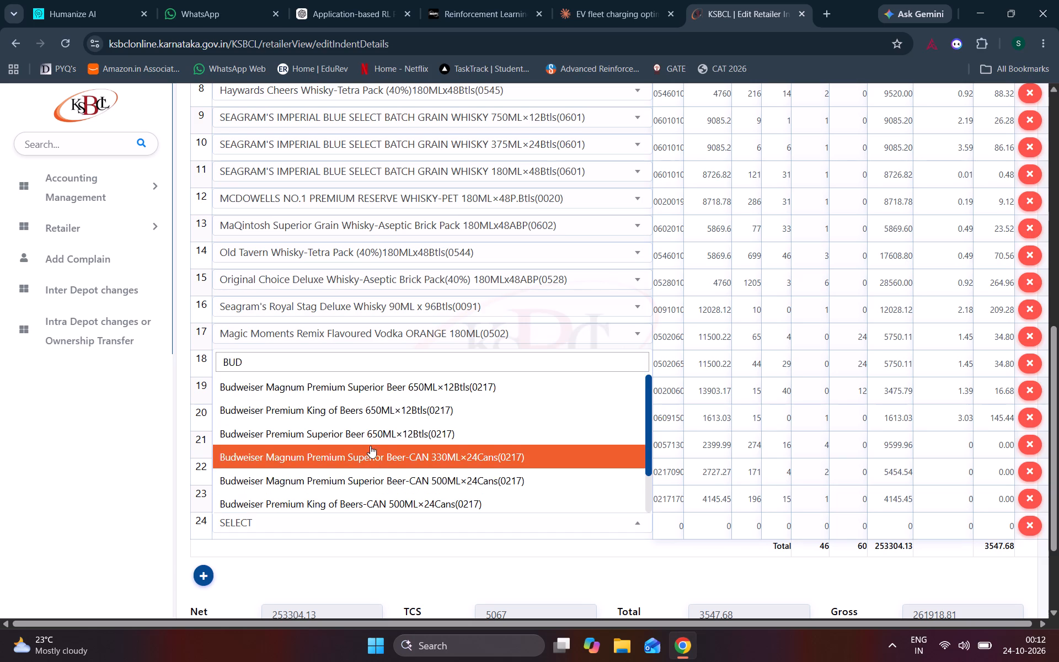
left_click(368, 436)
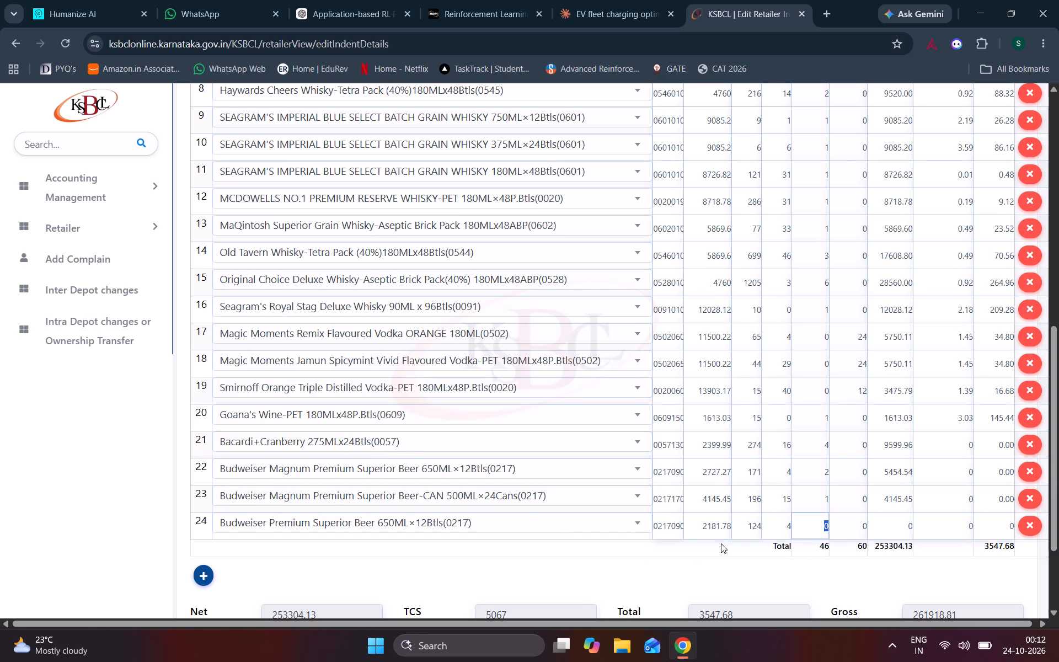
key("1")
Add a blank item row and delete the Budweiser Premium Superior Beer 650ML×12Btls(0217) row from the indent.
left_click(208, 578)
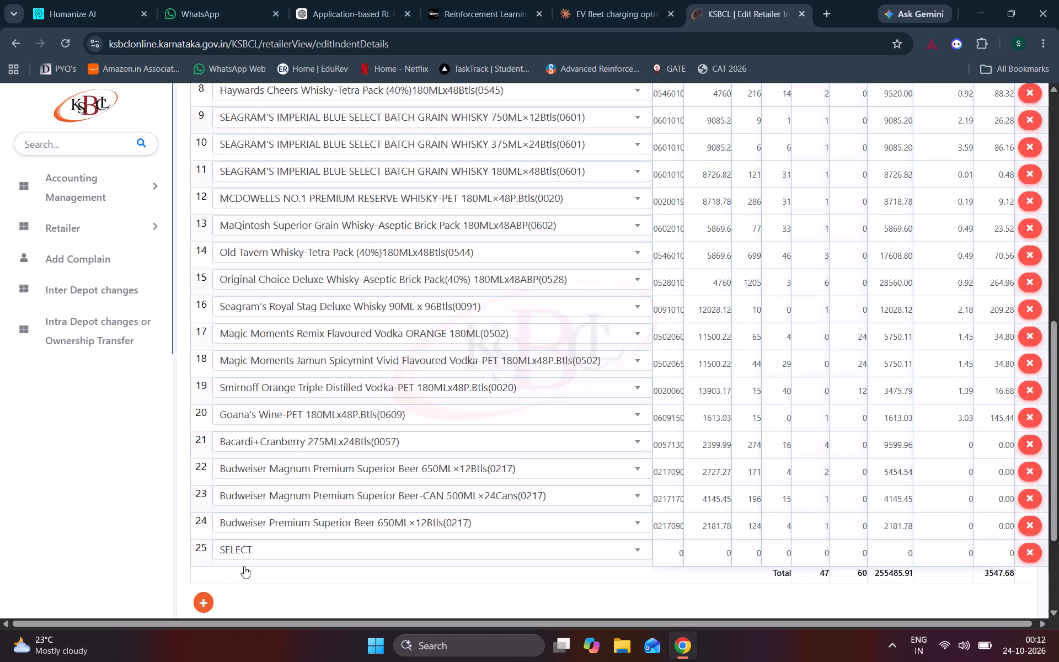
left_click(245, 553)
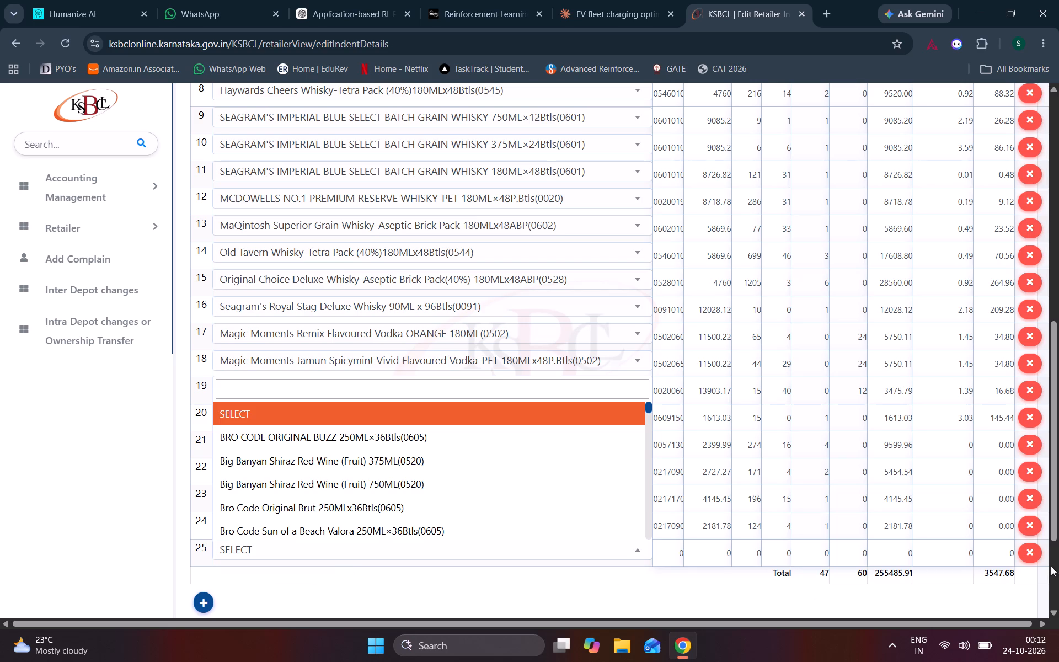
left_click(1031, 527)
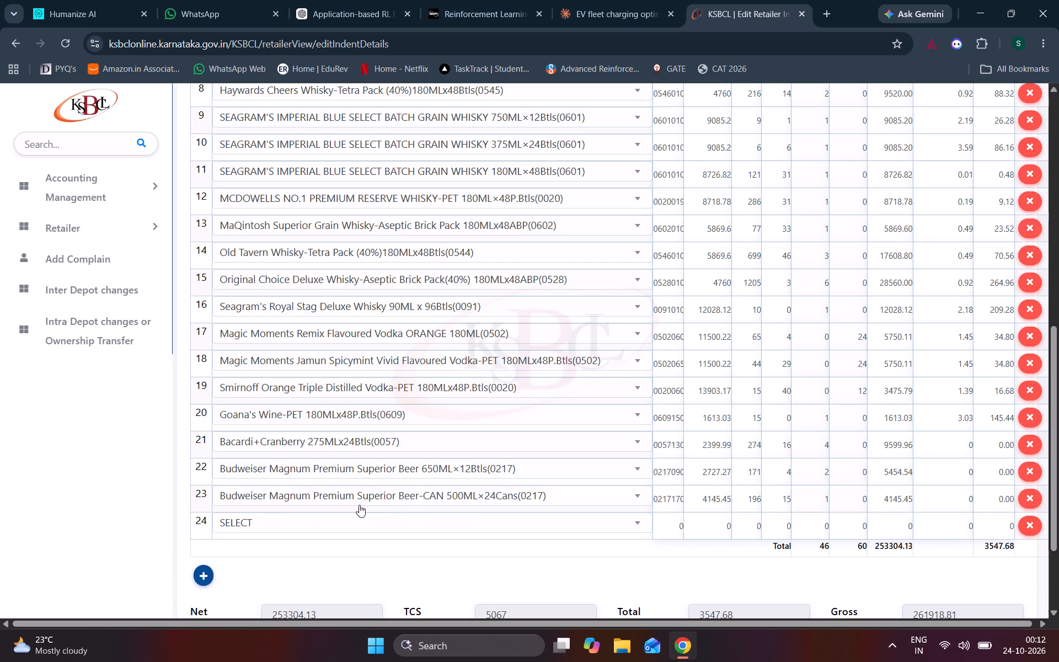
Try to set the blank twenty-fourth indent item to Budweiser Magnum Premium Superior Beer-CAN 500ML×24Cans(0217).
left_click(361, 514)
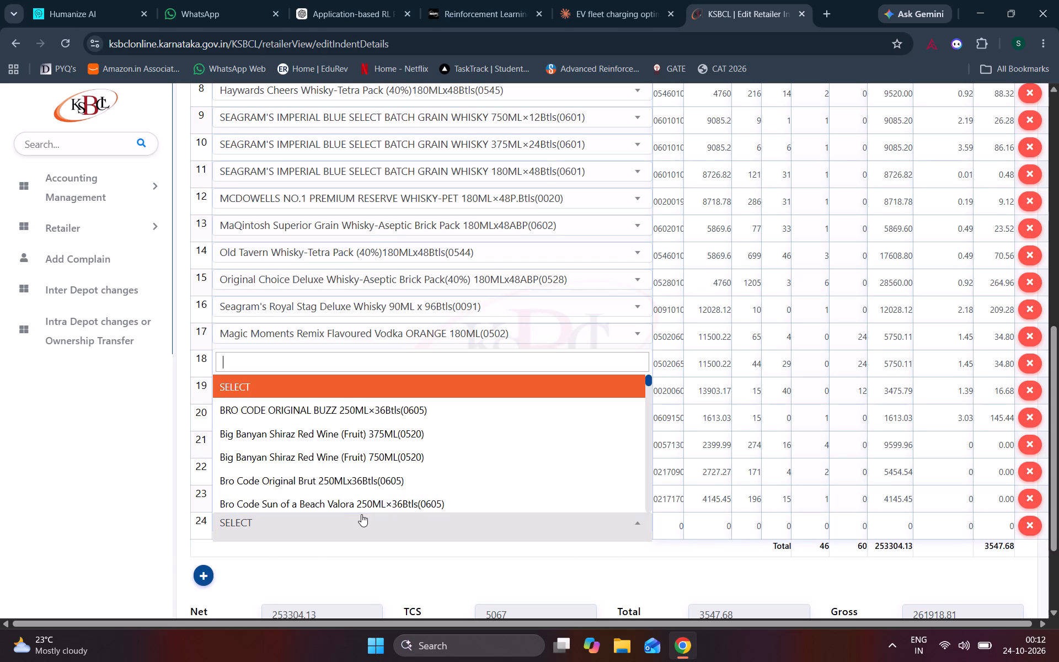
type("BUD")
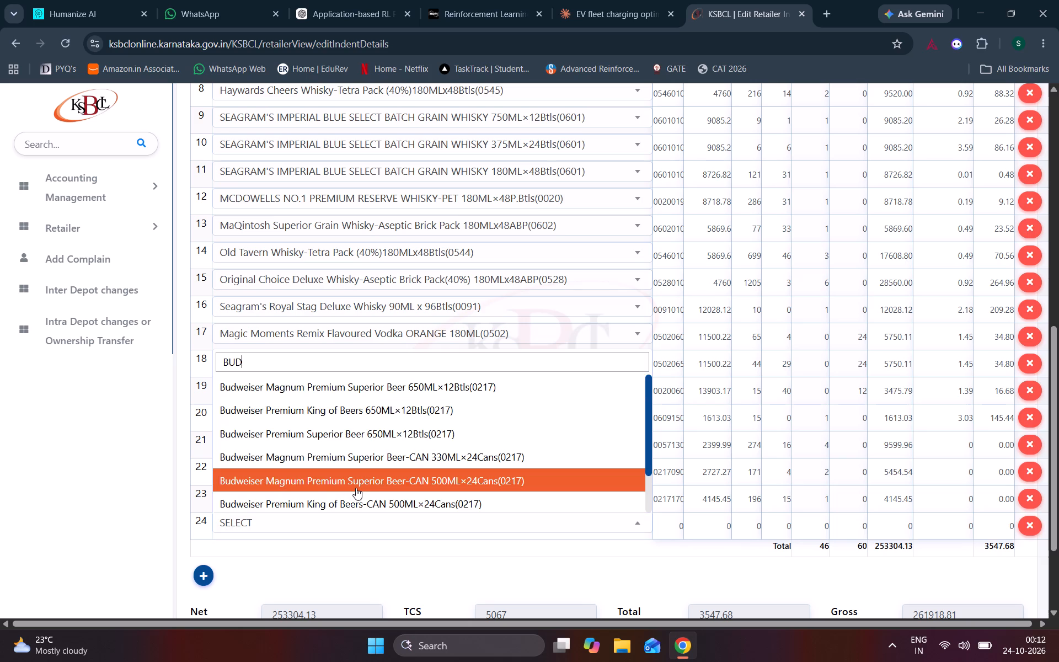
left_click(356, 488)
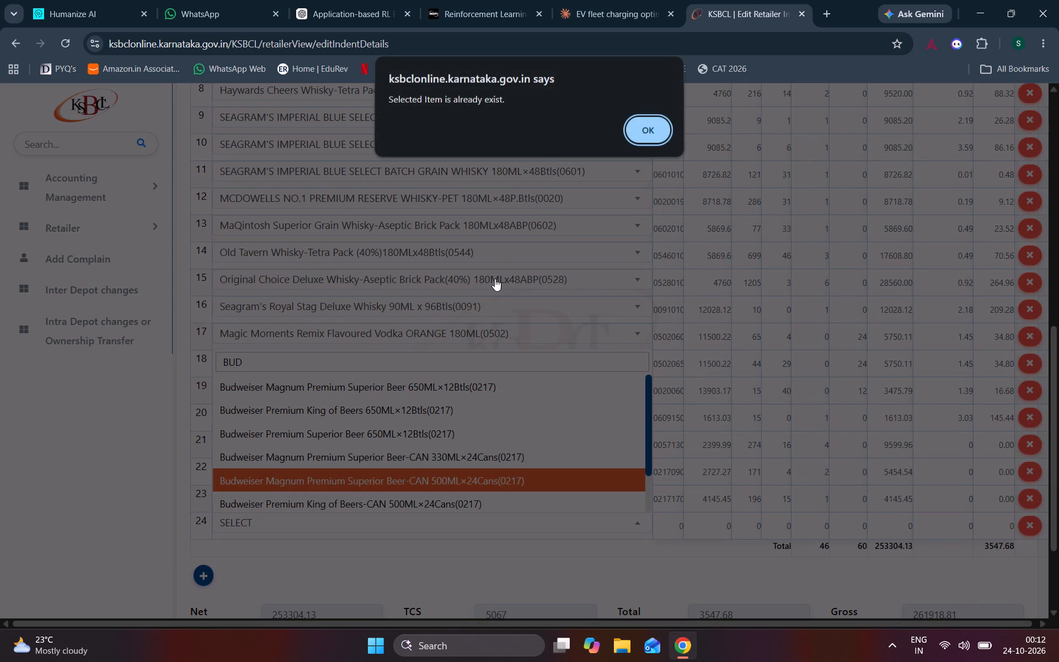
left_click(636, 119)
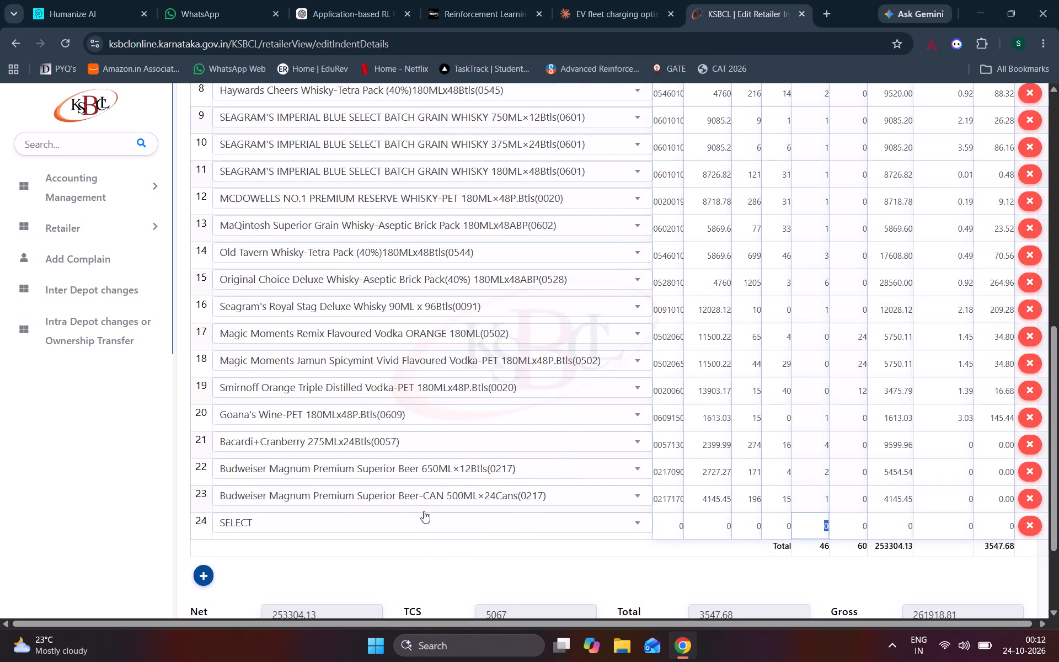
Set the twenty-fourth indent item to Budweiser Premium Superior Beer-CAN 500ML×24Cans(0217) with 1 CB.
left_click(317, 519)
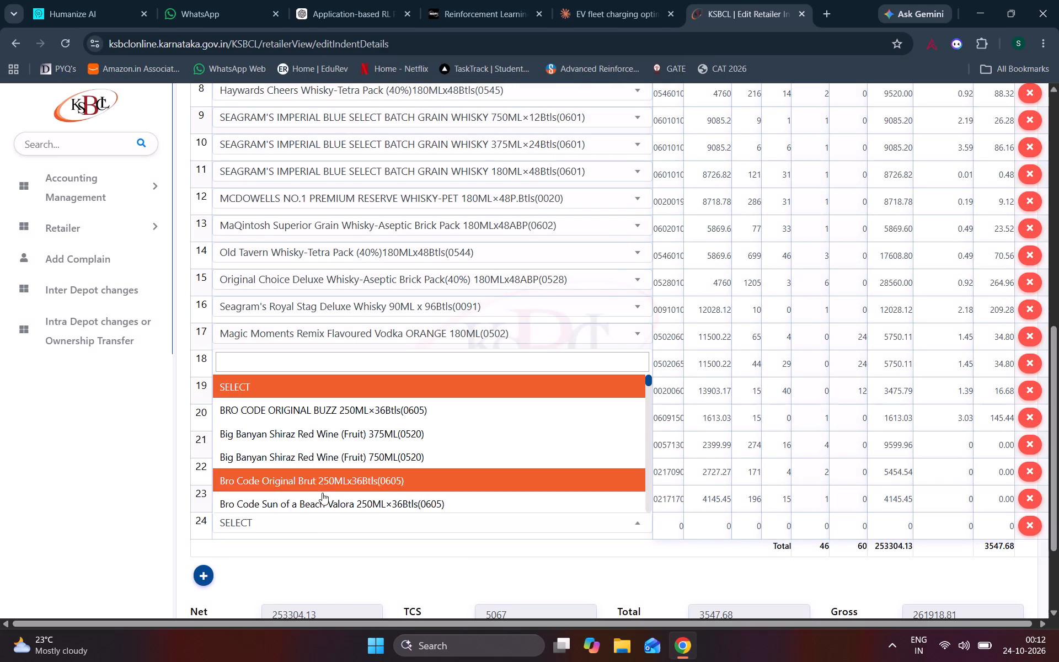
type("BUD")
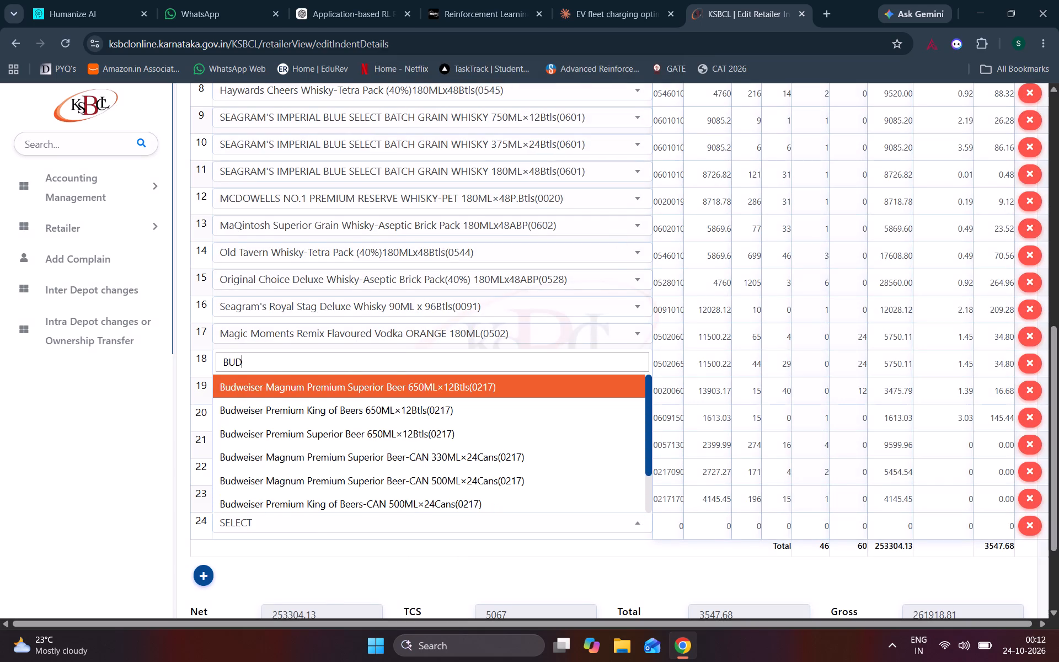
scroll(363, 495, "down", 3)
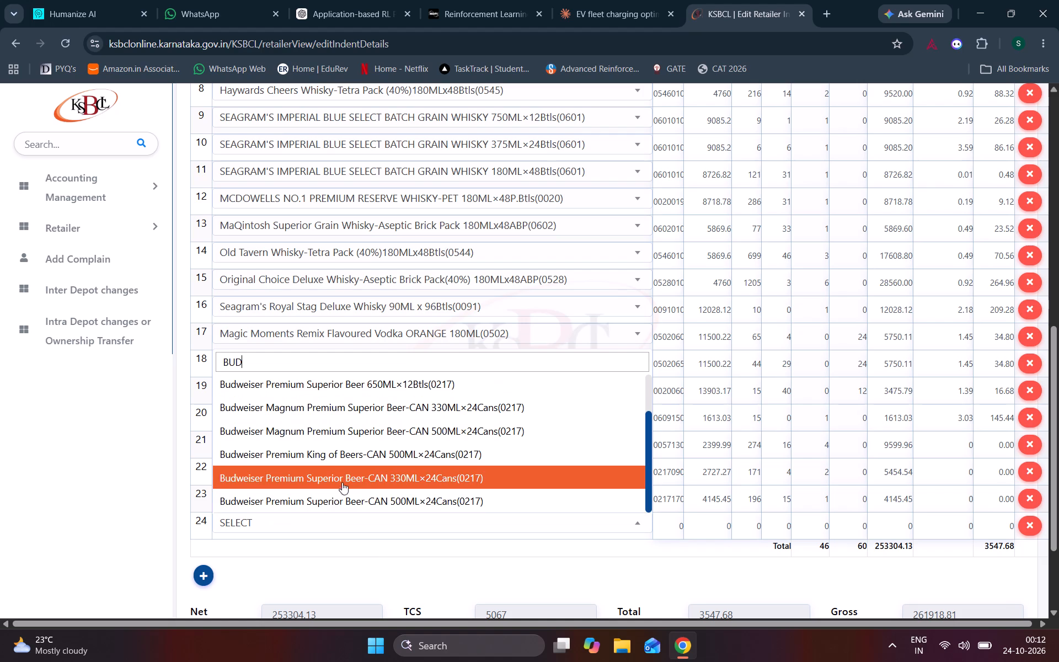
scroll(345, 478, "down", 2)
left_click(329, 504)
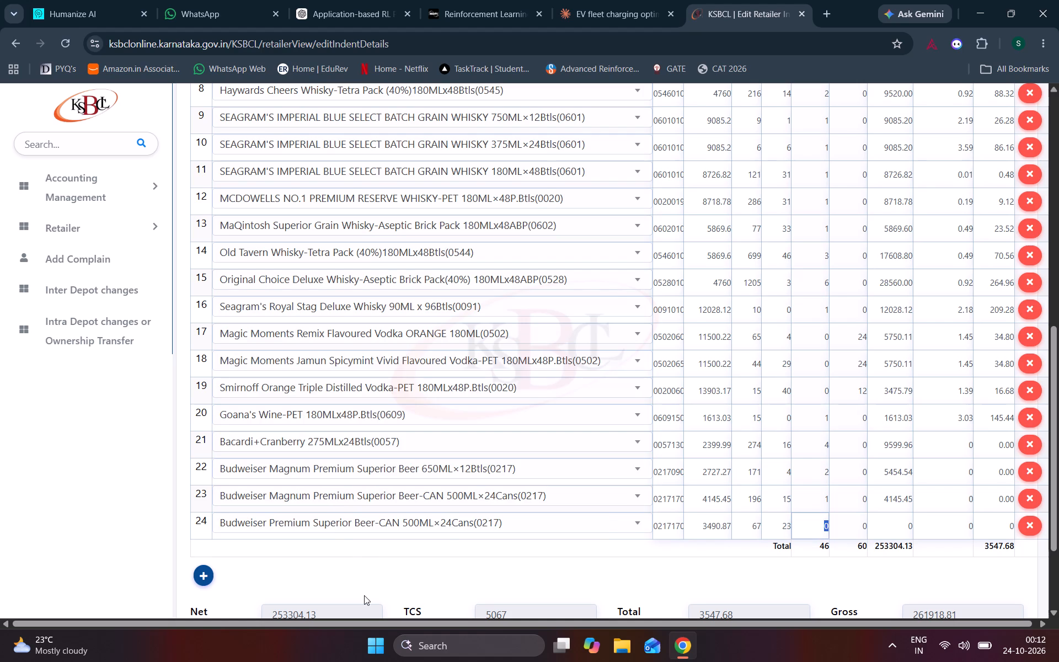
key("1")
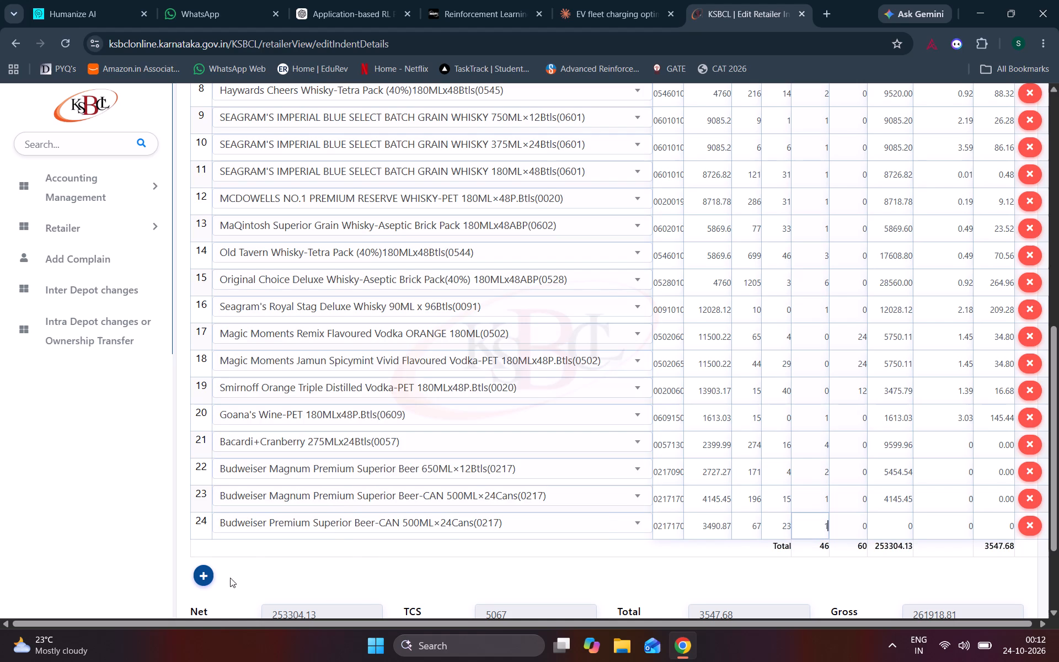
Add BULLET SUPER STRONG BEER 650ML×12Btls(0210) as the twenty-fifth indent item with 4 CBs.
left_click(210, 573)
left_click(236, 550)
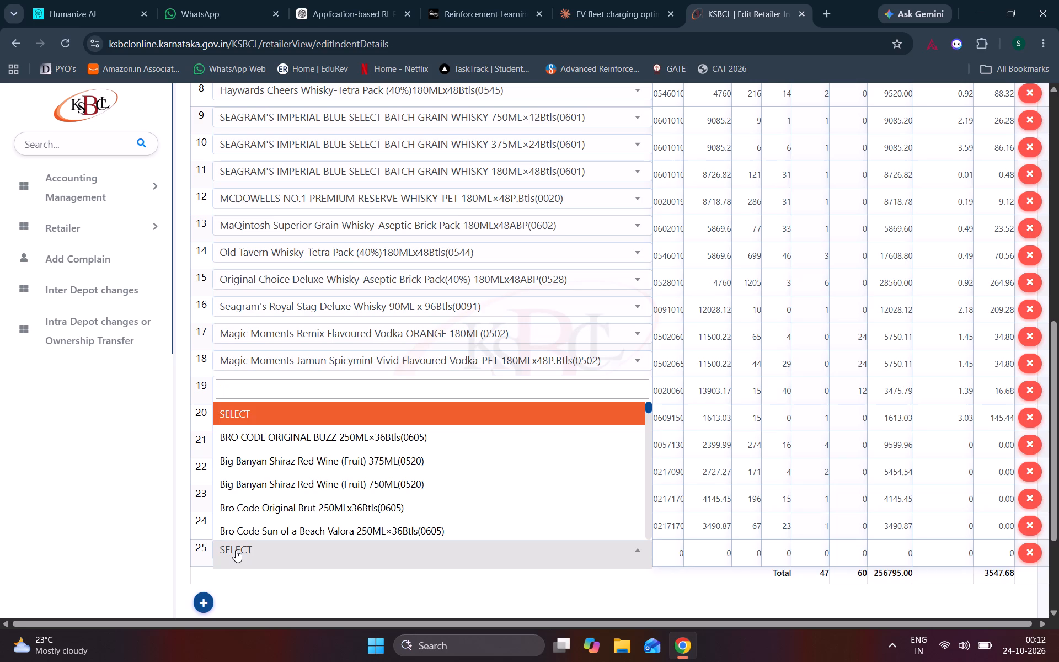
type("BUT")
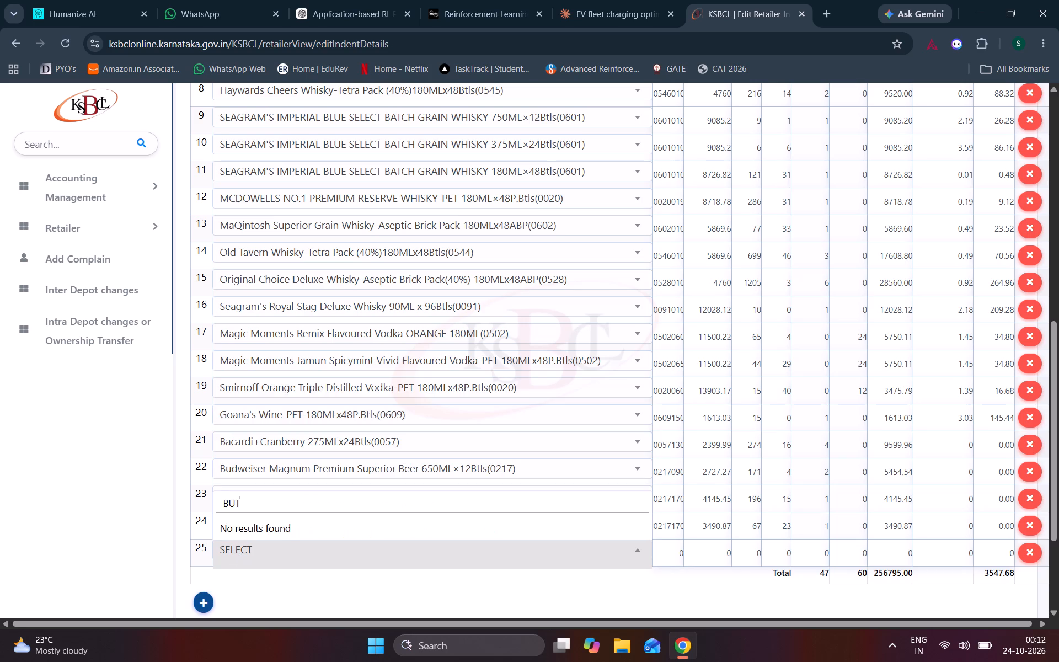
key("BackSpace")
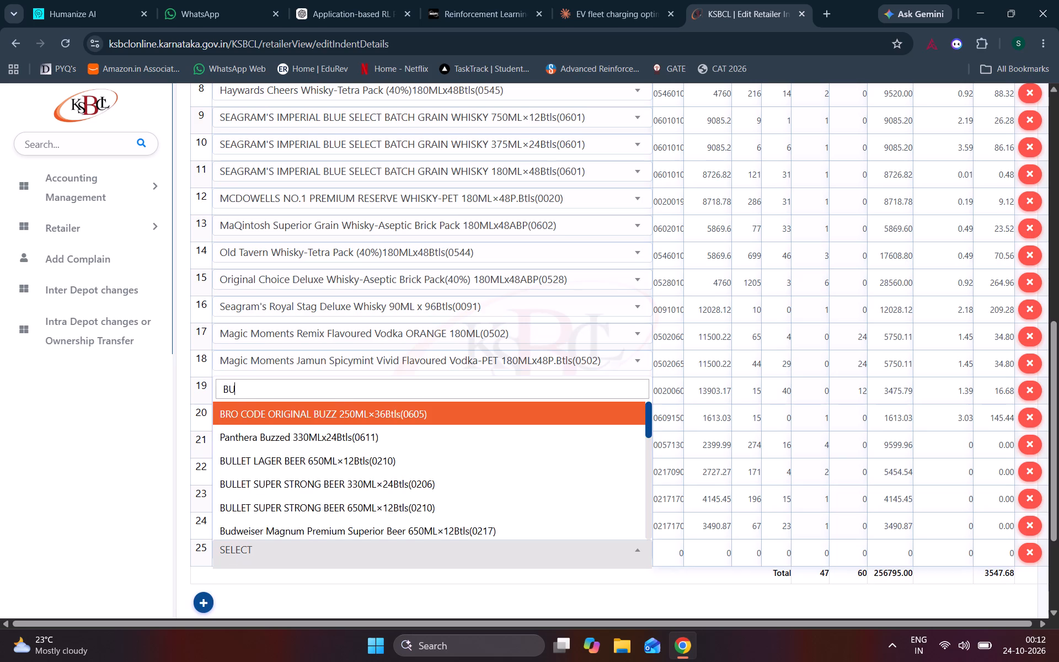
key("l")
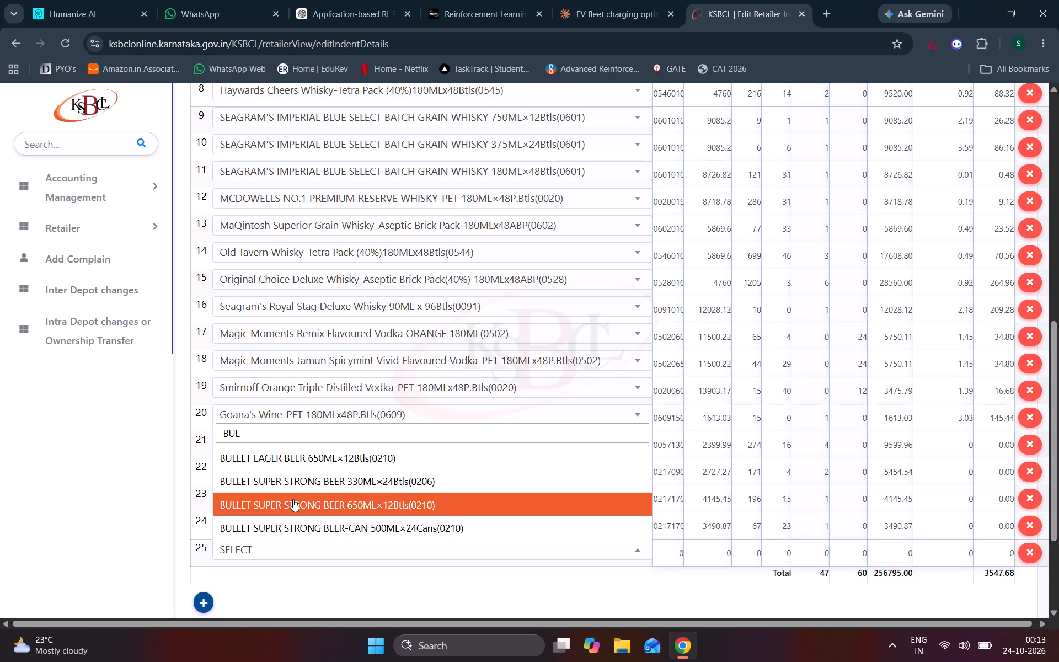
left_click(293, 499)
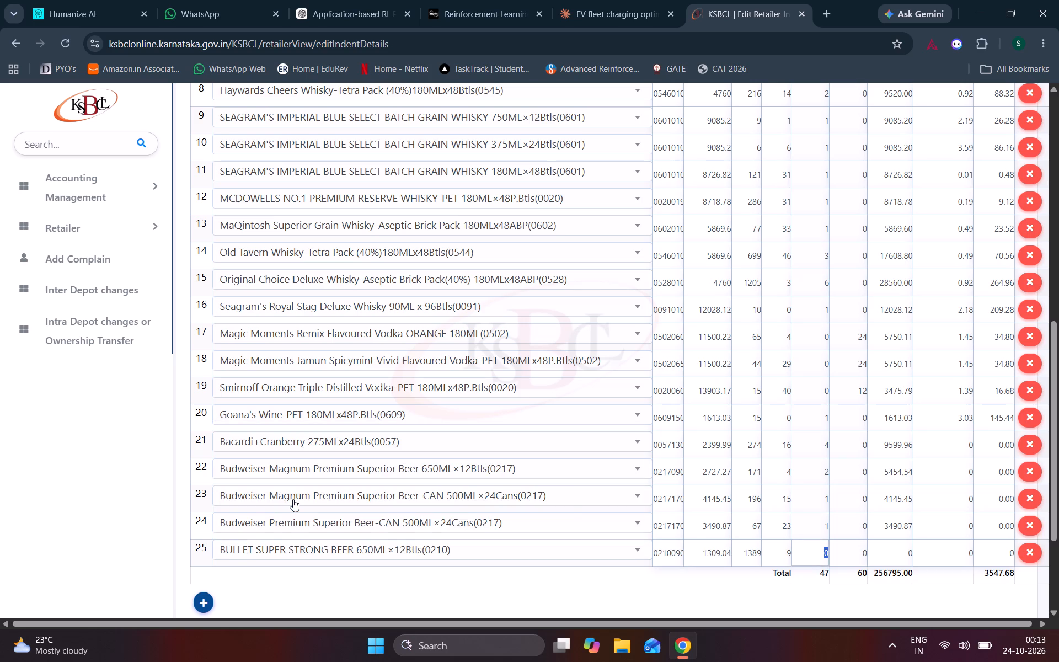
key("4")
Add BULLET SUPER STRONG BEER 330ML×24Btls(0206) as the twenty-sixth indent item.
left_click(201, 599)
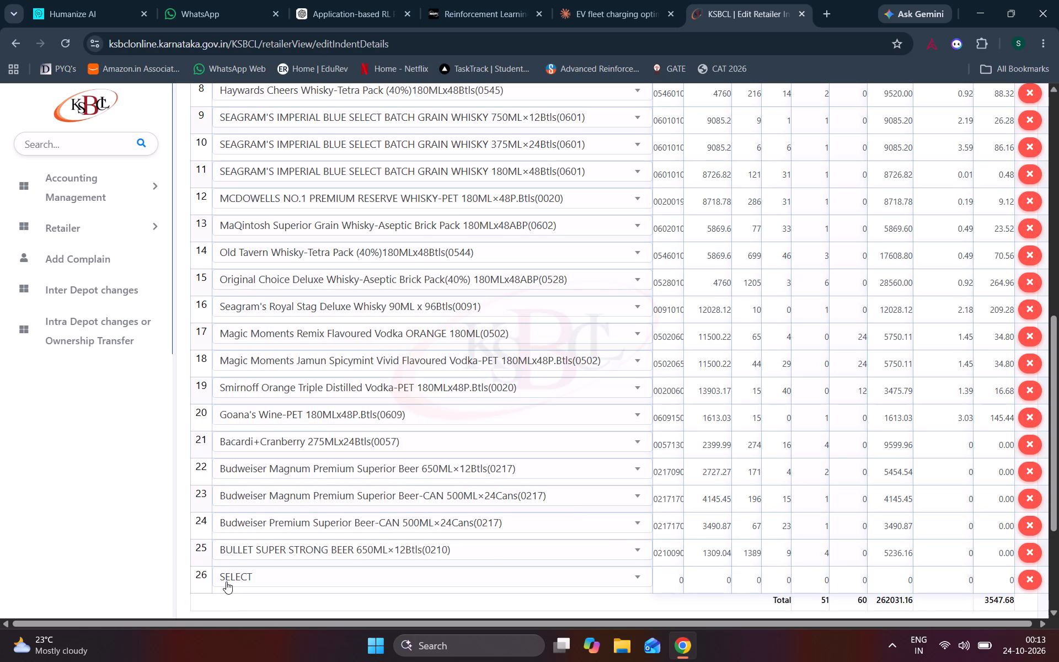
left_click(226, 576)
type("BULL")
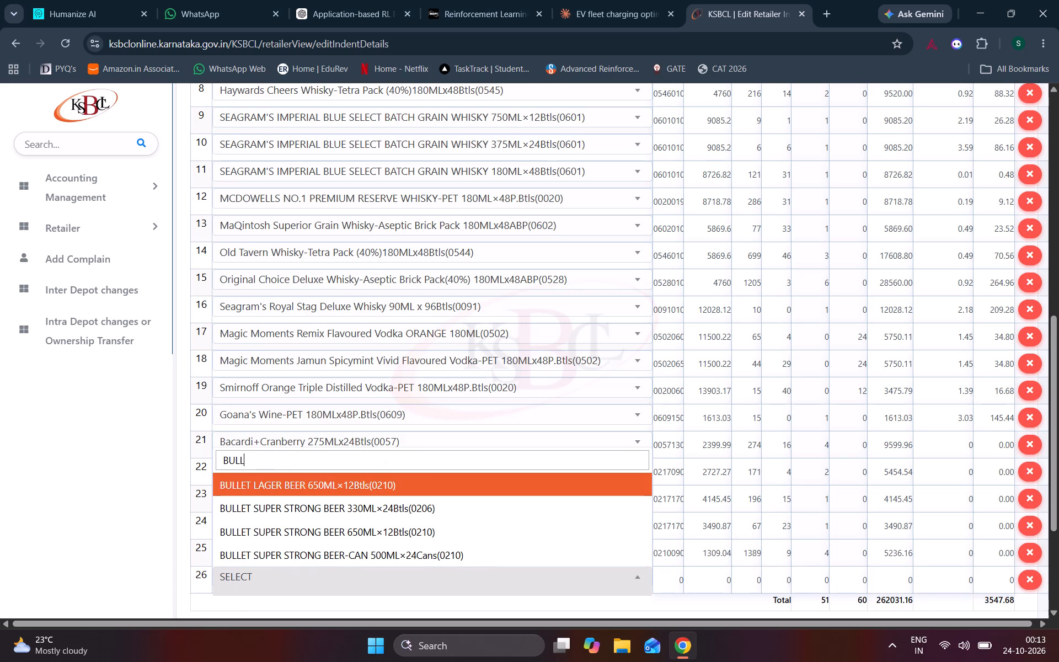
left_click(315, 514)
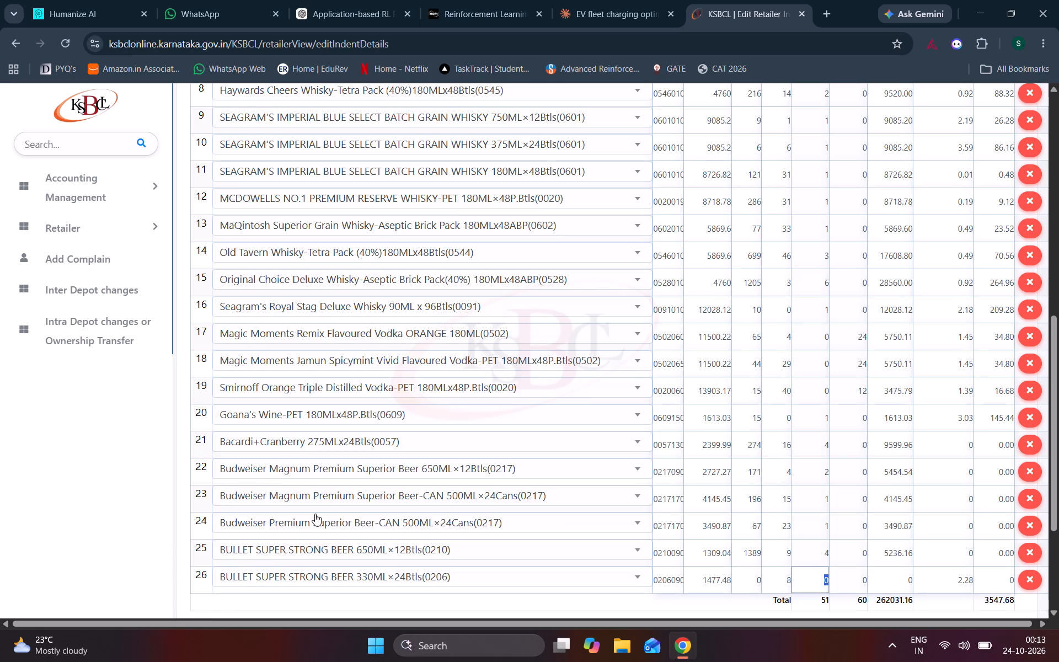
Change the twenty-sixth indent item to BULLET SUPER STRONG BEER-CAN 500ML×24Cans(0210) with 1 CB.
left_click(303, 575)
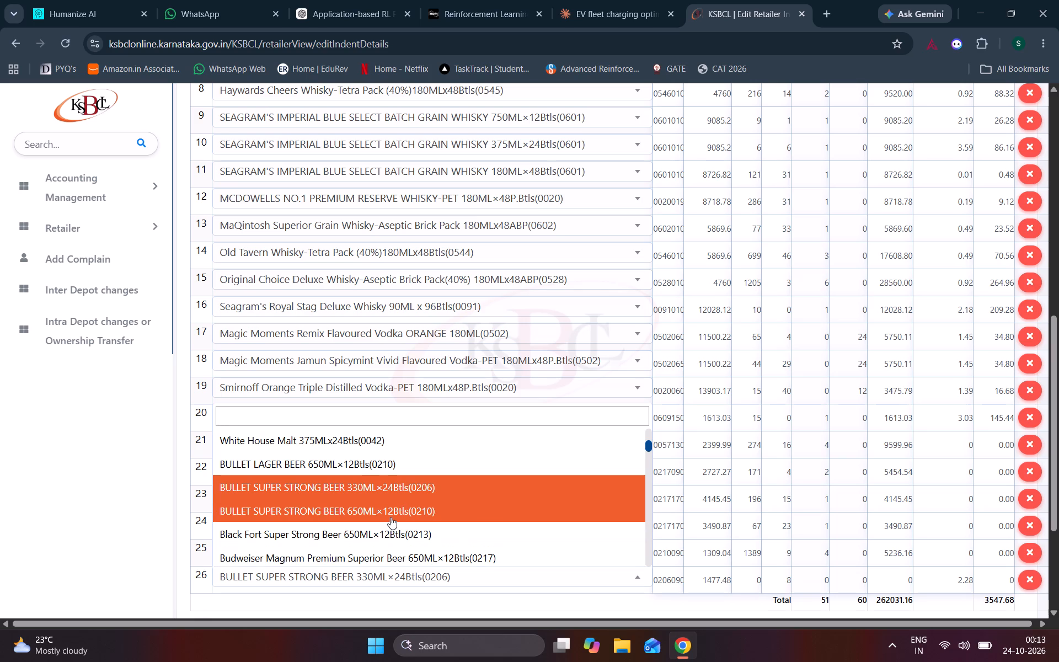
scroll(381, 514, "up", 1)
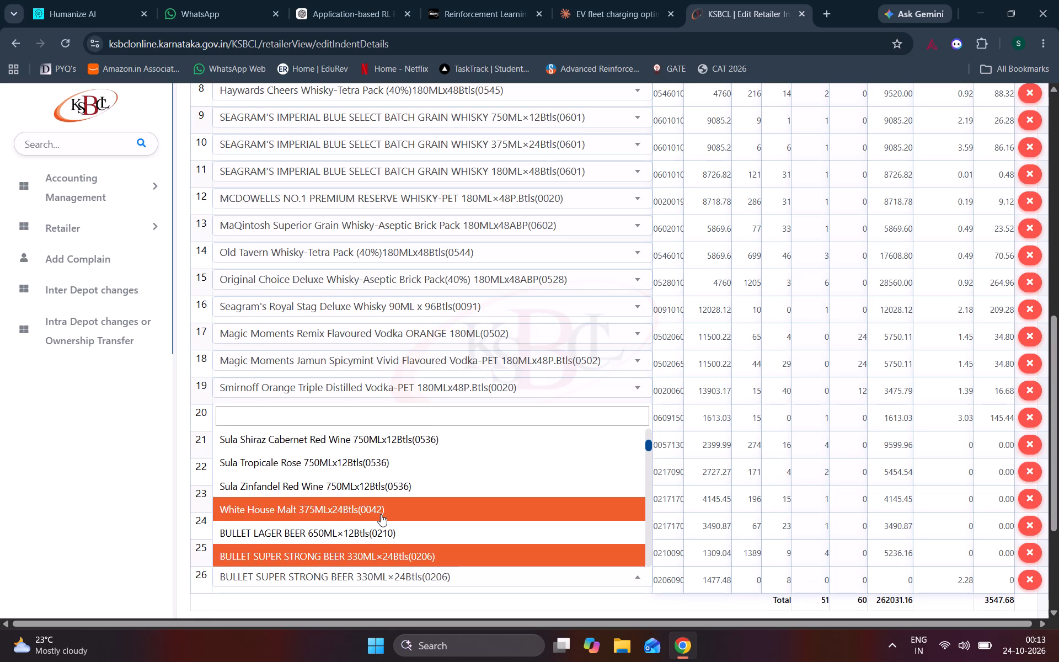
type("BU")
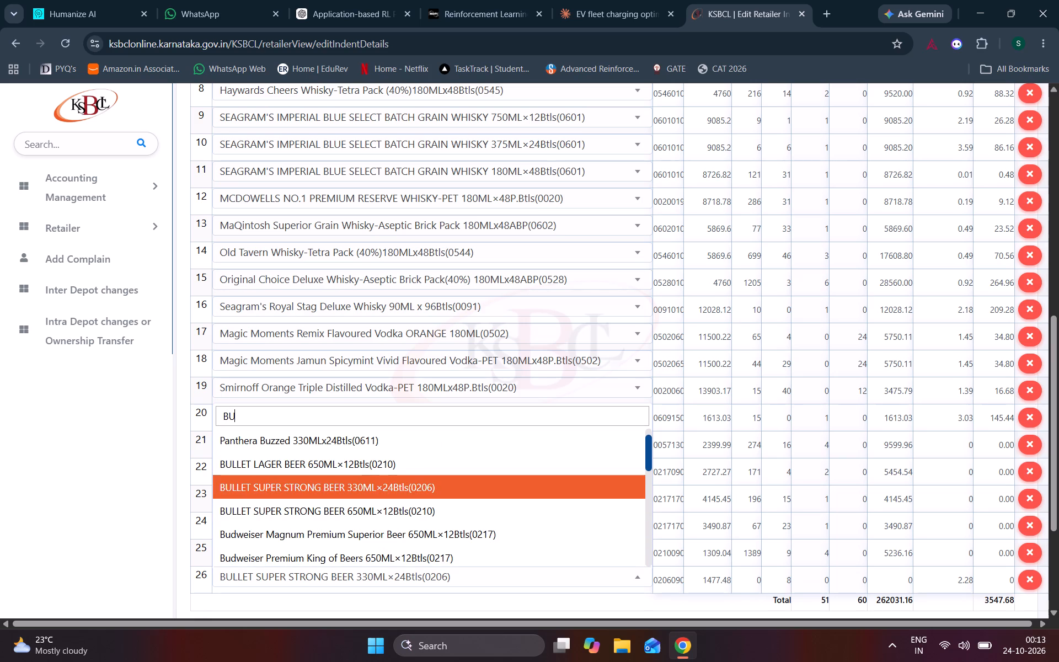
type("LL")
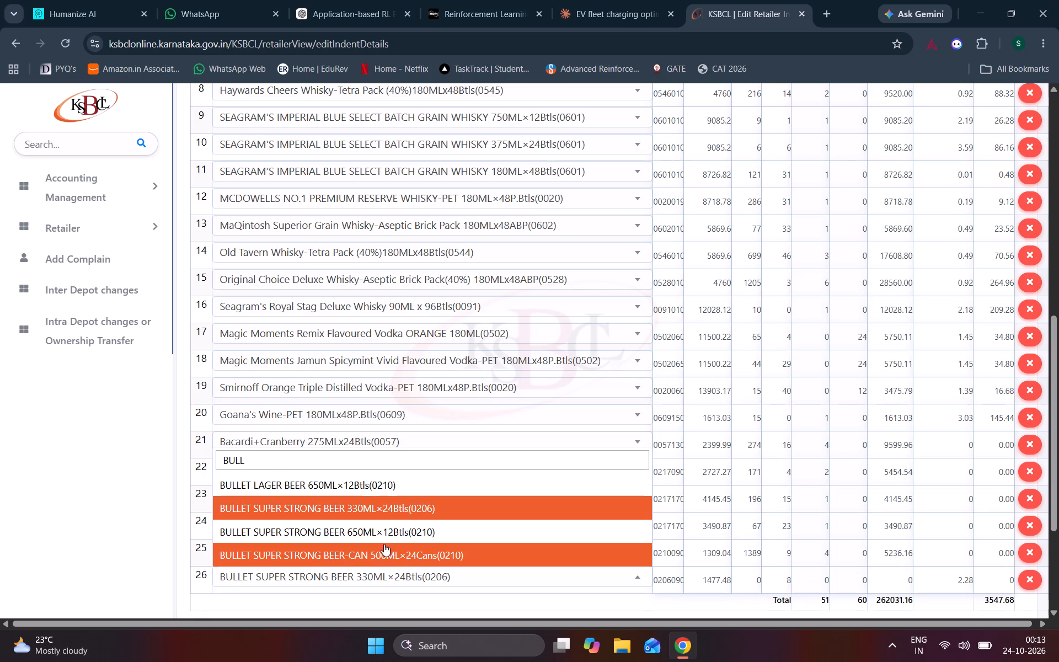
left_click(351, 555)
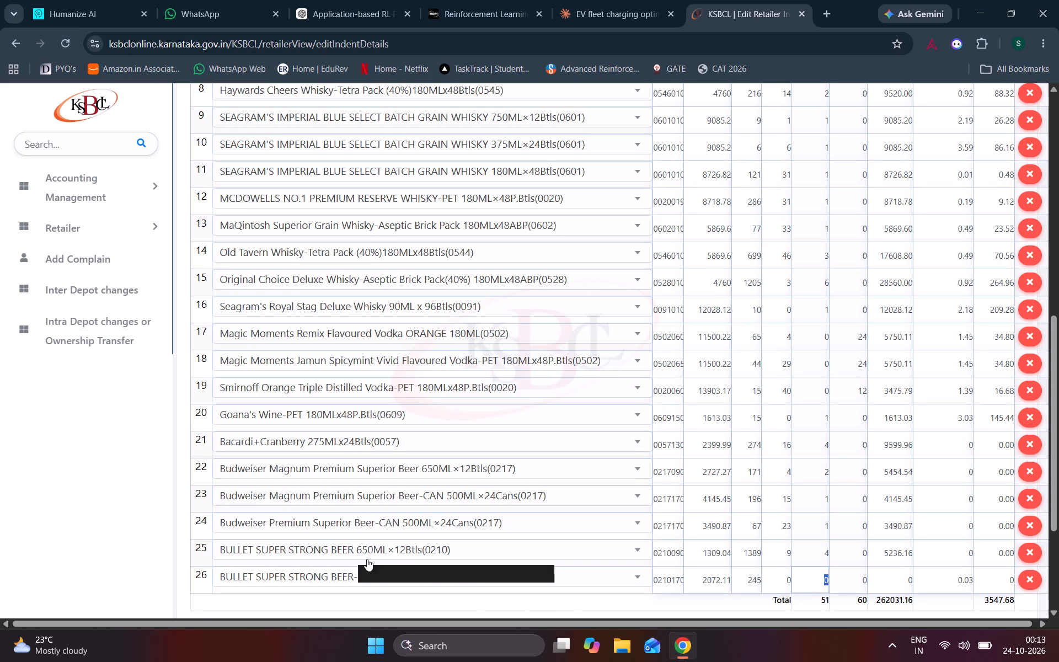
key("1")
Add KINGFISHER STRONG PREMIUM BEER-CAN 500ML×24Cans(0210) as the twenty-seventh indent item with 3 CBs.
scroll(534, 595, "down", 2)
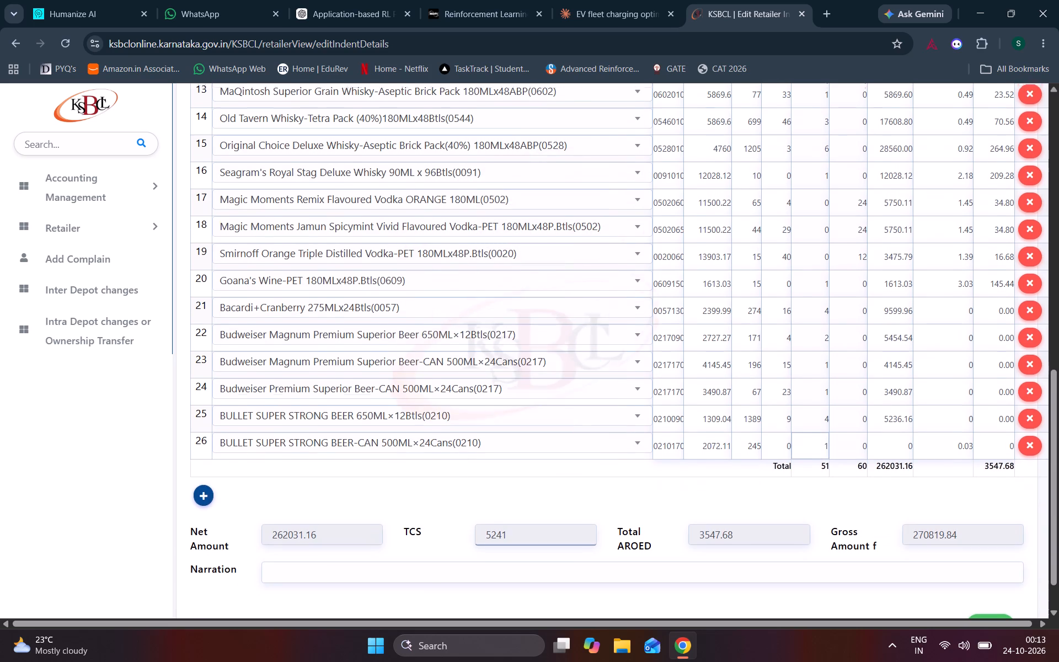
left_click(197, 487)
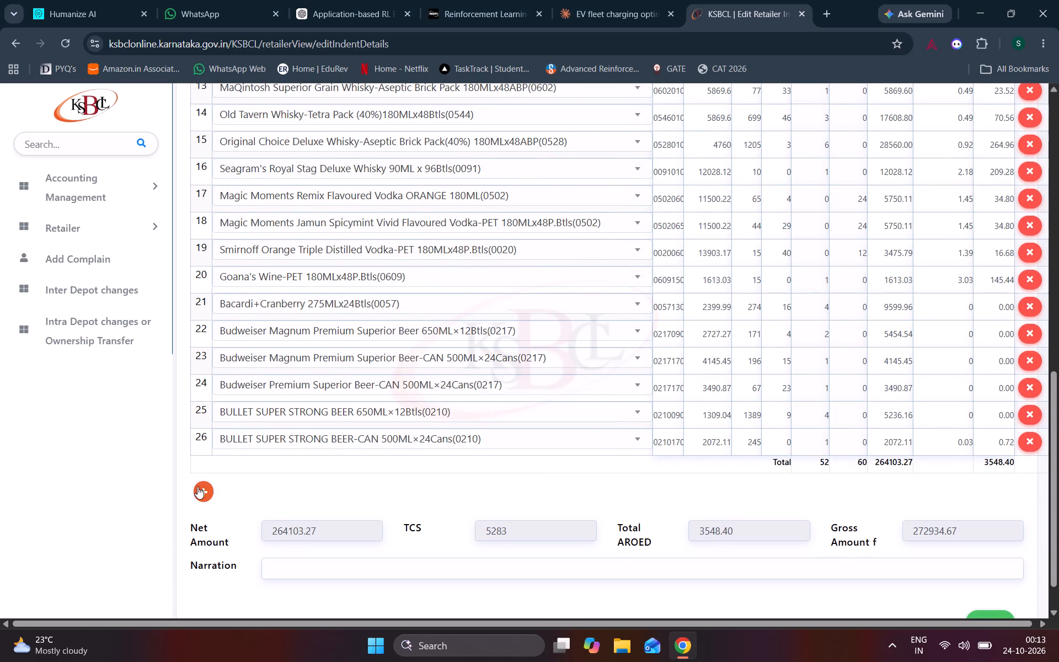
left_click(246, 463)
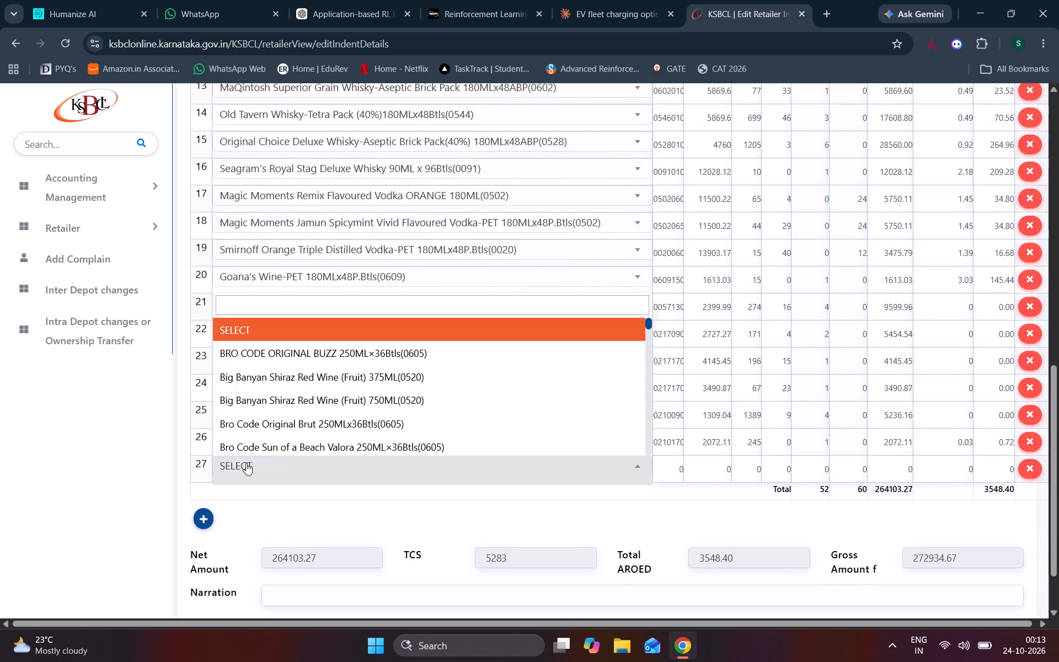
type("KING")
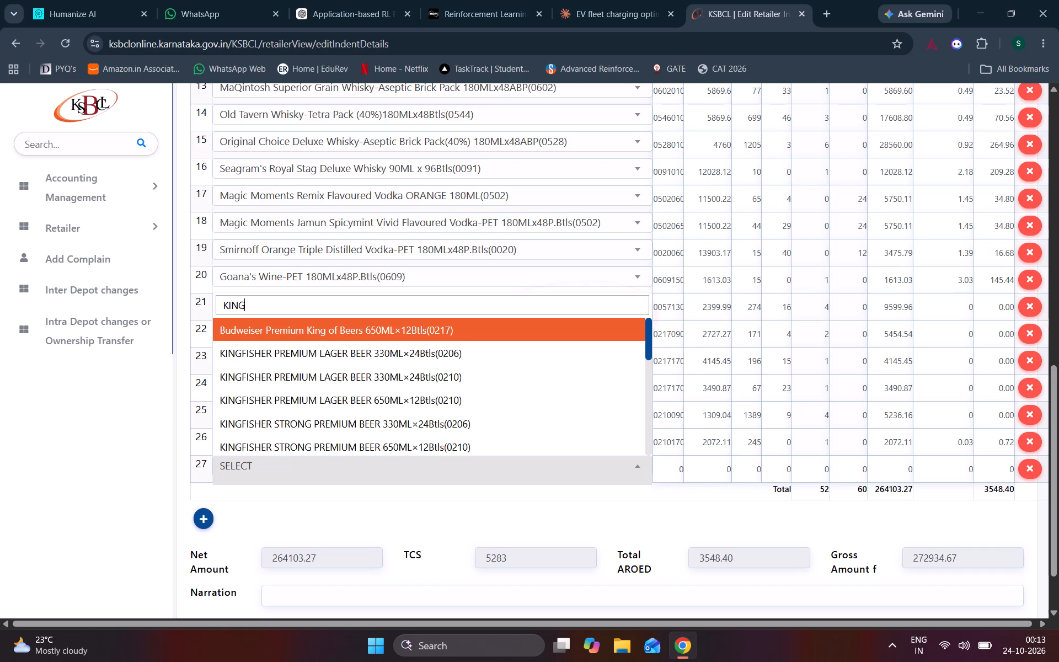
scroll(314, 391, "down", 1)
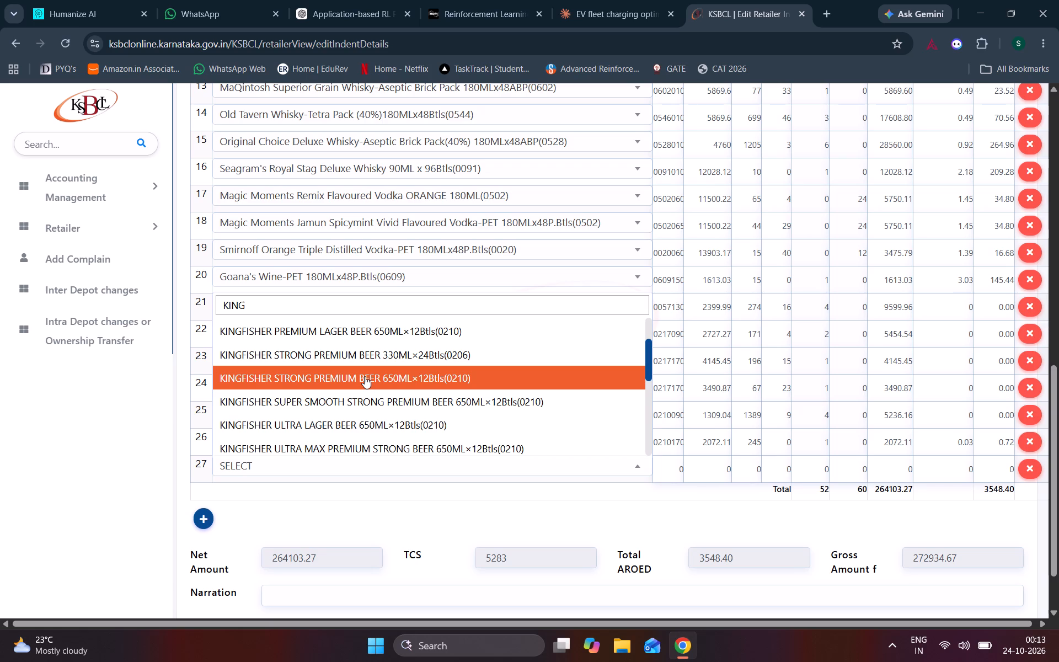
scroll(365, 376, "up", 1)
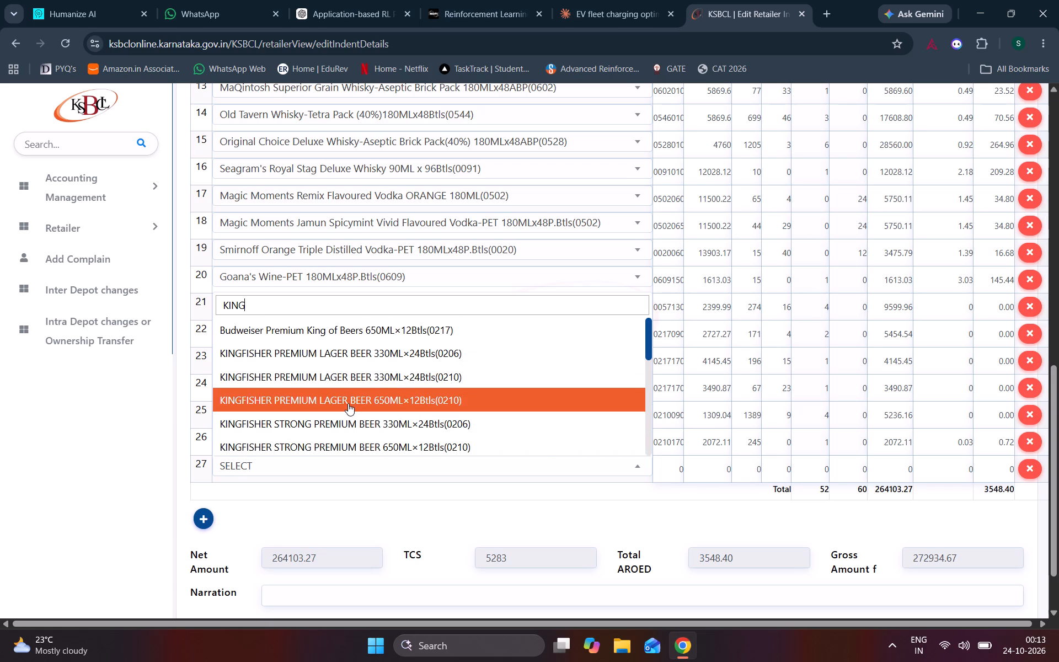
scroll(348, 403, "down", 2)
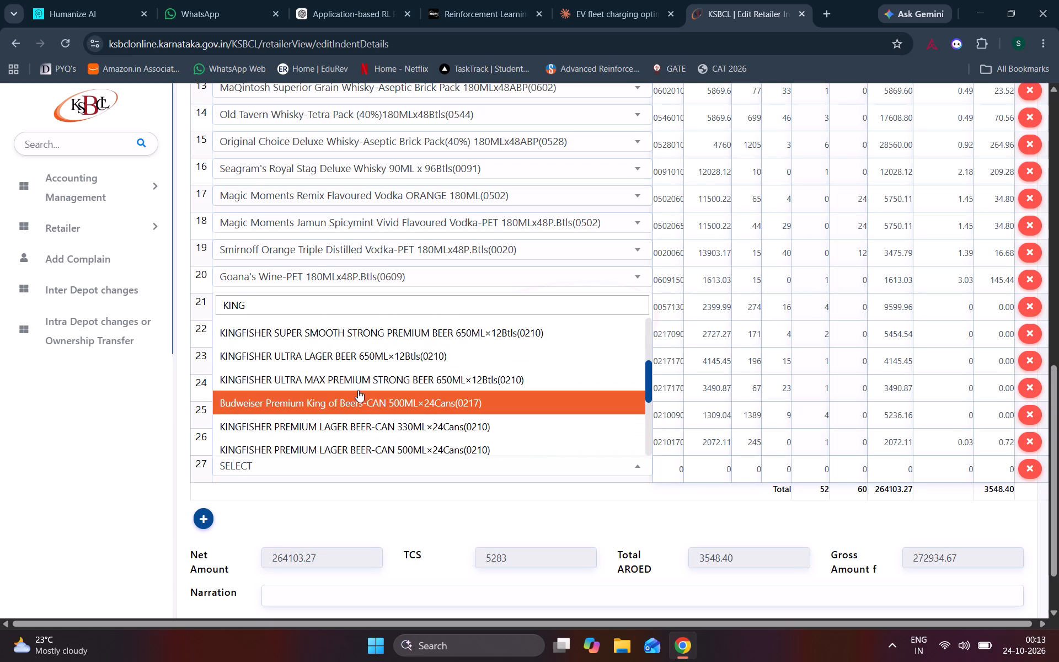
scroll(353, 375, "down", 1)
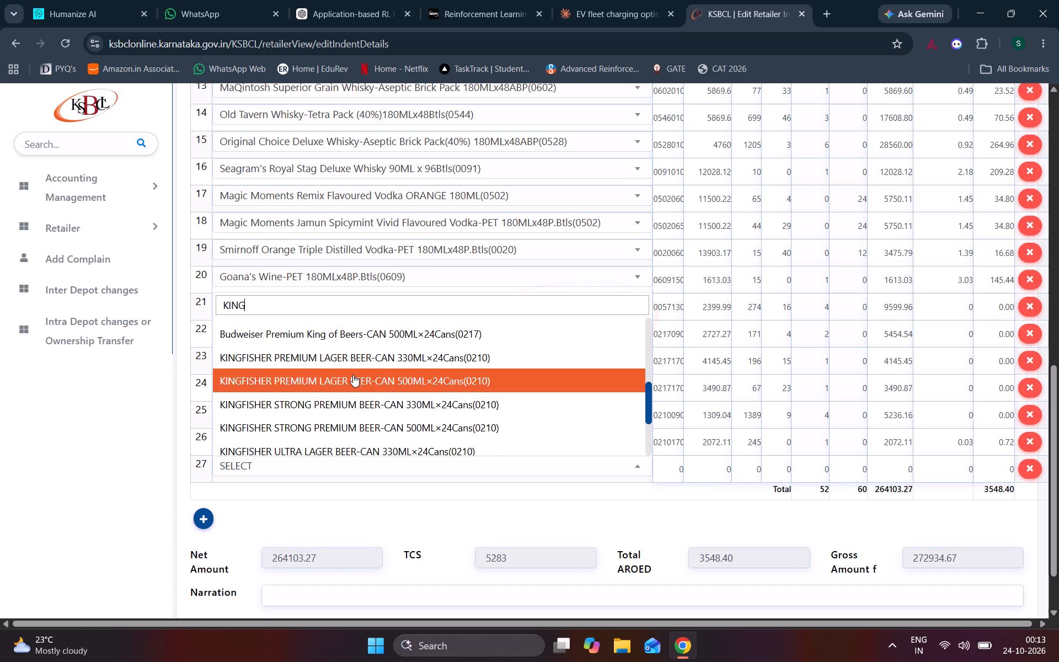
left_click(351, 426)
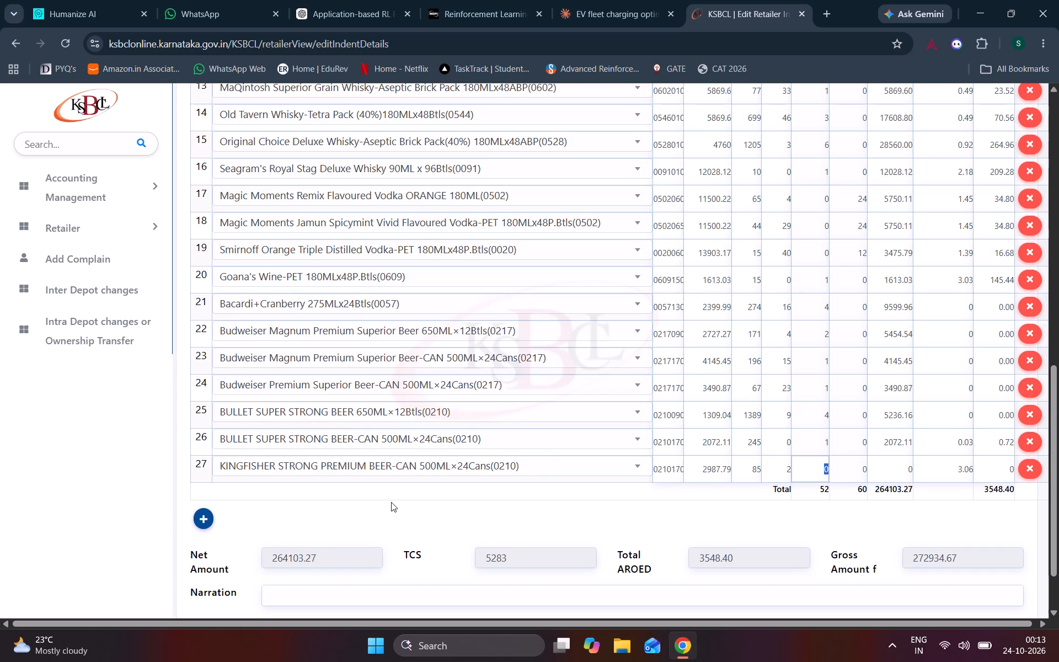
key("3")
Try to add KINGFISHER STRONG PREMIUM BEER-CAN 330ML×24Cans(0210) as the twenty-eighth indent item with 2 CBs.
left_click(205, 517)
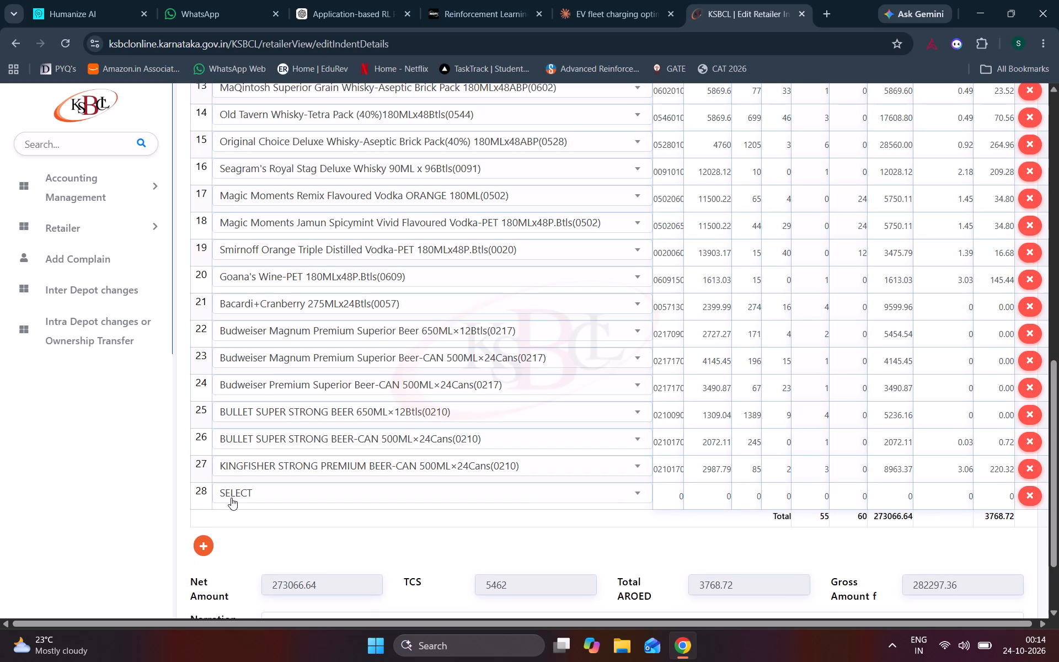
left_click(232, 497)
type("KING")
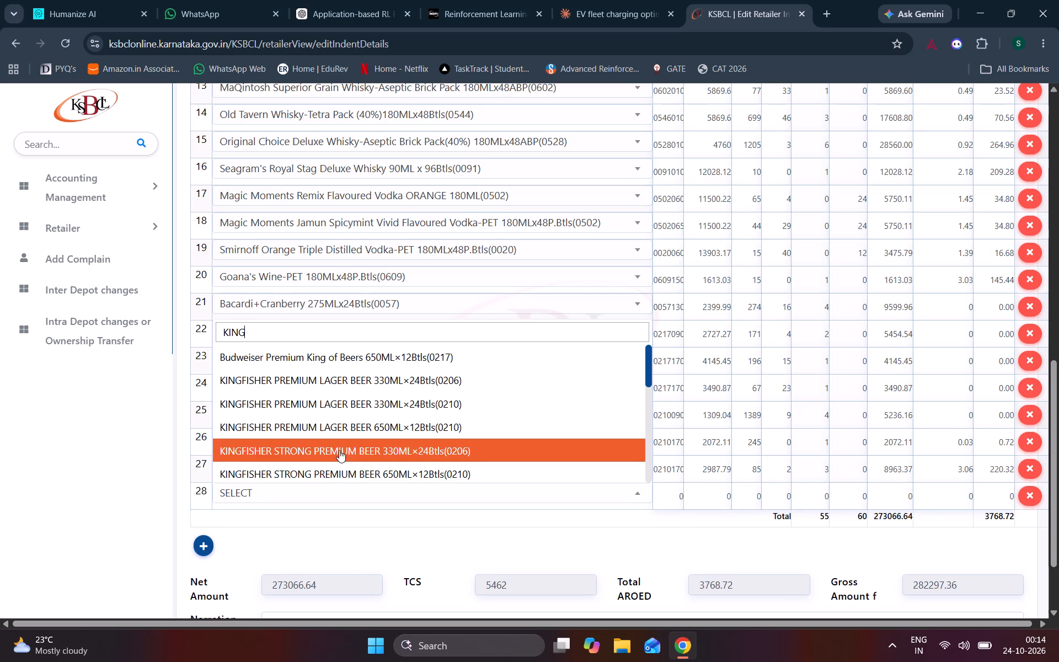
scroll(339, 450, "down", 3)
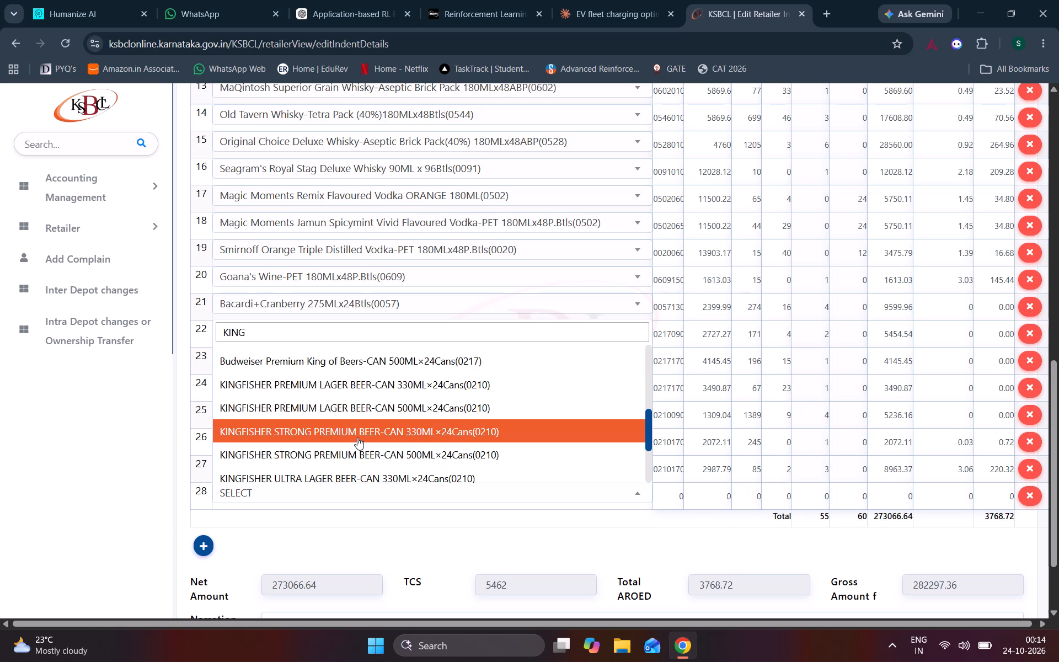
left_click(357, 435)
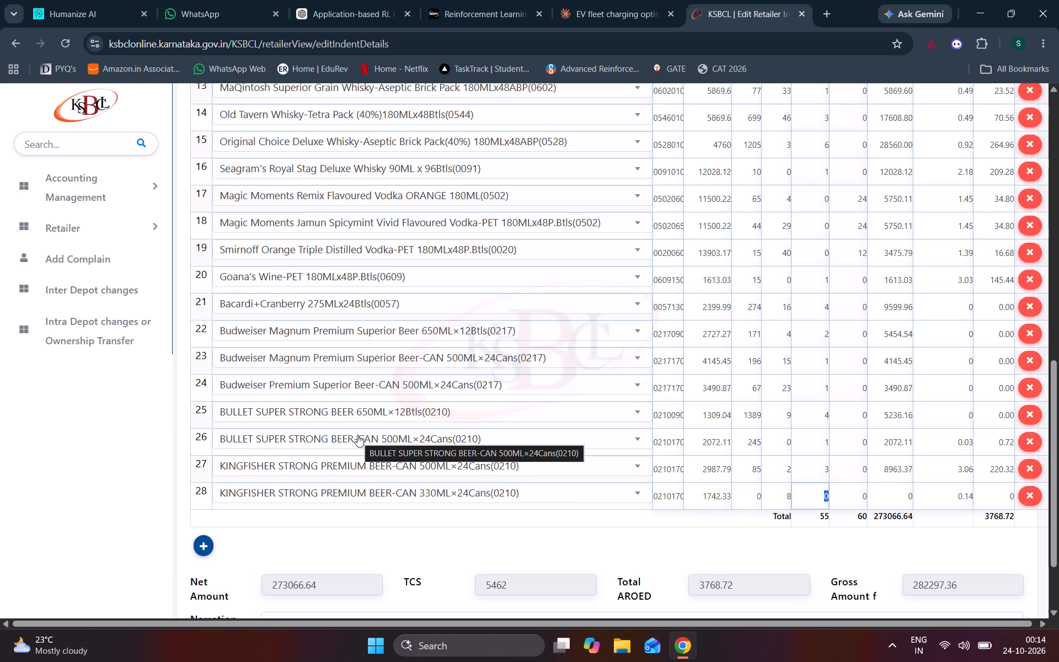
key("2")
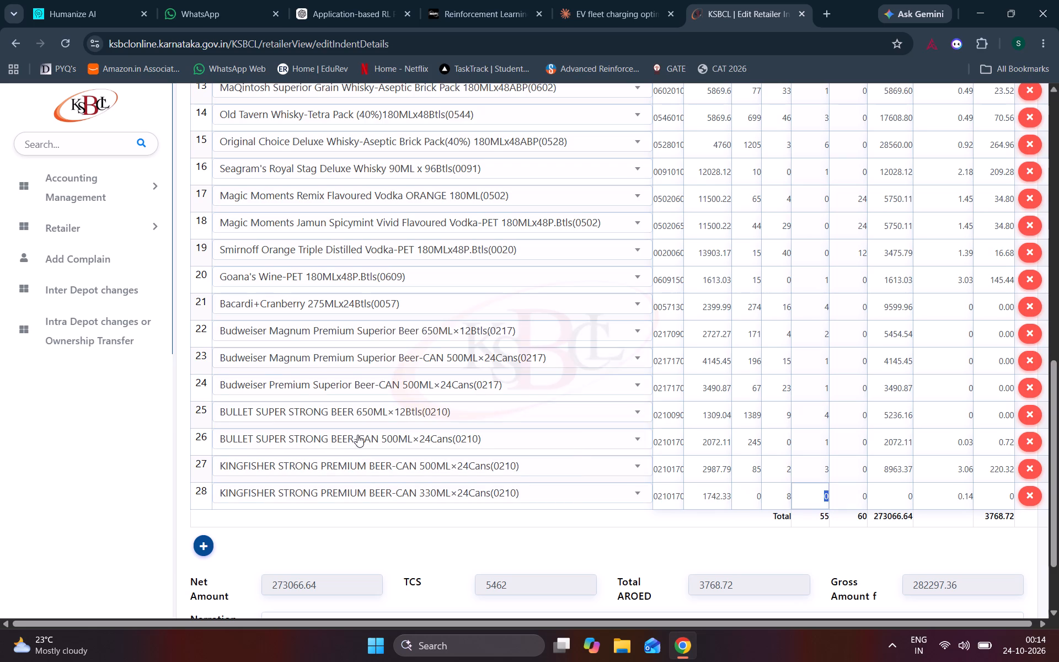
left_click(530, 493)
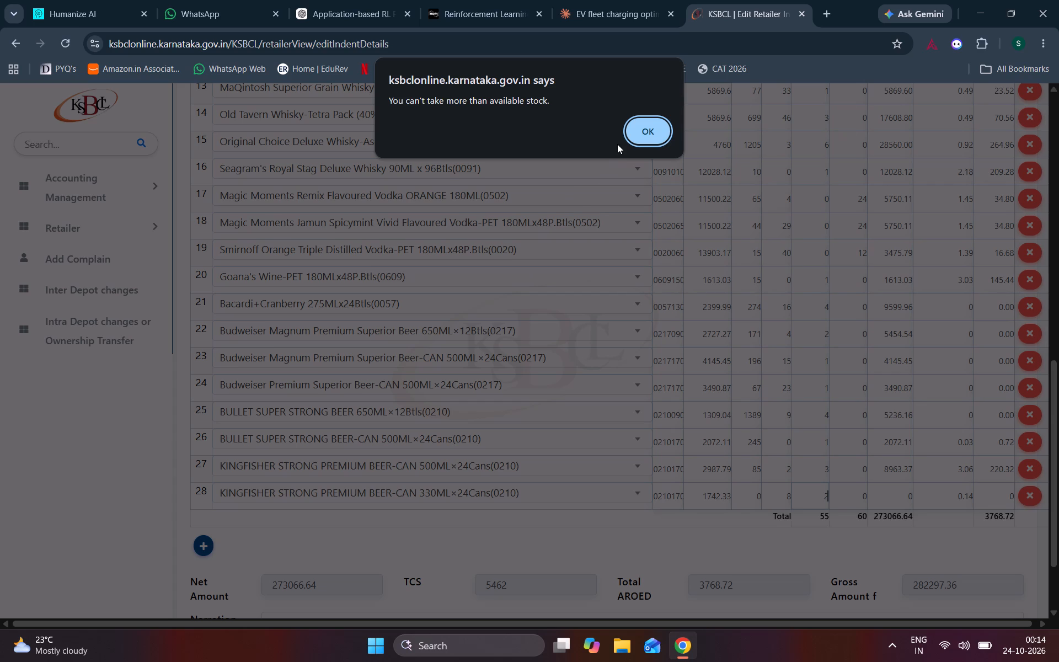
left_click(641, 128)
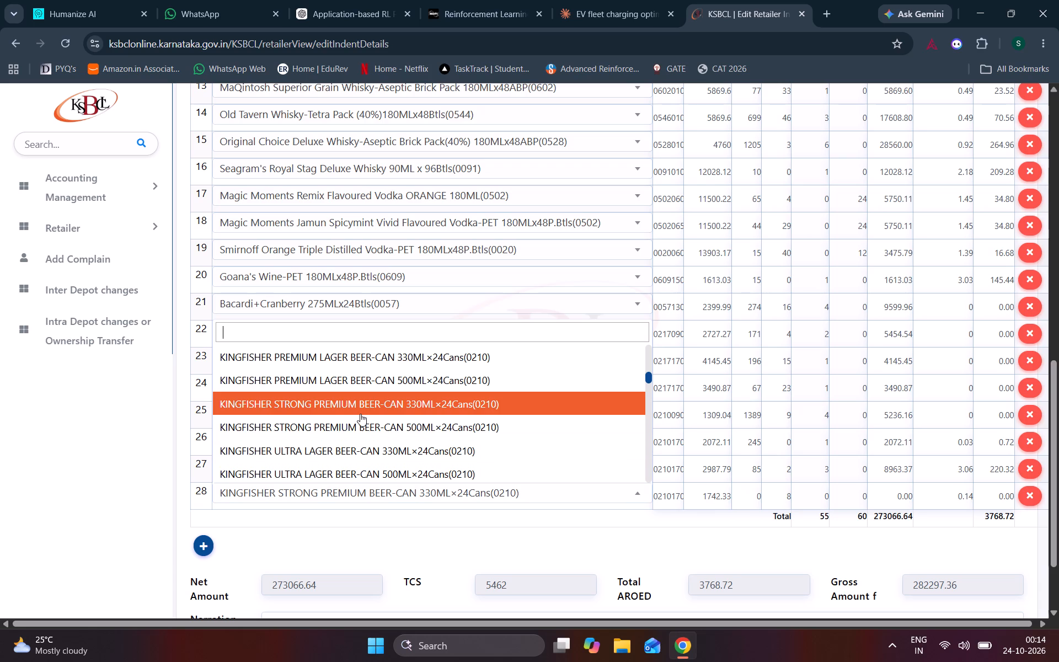
Look through the product choices for the twenty-eighth indent item for an alternative canned beer.
scroll(359, 422, "down", 1)
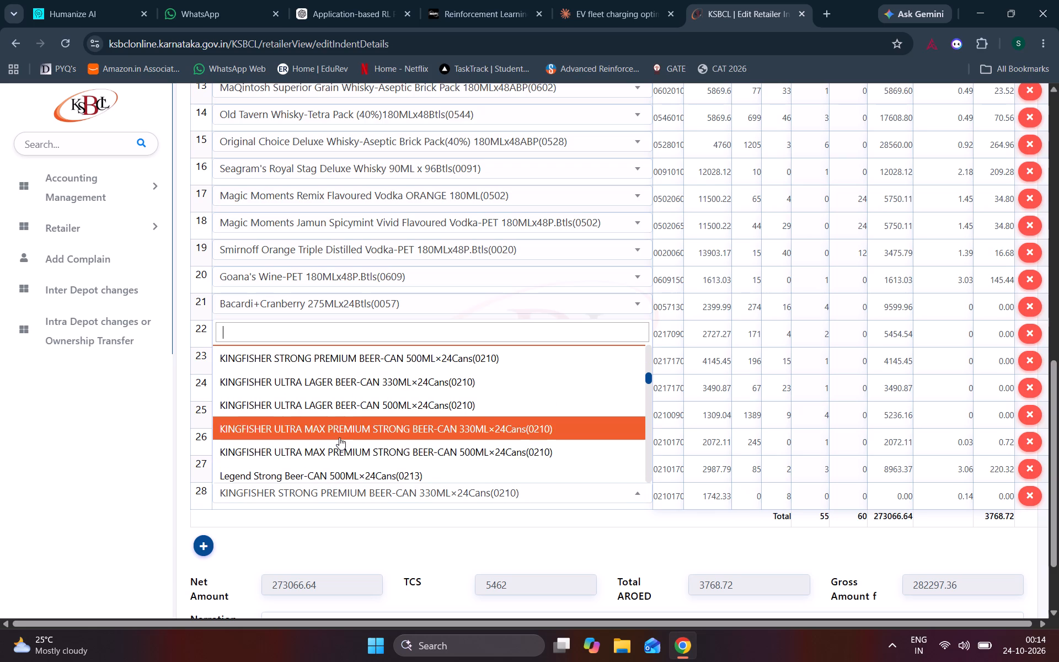
scroll(349, 449, "up", 1)
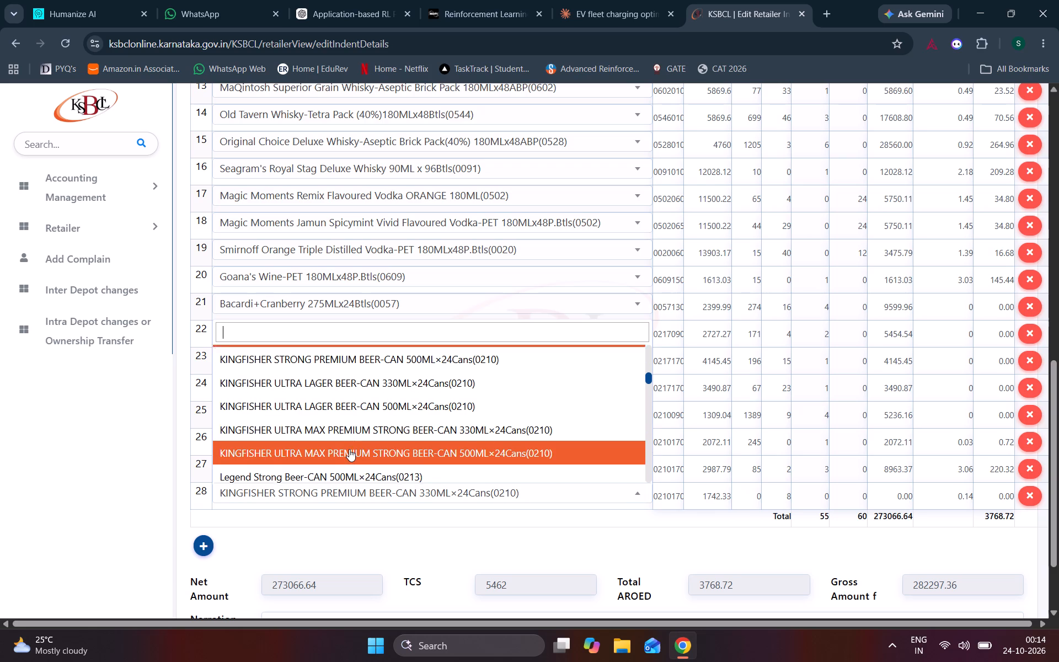
scroll(349, 449, "up", 1)
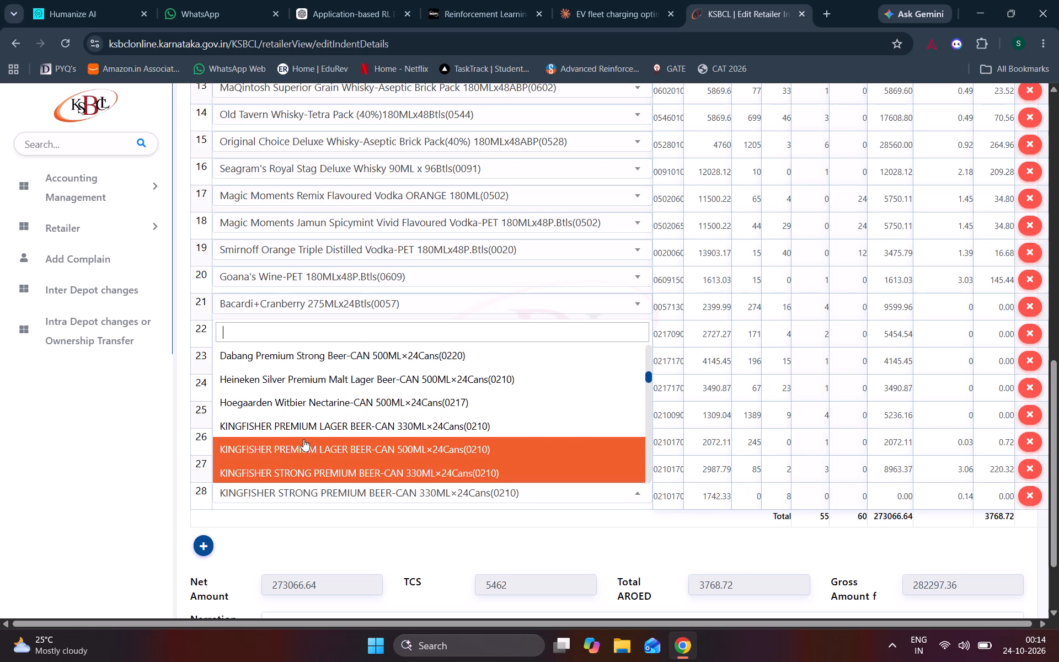
scroll(407, 442, "up", 1)
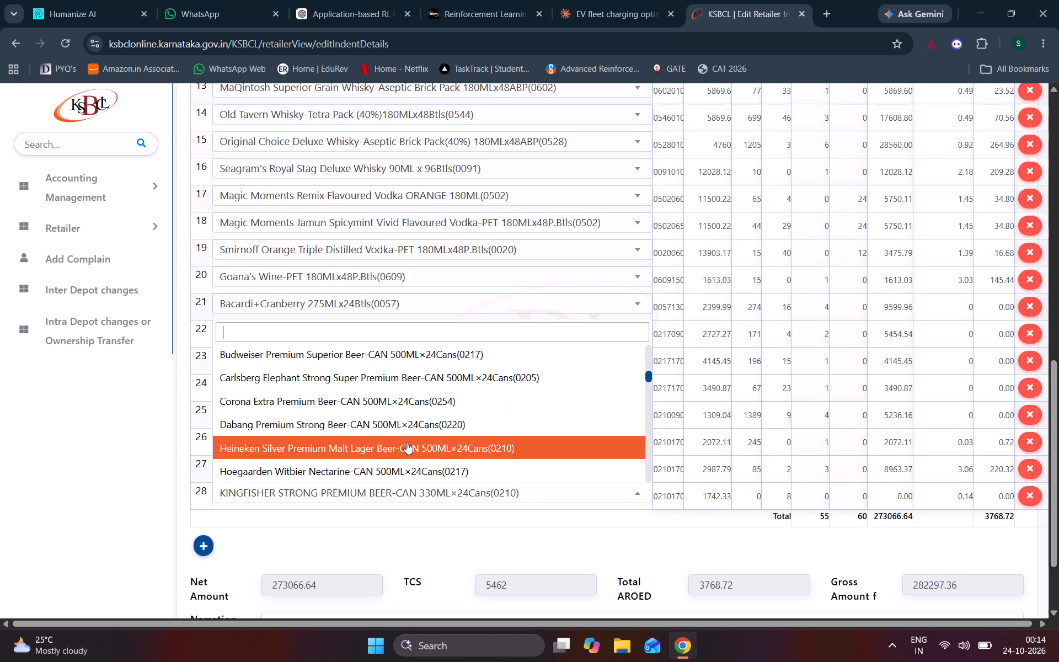
scroll(407, 442, "up", 3)
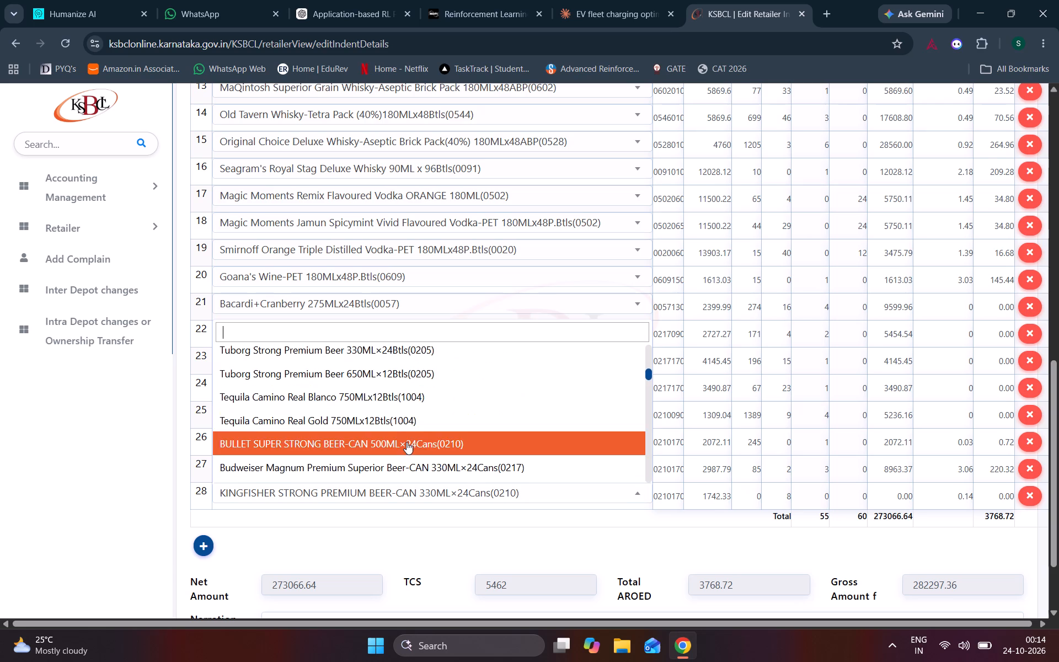
scroll(407, 442, "down", 4)
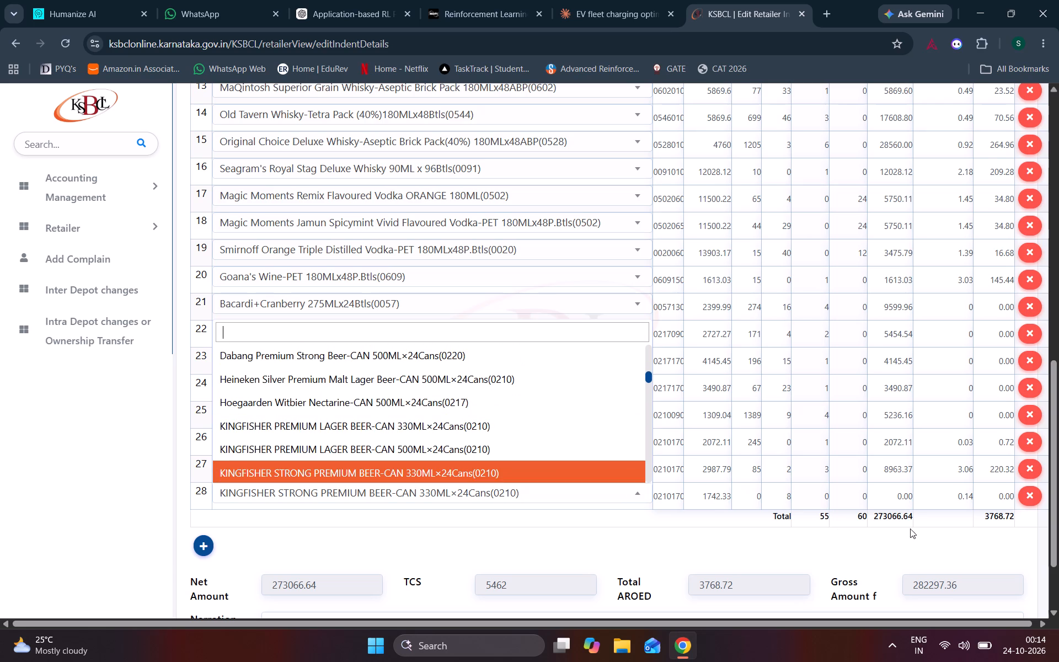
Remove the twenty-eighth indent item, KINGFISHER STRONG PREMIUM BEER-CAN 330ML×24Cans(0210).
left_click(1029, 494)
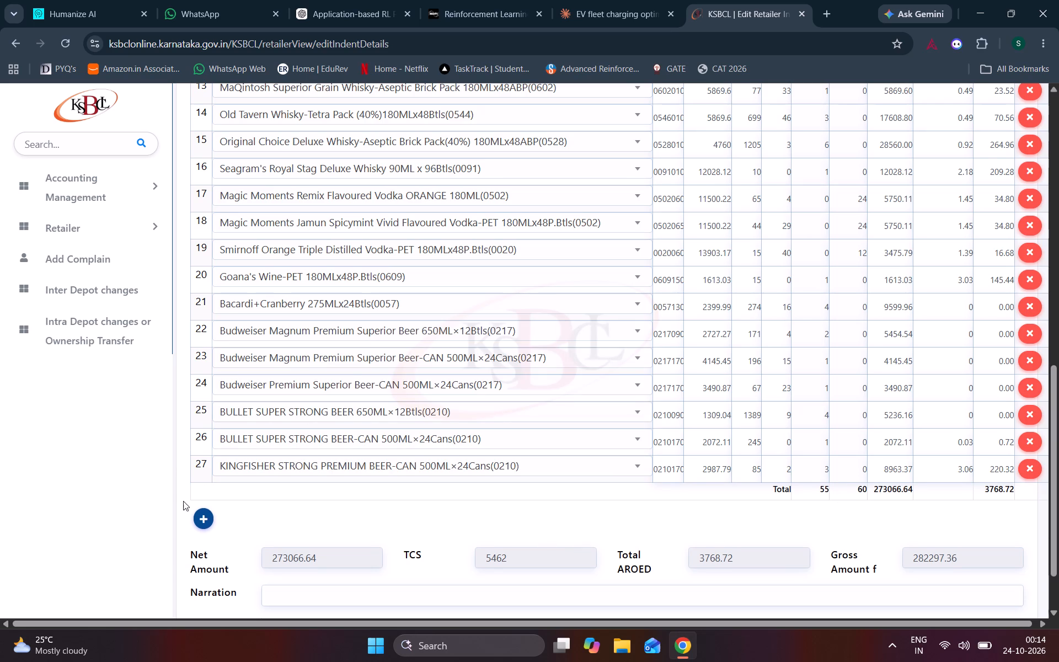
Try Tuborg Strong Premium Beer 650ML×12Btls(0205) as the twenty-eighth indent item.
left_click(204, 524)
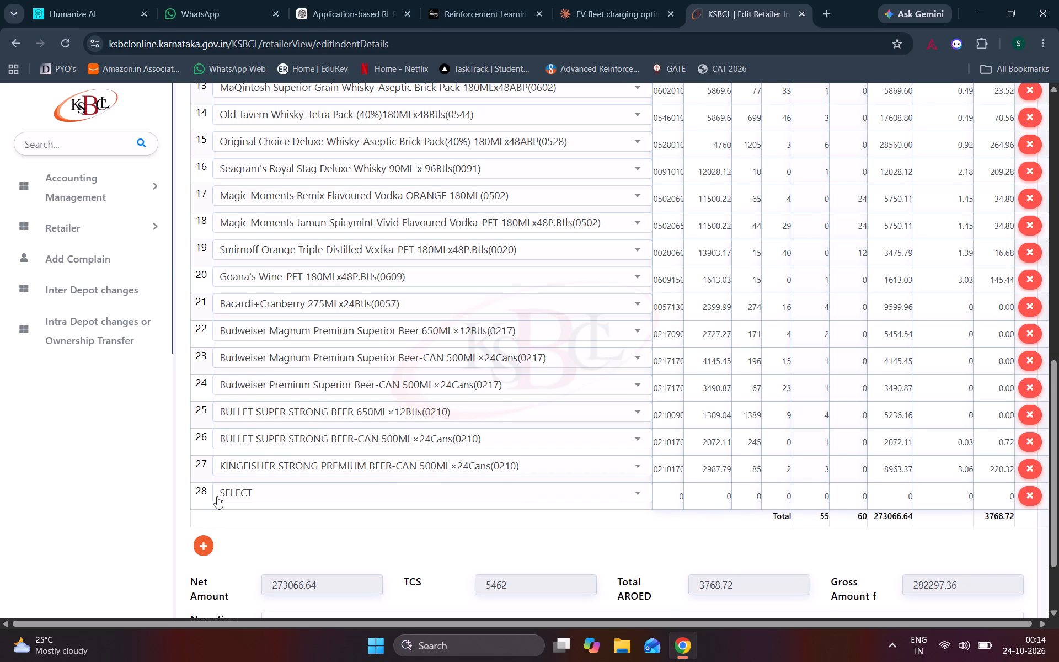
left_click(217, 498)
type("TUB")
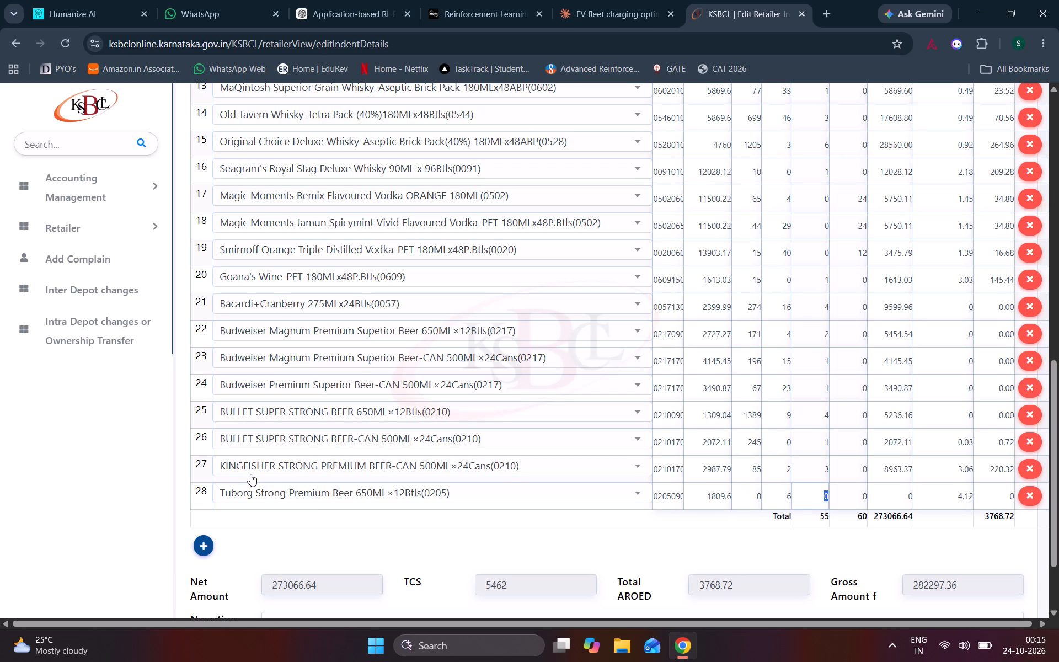
Look through the Tuborg product choices for the twenty-eighth indent item for an alternative beer.
left_click(405, 492)
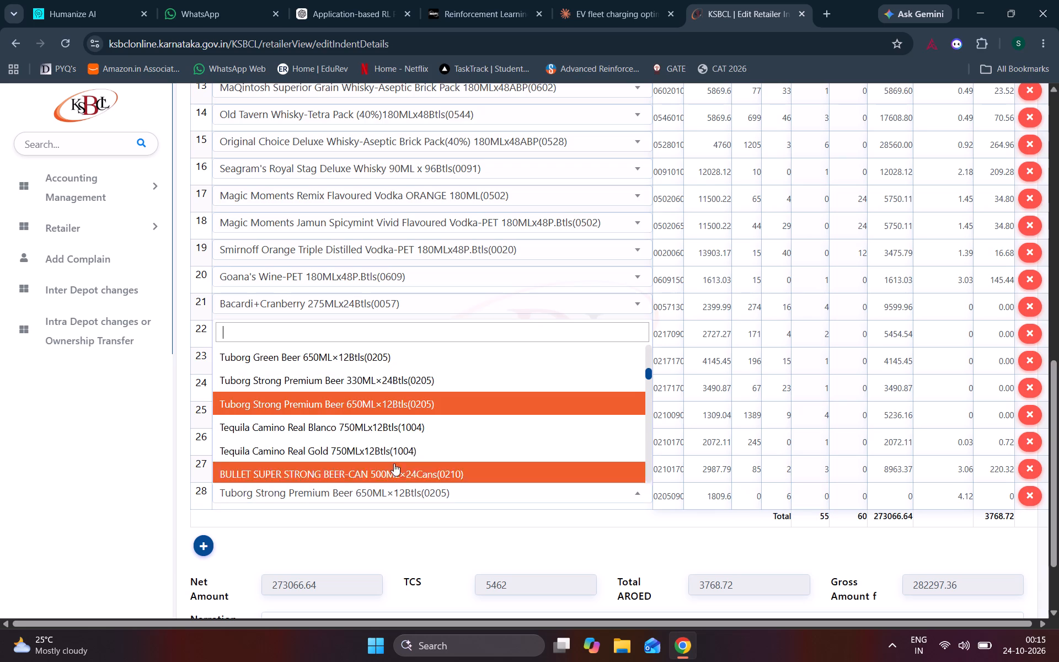
scroll(378, 428, "up", 1)
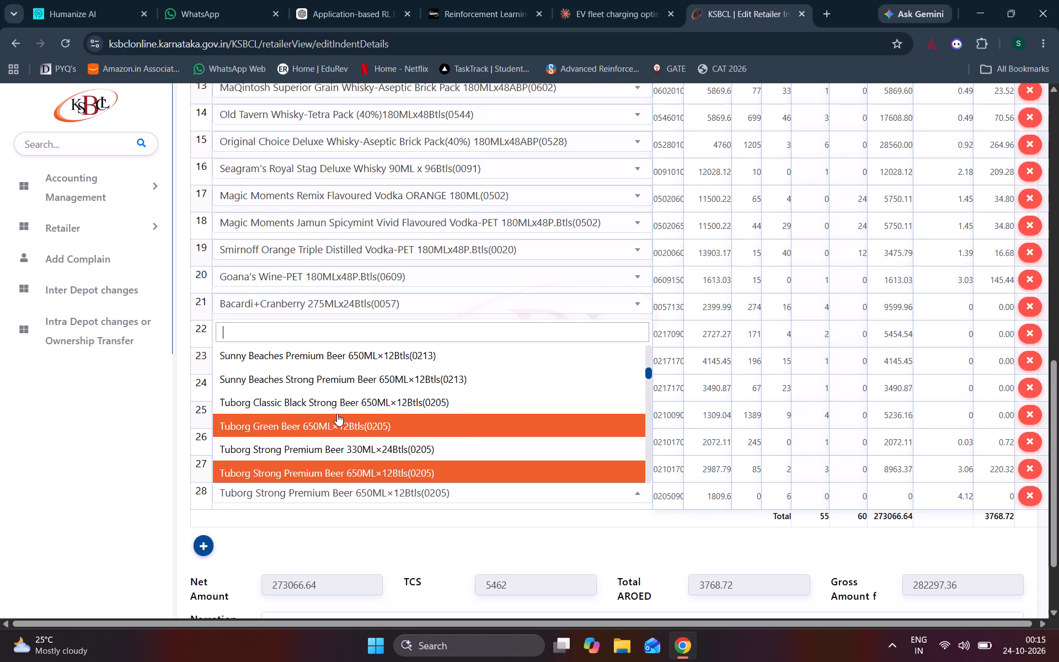
scroll(333, 465, "down", 1)
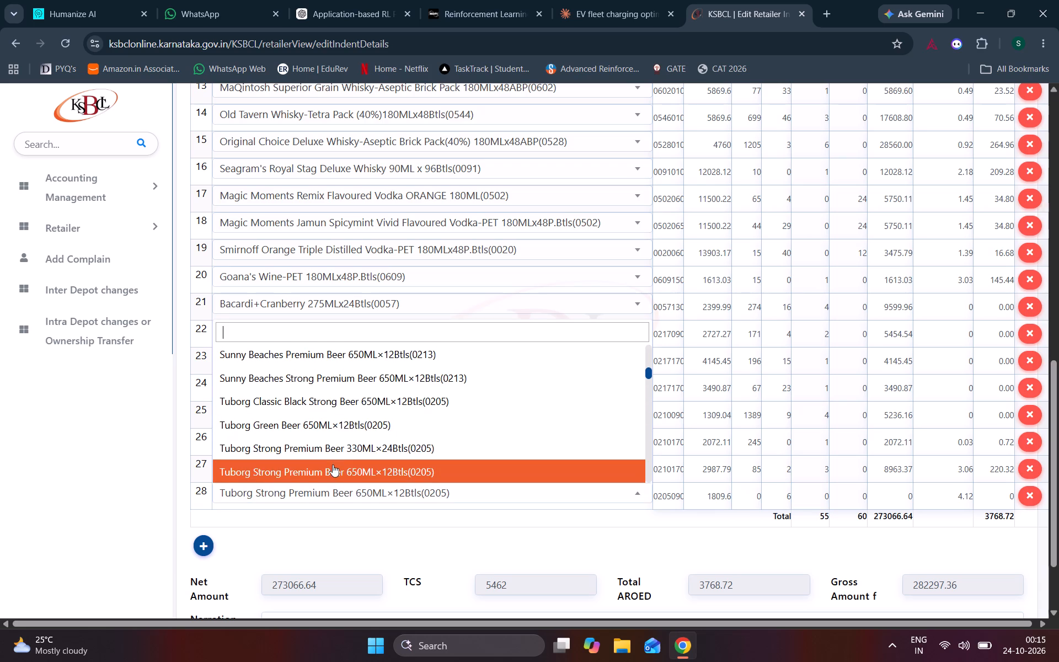
scroll(333, 465, "down", 1)
scroll(333, 465, "up", 2)
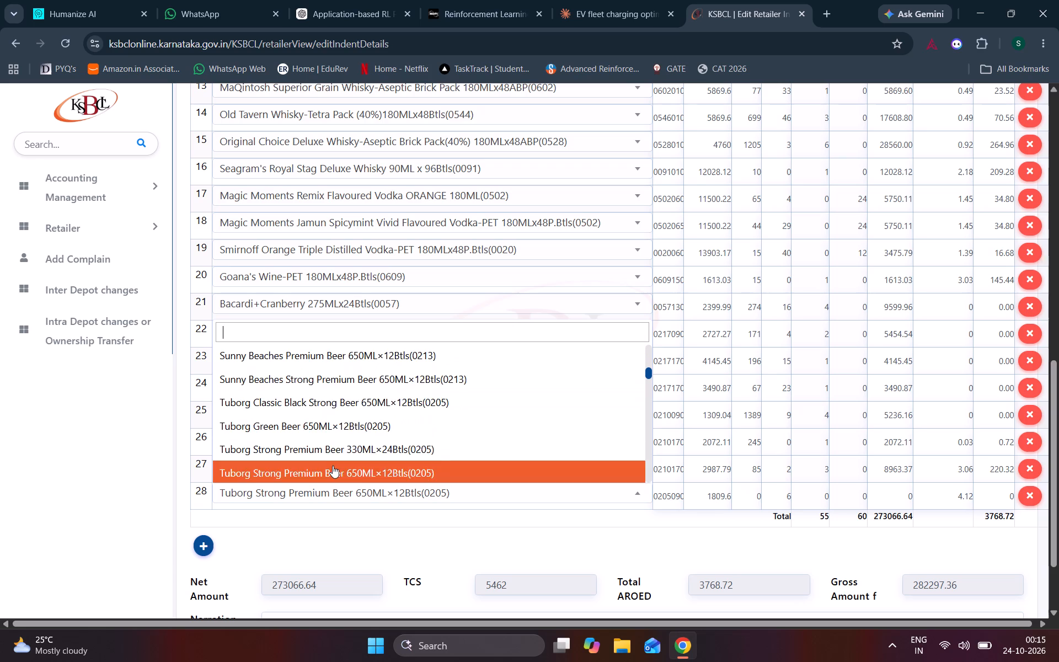
type("TU")
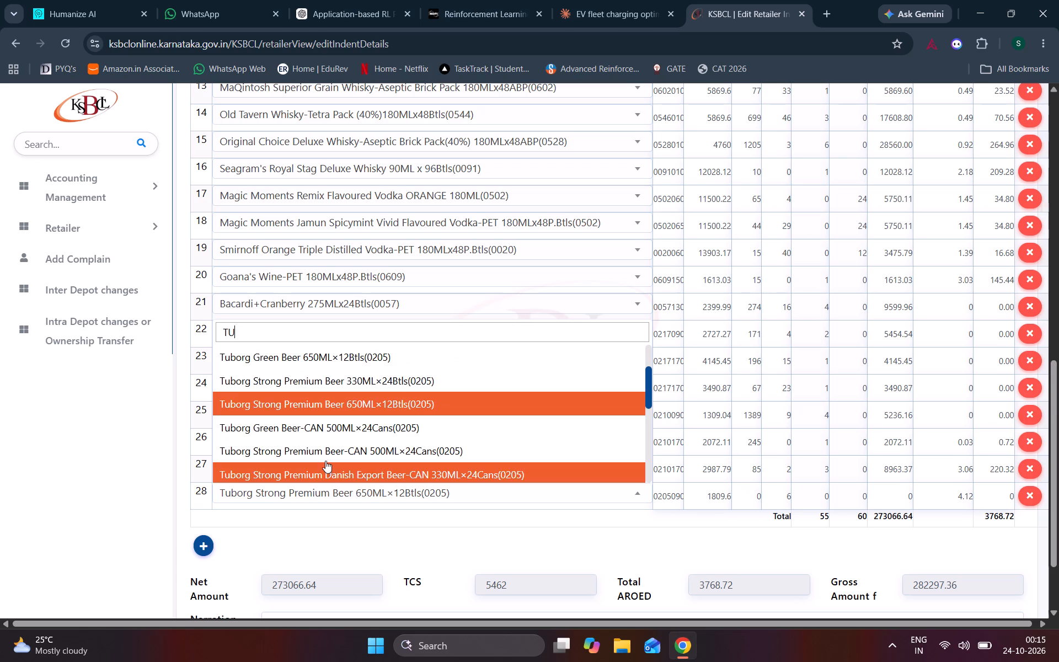
key("b")
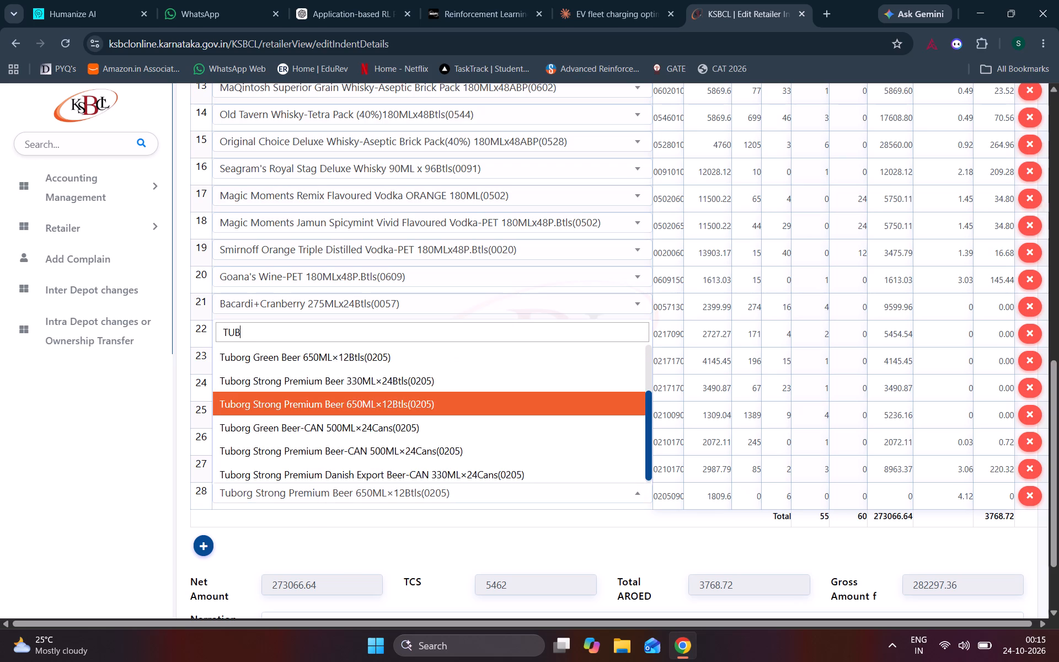
key("o")
key("r")
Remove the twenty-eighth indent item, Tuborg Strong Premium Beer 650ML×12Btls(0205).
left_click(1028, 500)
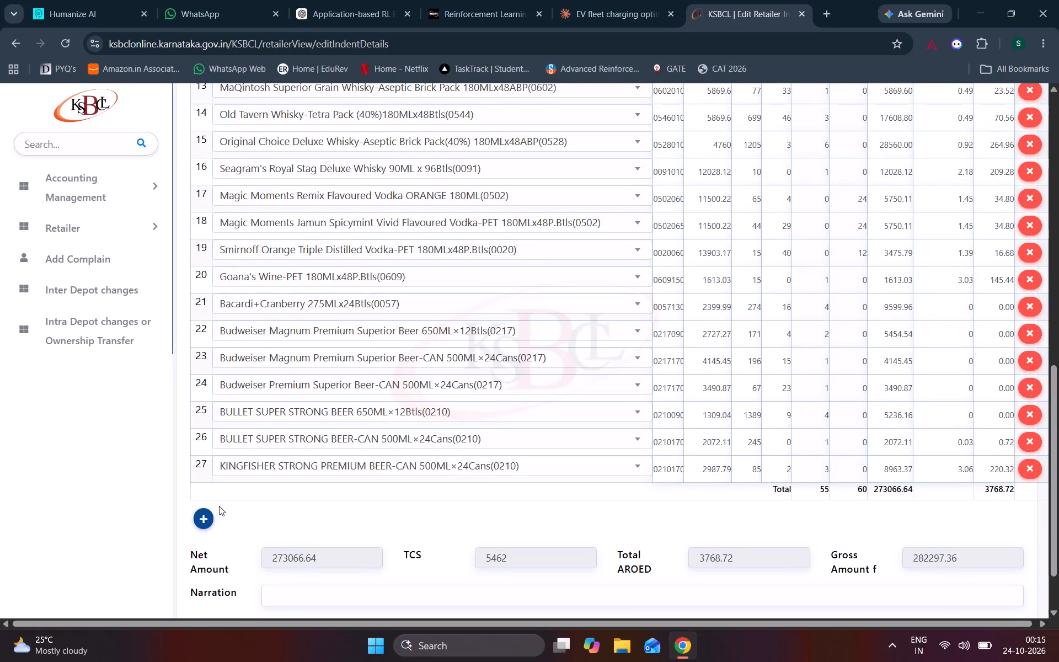
Add a twenty-eighth indent row and choose Copenhagen Tuborg Strong Premium Beer 650ML×12Btls(0205) as its product.
left_click(204, 515)
left_click(240, 496)
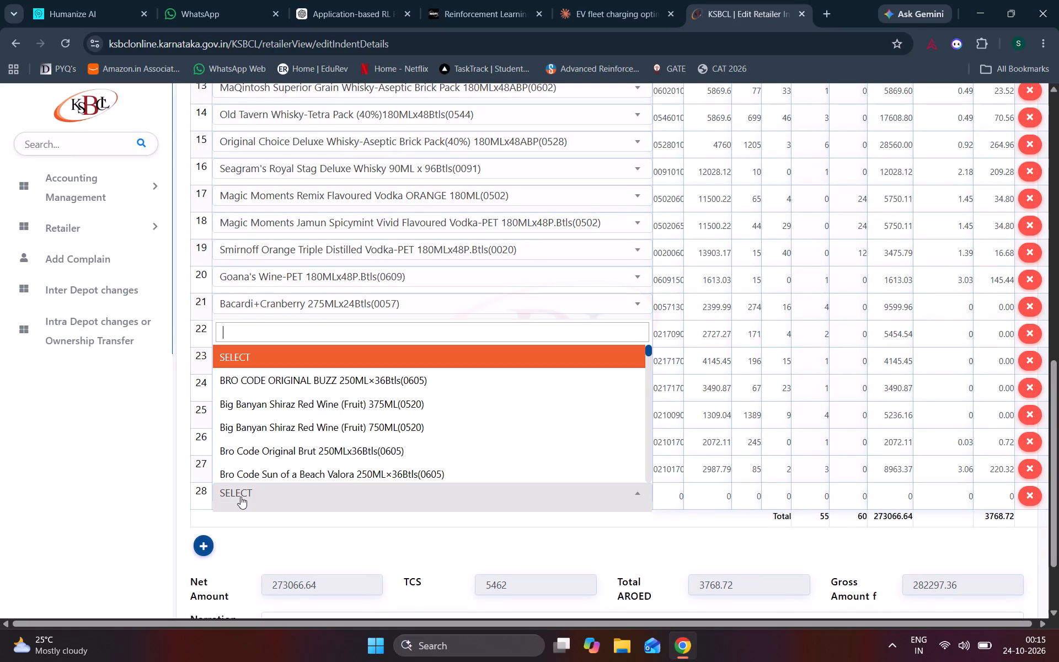
type("TUB")
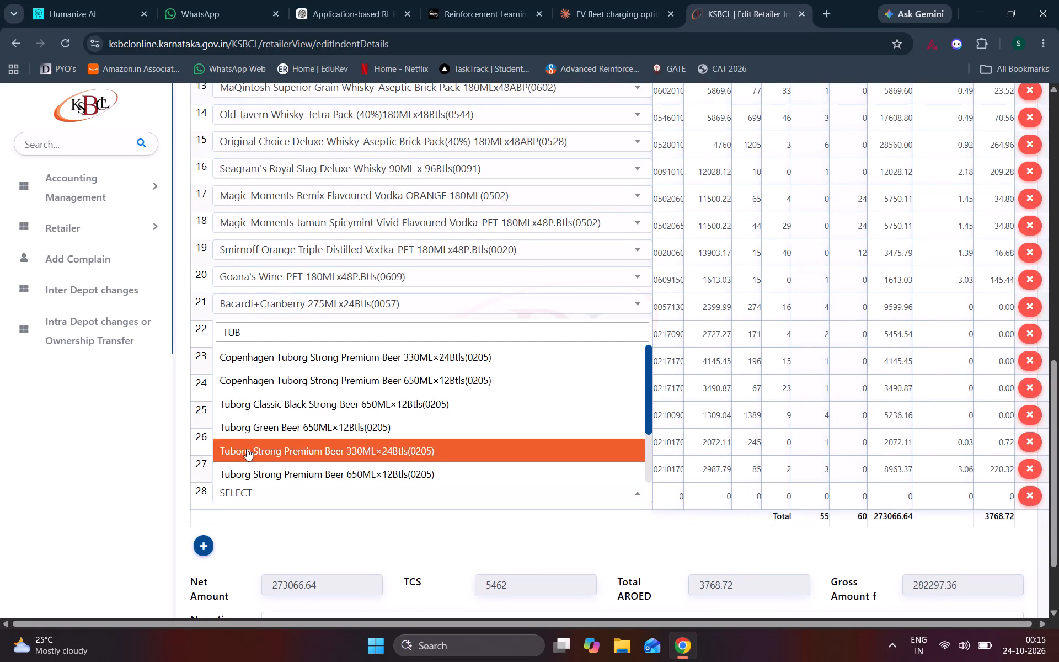
left_click(287, 382)
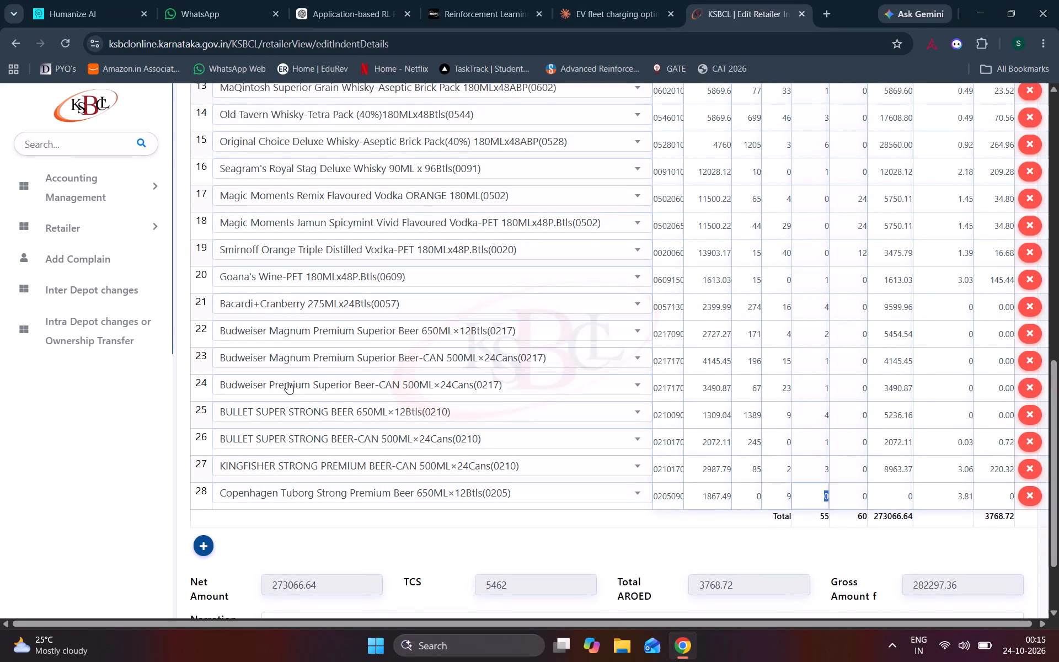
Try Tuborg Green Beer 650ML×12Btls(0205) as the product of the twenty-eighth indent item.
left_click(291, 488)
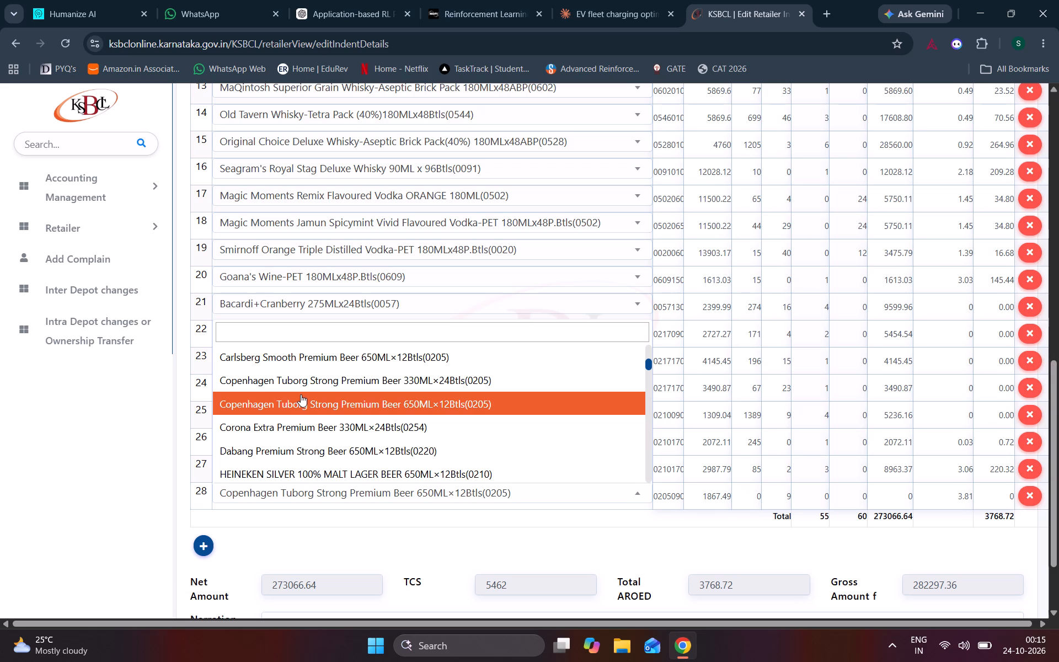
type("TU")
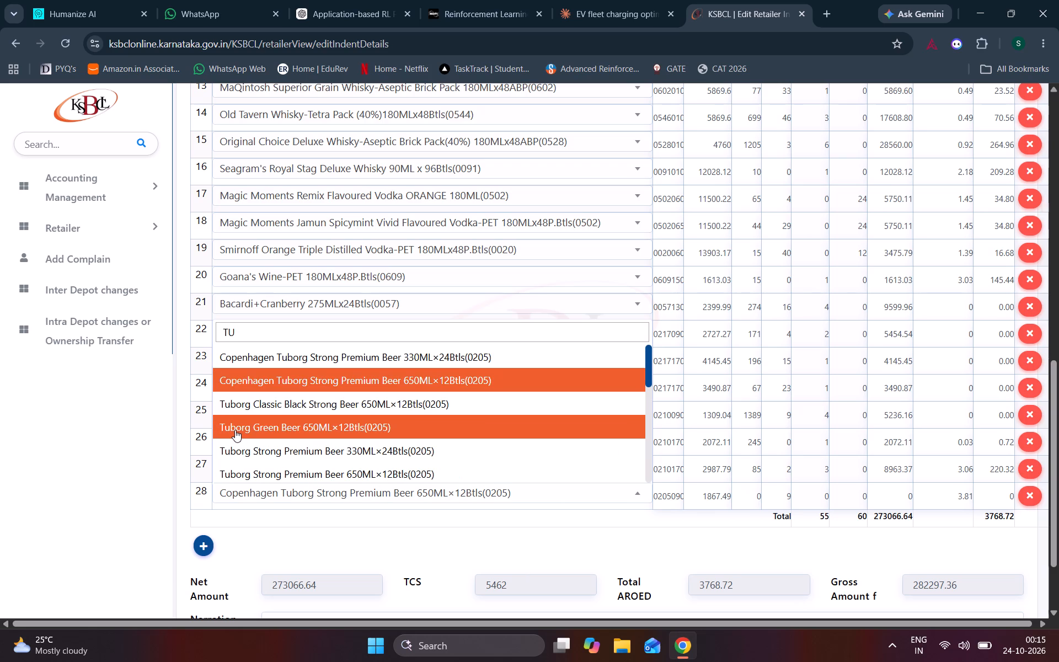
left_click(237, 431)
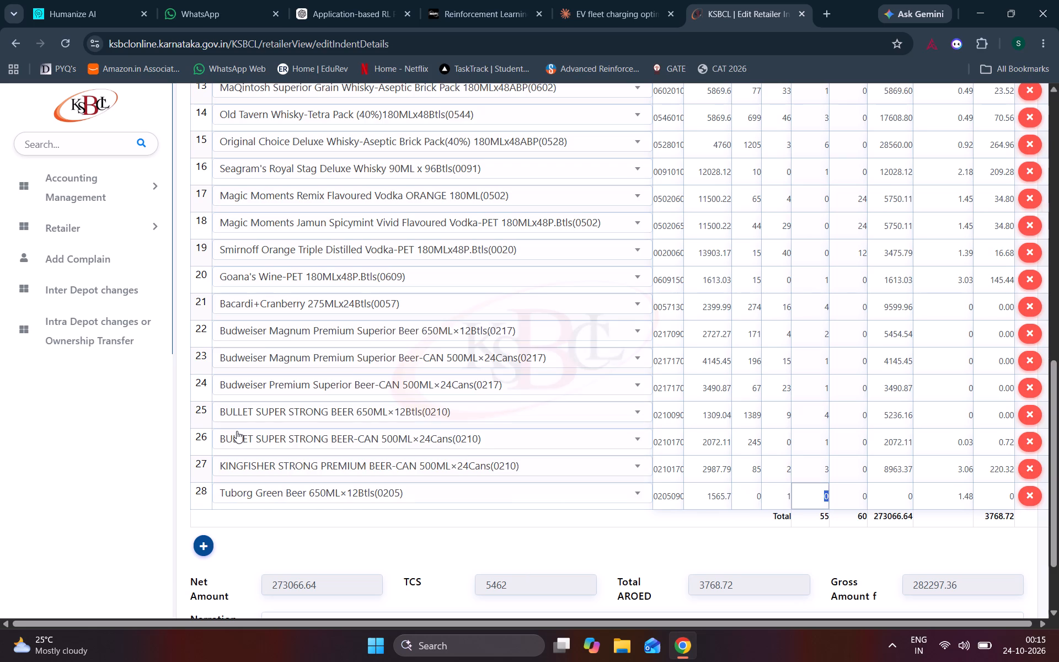
Change the twenty-eighth indent item to Sunny Beaches Premium Beer 650ML×12Btls(0213) with 2 CBs.
left_click(281, 493)
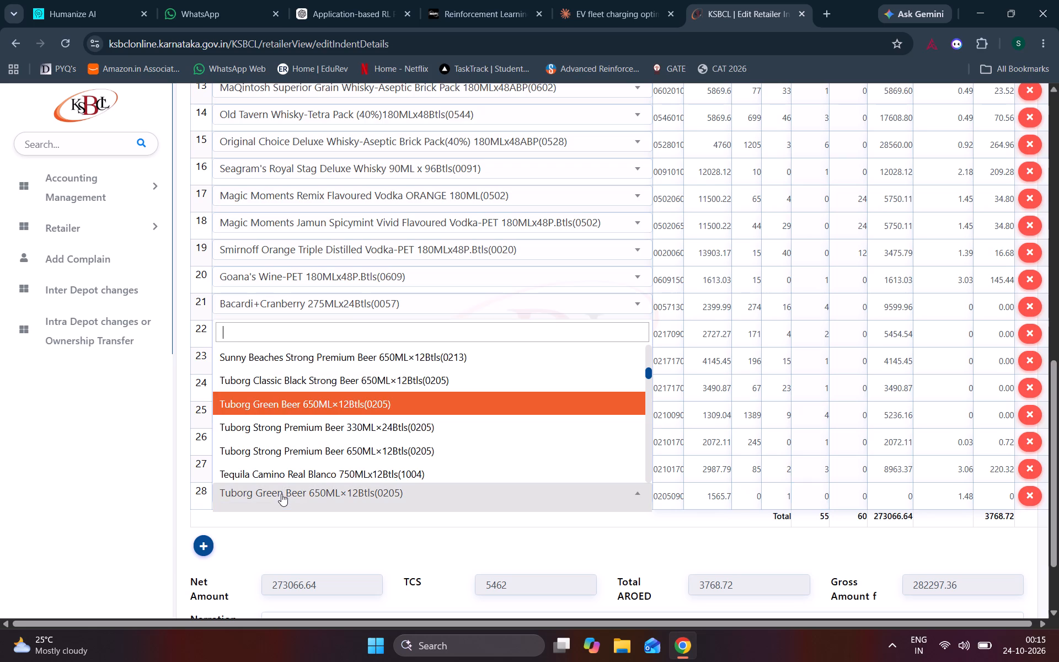
key("s")
type("UNNY")
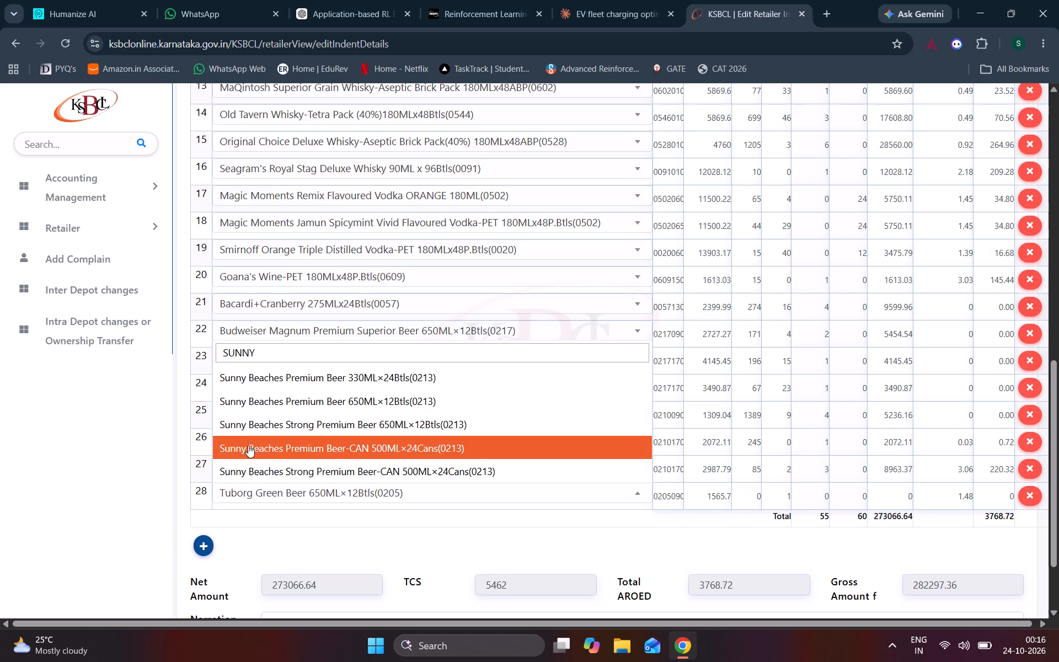
left_click(275, 401)
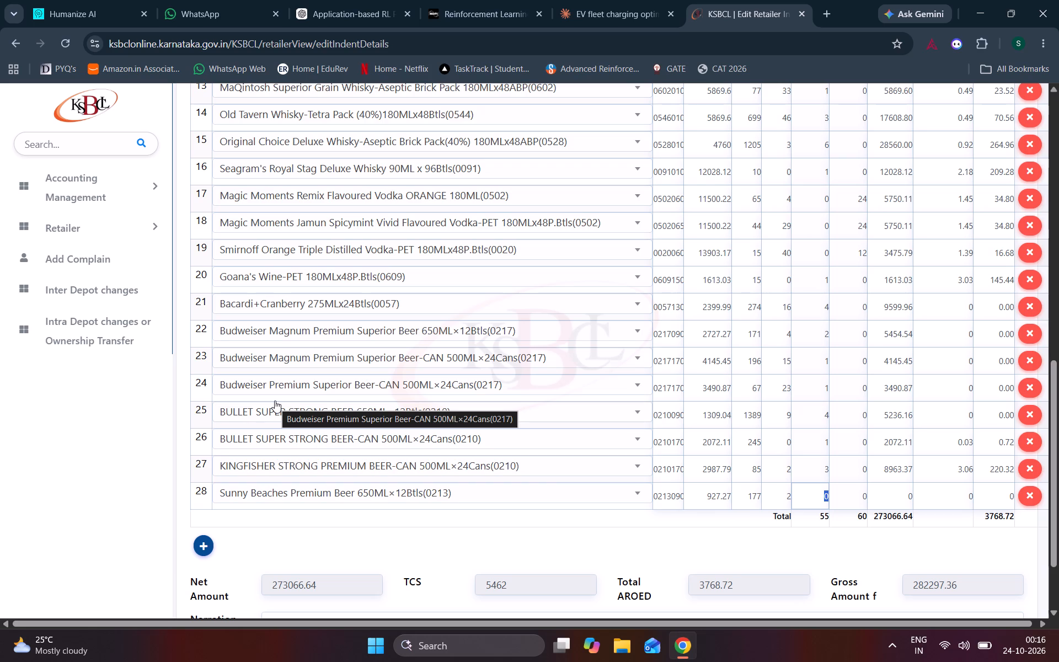
key("2")
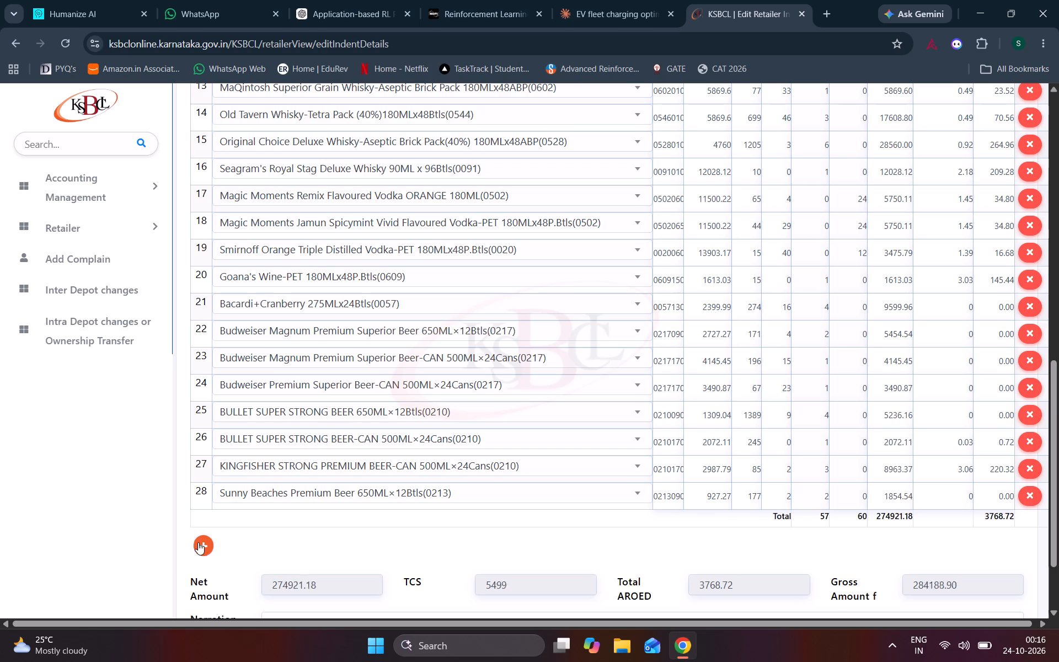
Set the indent CBs of the twenty-eighth item, Sunny Beaches Premium Beer 650ML×12Btls(0213), to 4.
scroll(239, 533, "up", 9)
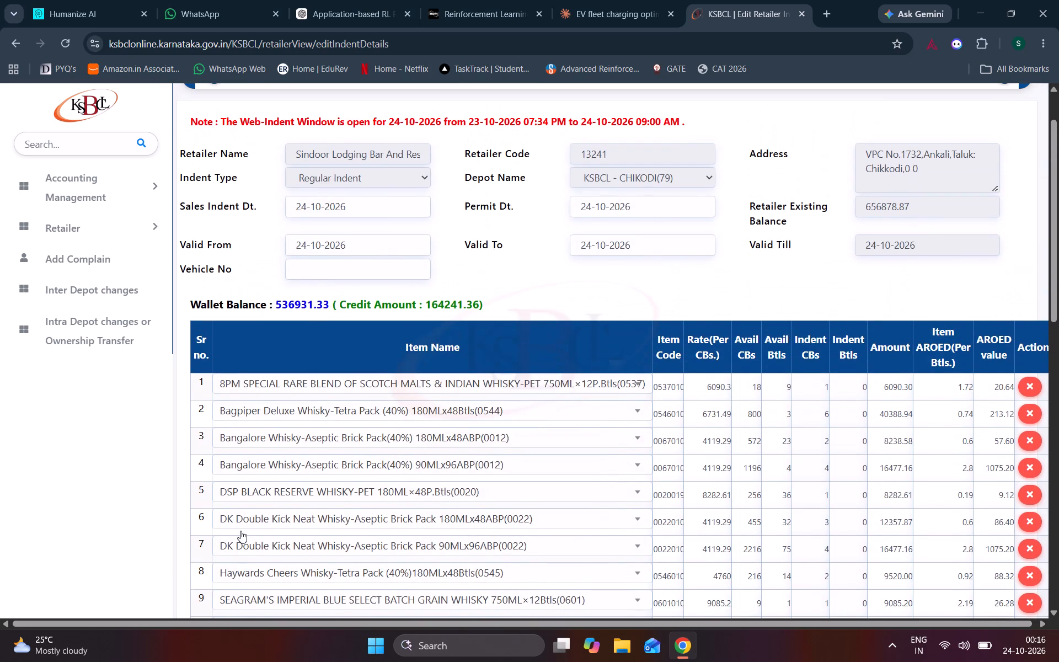
scroll(240, 531, "down", 8)
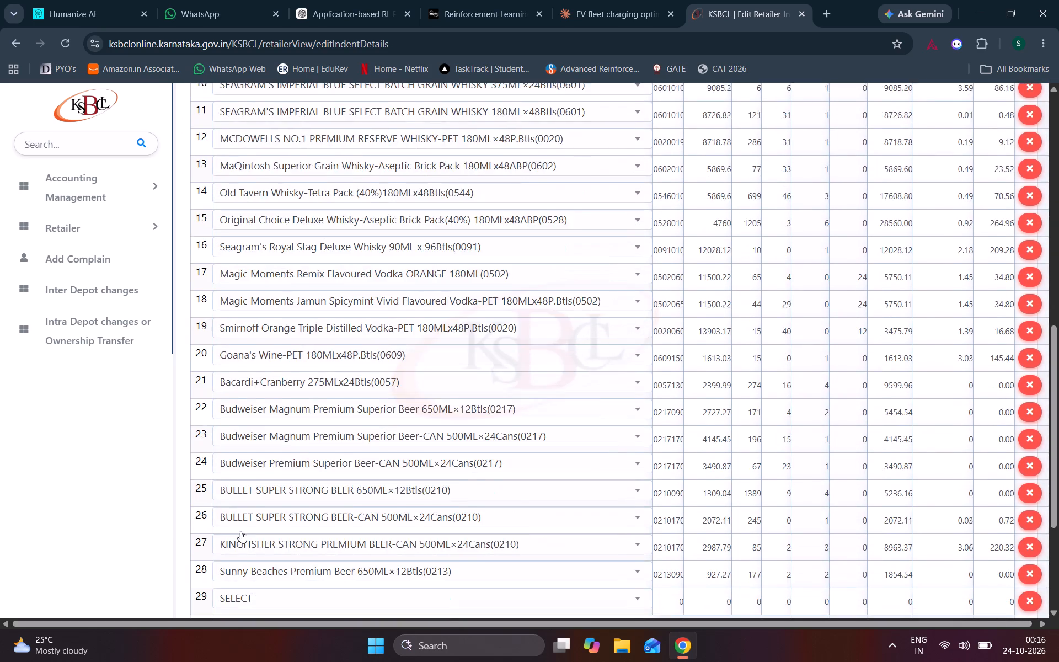
scroll(240, 531, "down", 2)
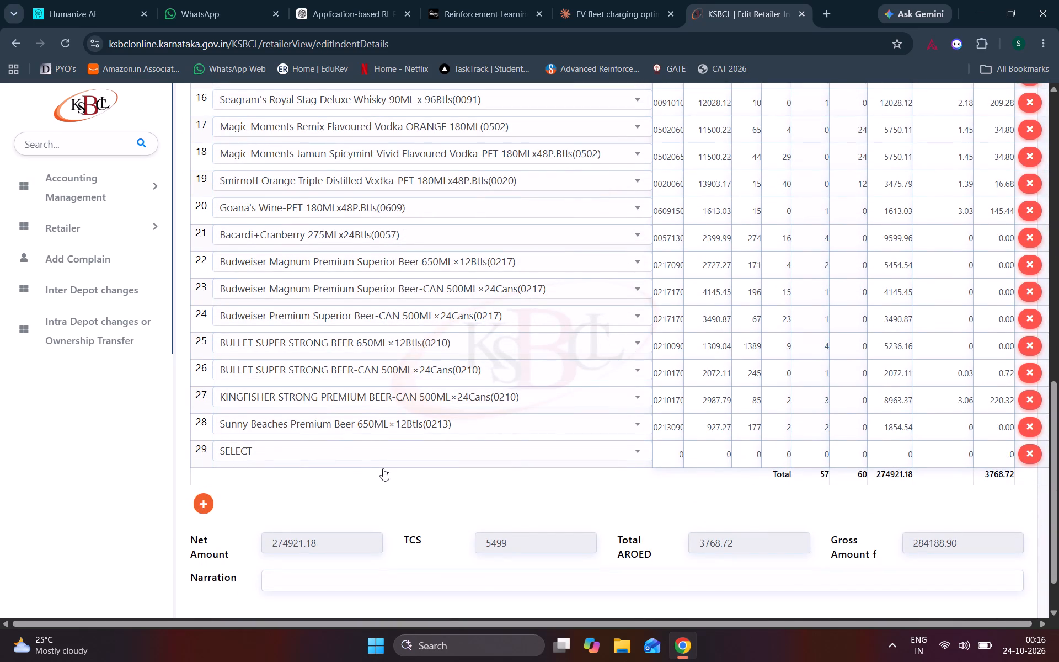
left_click(826, 432)
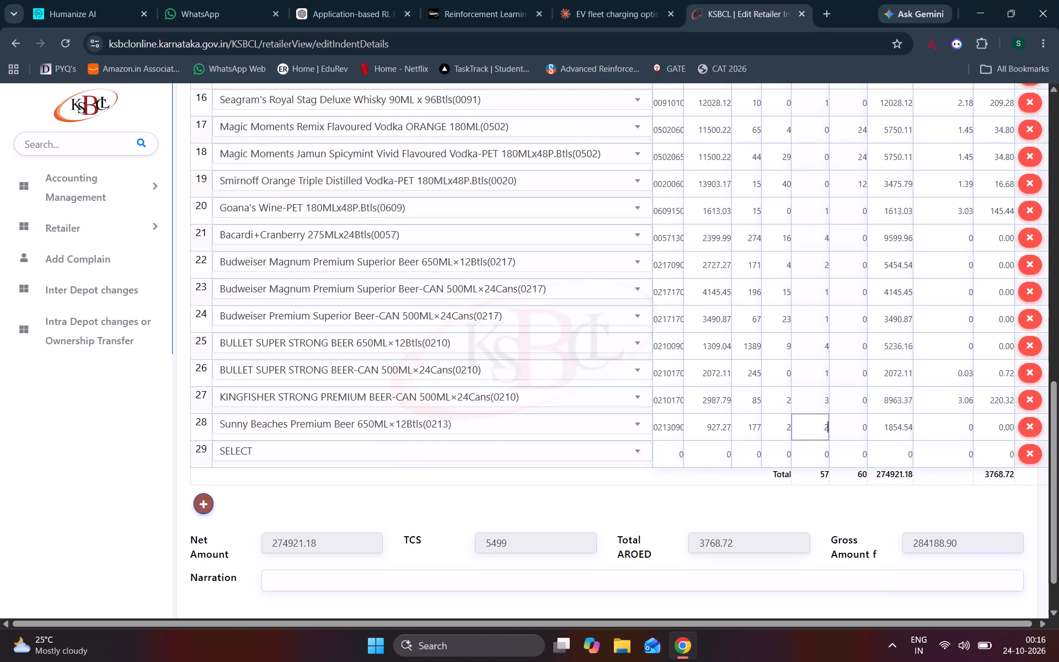
left_click_drag(822, 432, 827, 432)
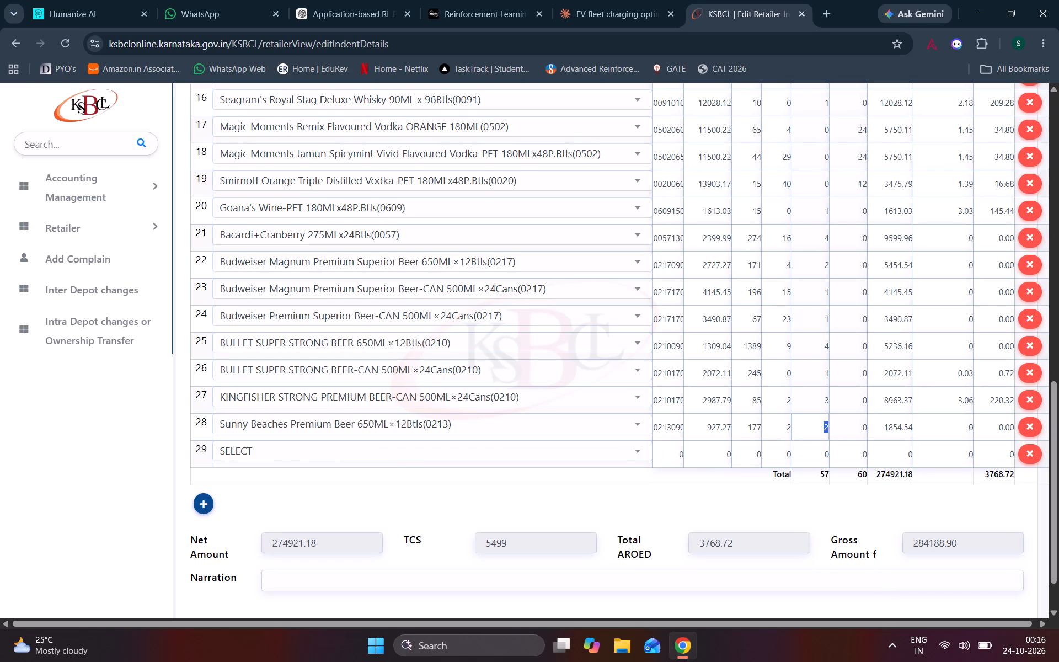
key("4")
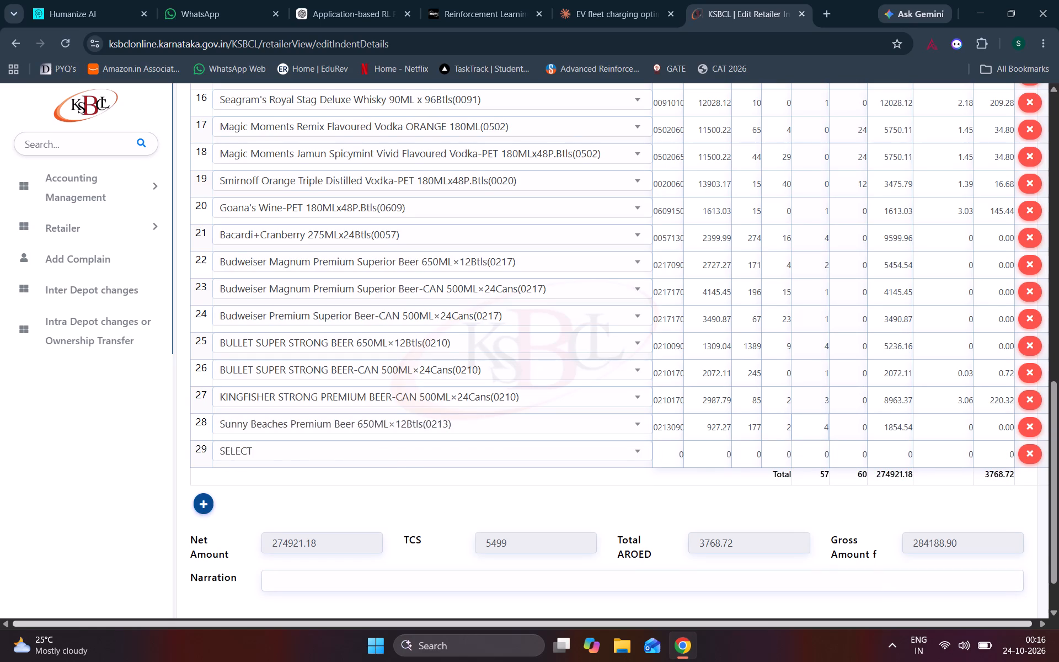
key("Return")
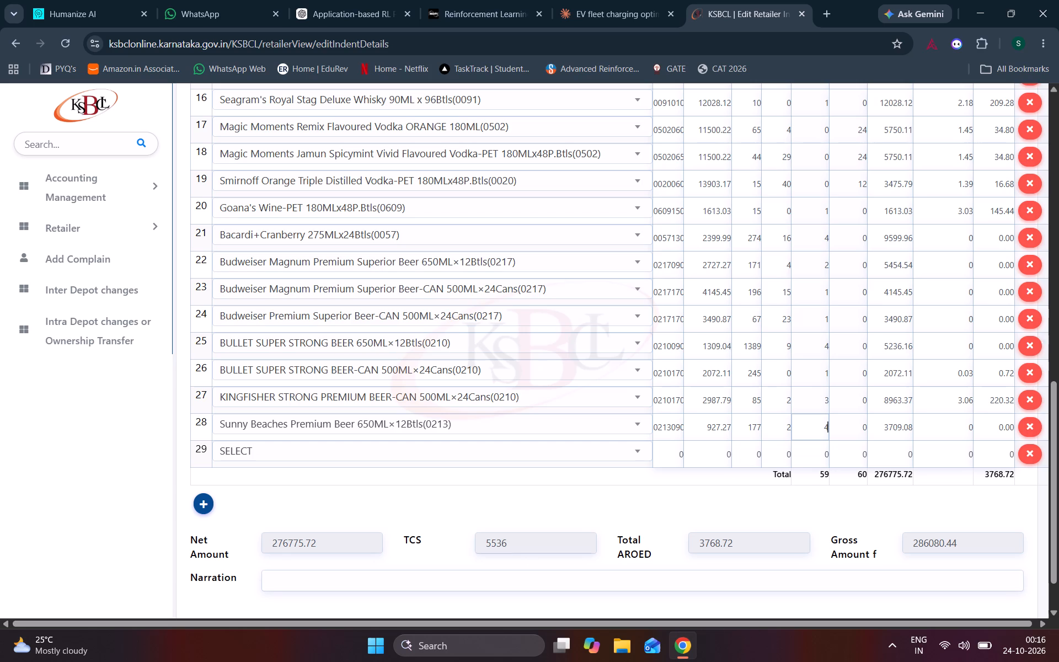
Fill the twenty-ninth indent item with Sunny Beaches Premium Beer 330ML×24Btls(0213) and 1 CB.
left_click(314, 456)
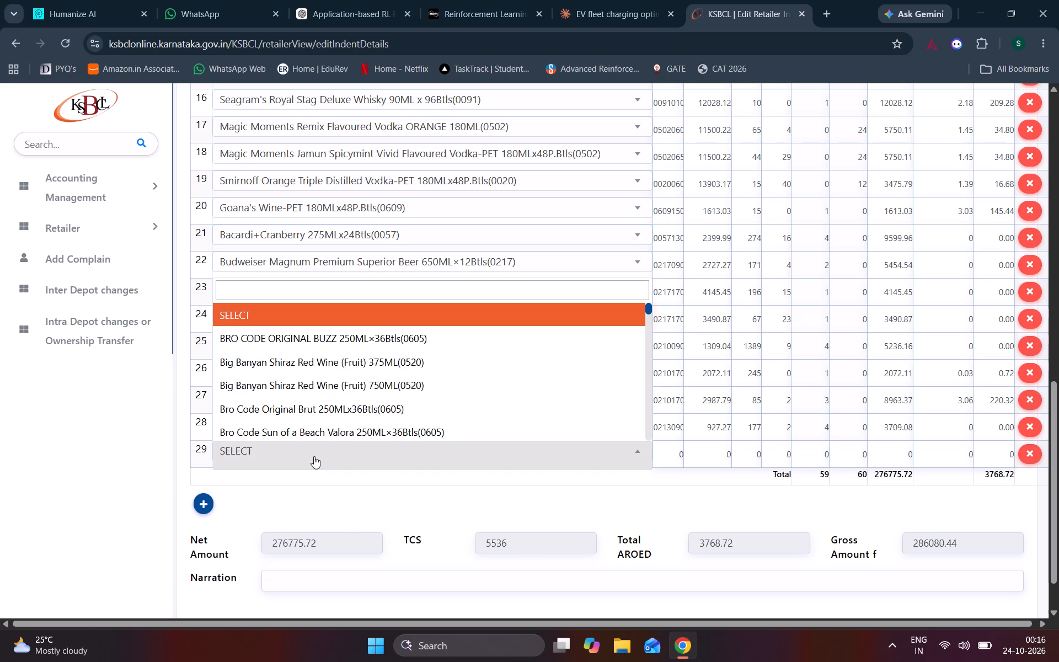
type("SUNNY")
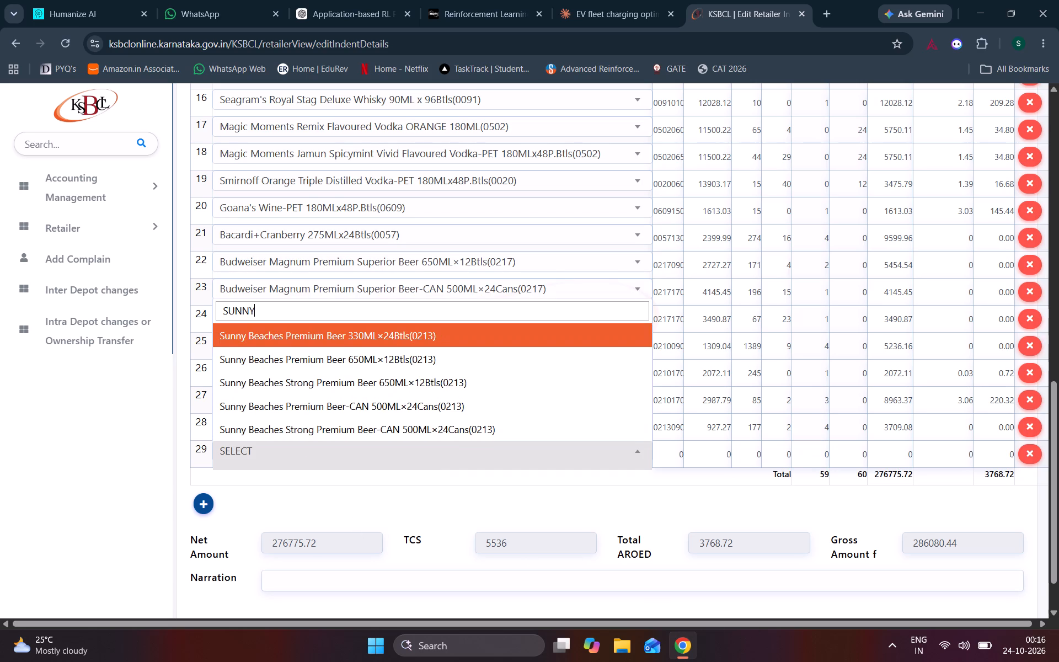
left_click(341, 343)
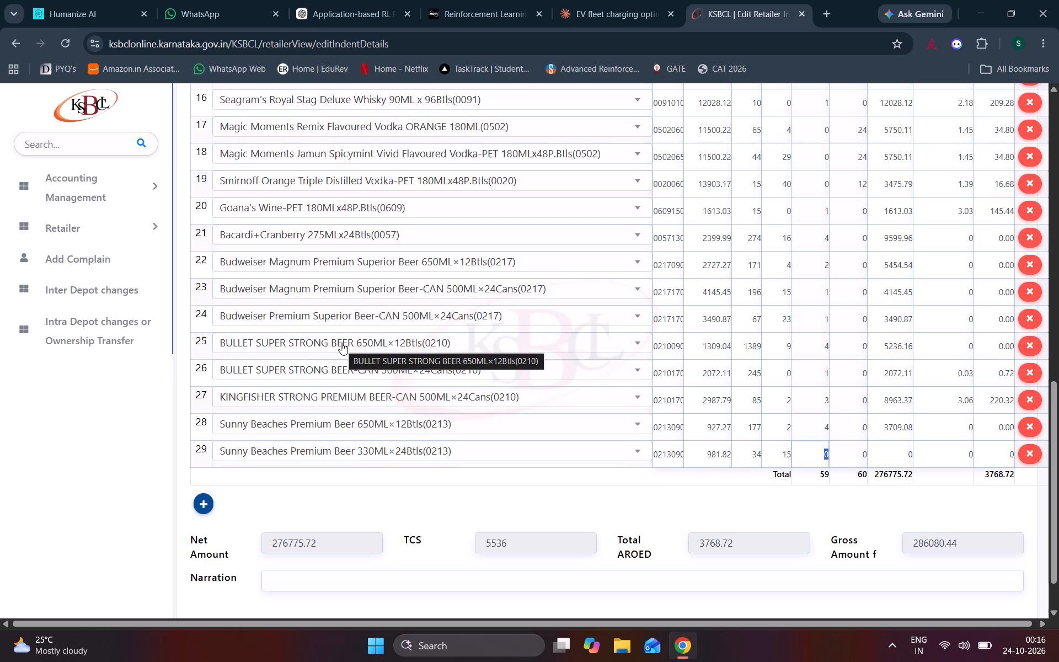
key("1")
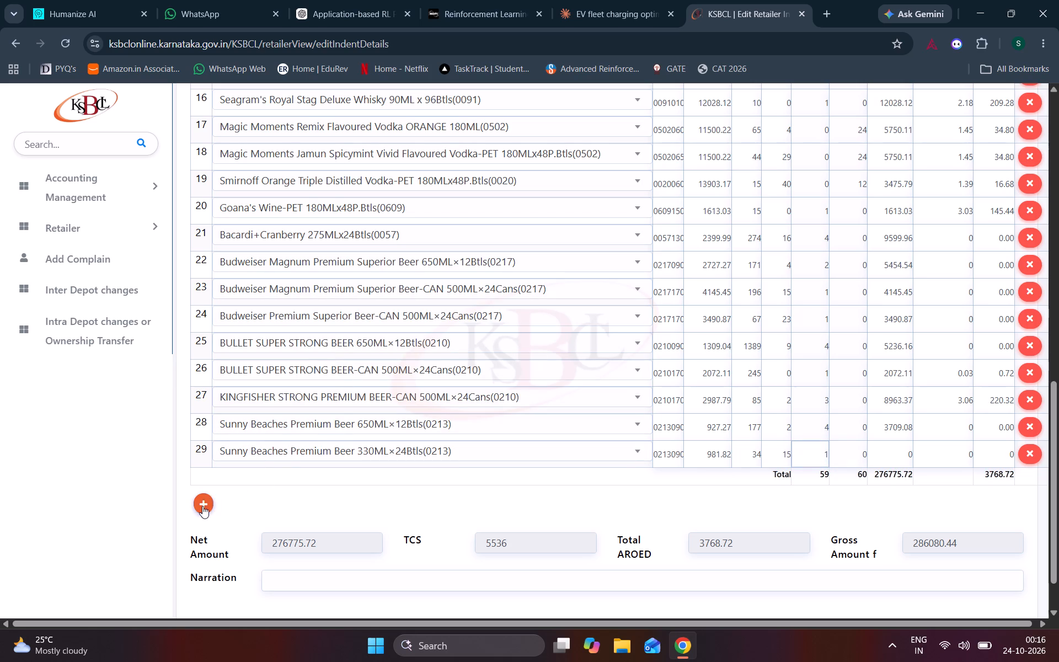
Add Sunny Beaches Premium Beer-CAN 500ML×24Cans(0213) as the thirtieth indent item with 1 CB.
left_click(202, 506)
left_click(231, 481)
type("SUNNY")
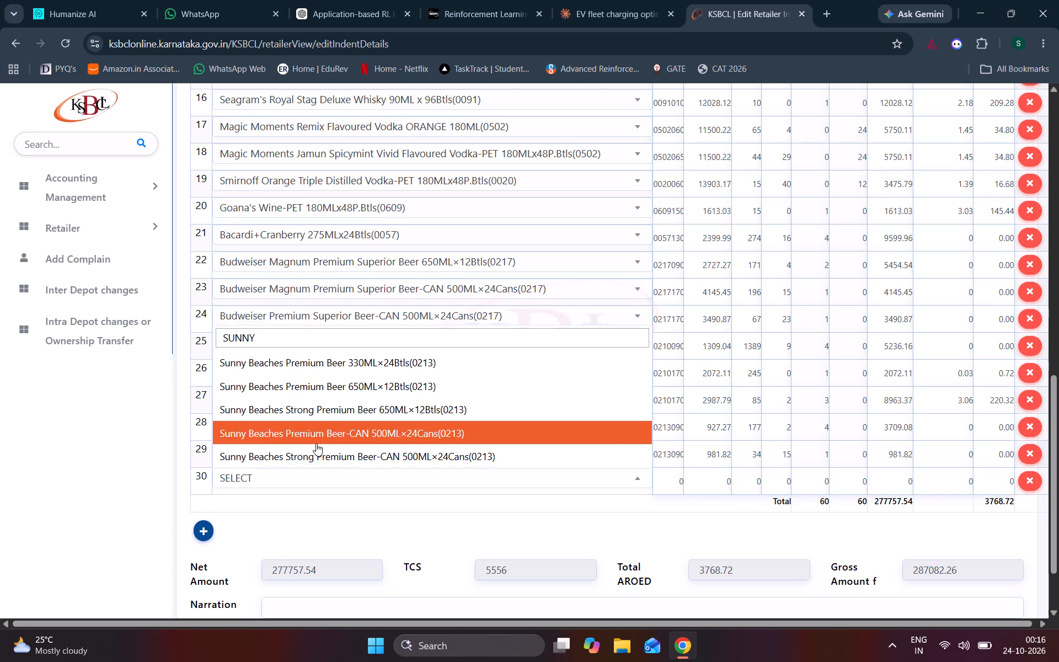
left_click(375, 437)
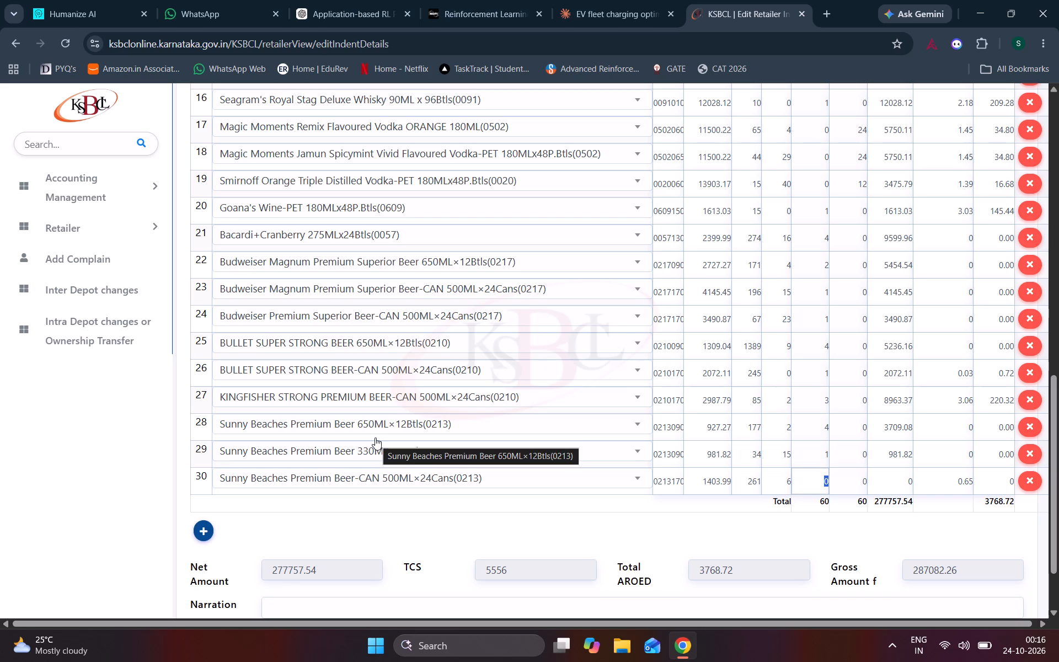
key("1")
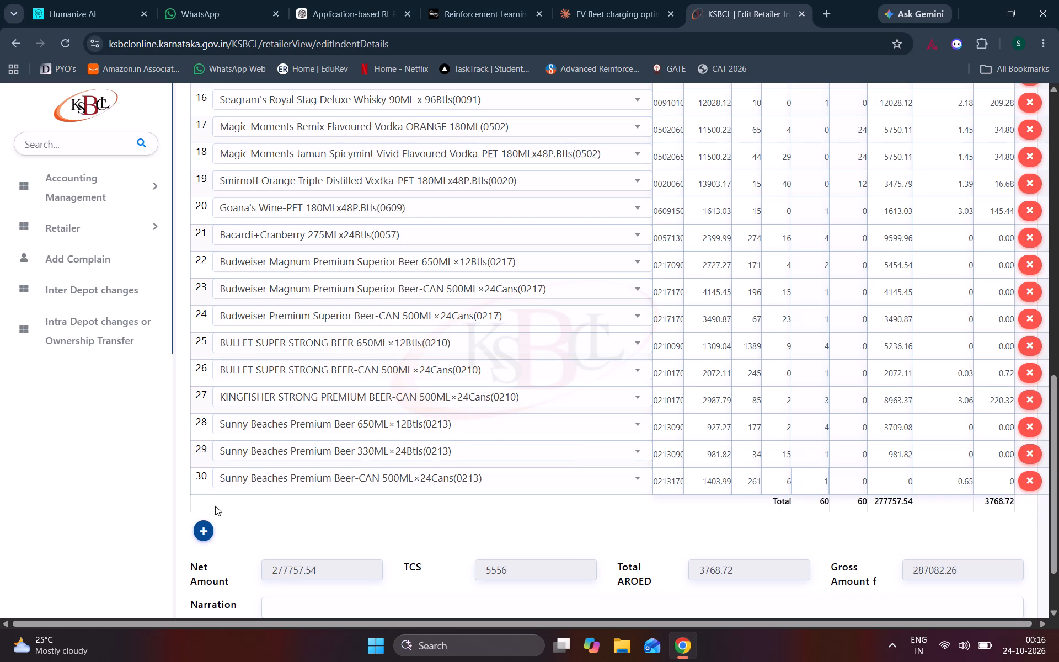
Add Sunny Beaches Strong Premium Beer 650ML×12Btls(0213) as the thirty-first indent item with 10 CBs.
left_click(211, 525)
left_click(237, 504)
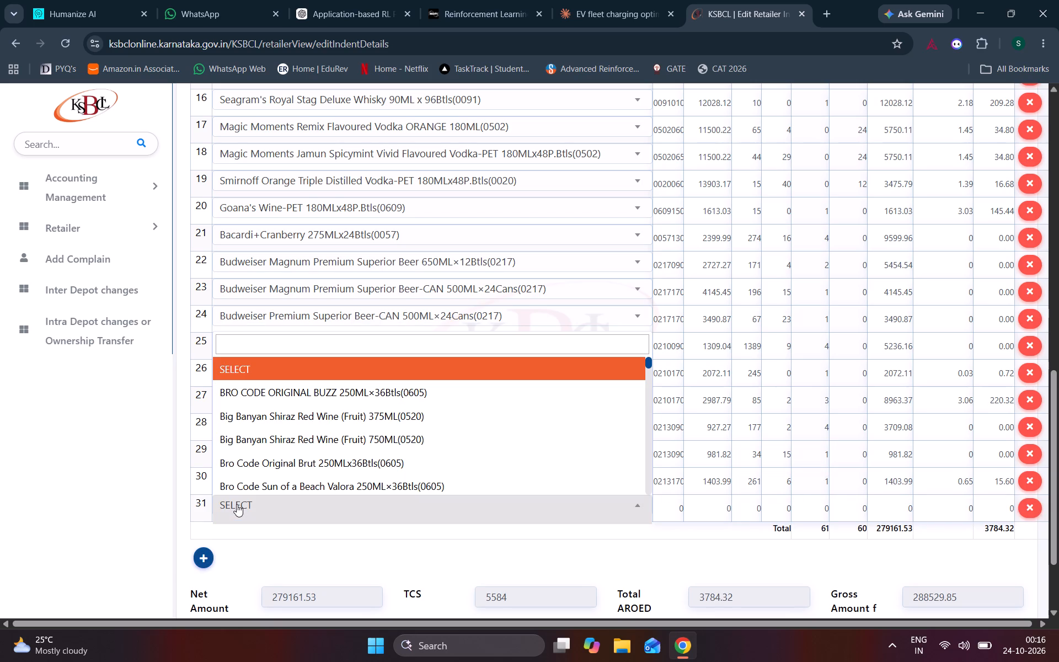
key("s")
type("UNNY")
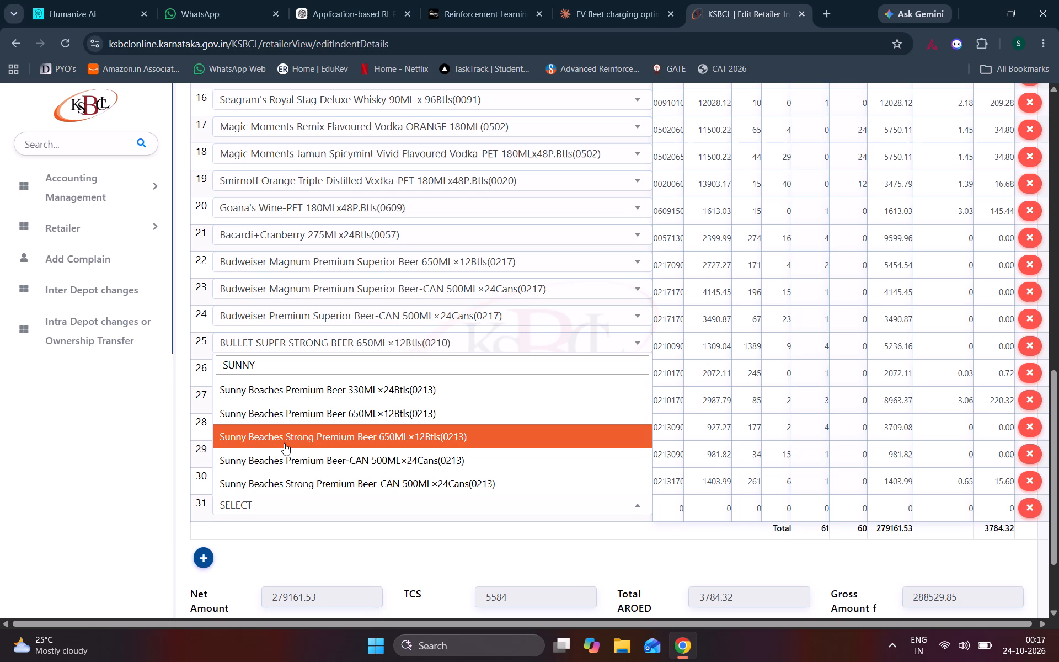
left_click(284, 443)
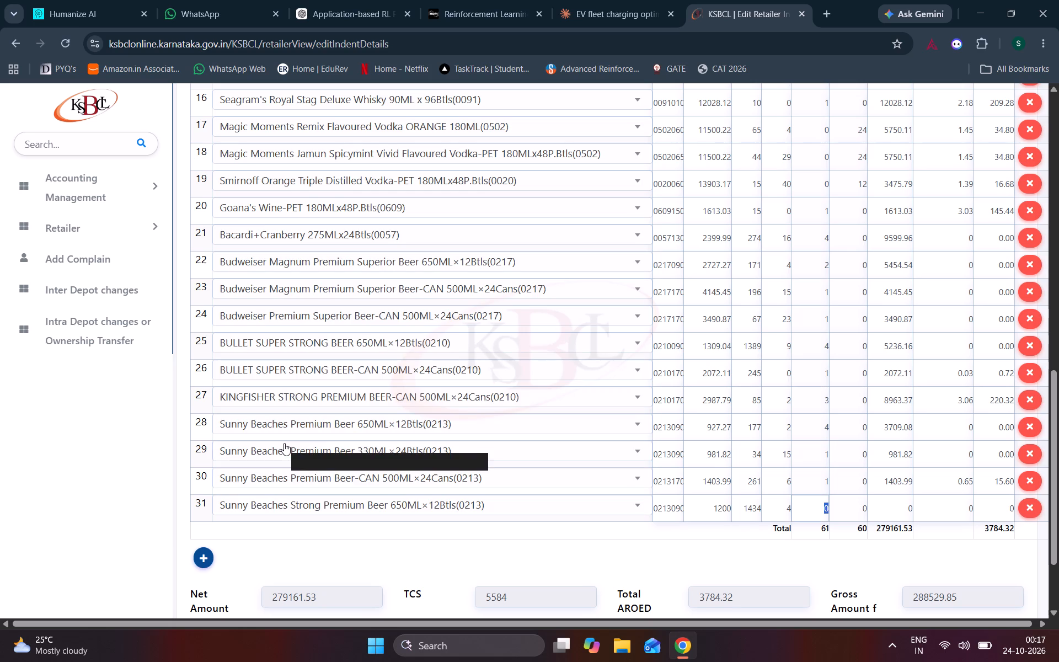
key("1")
key("0")
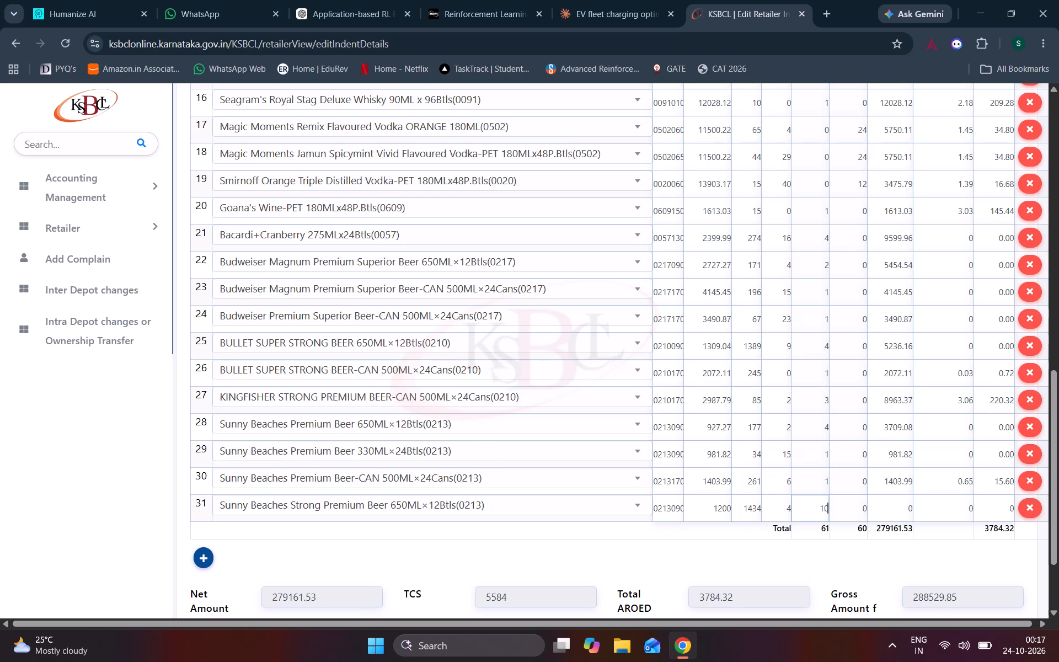
Add Power Cool Strong Beer 650ML×12Btls(0213) as the thirty-second indent item with 15 CBs.
left_click(204, 548)
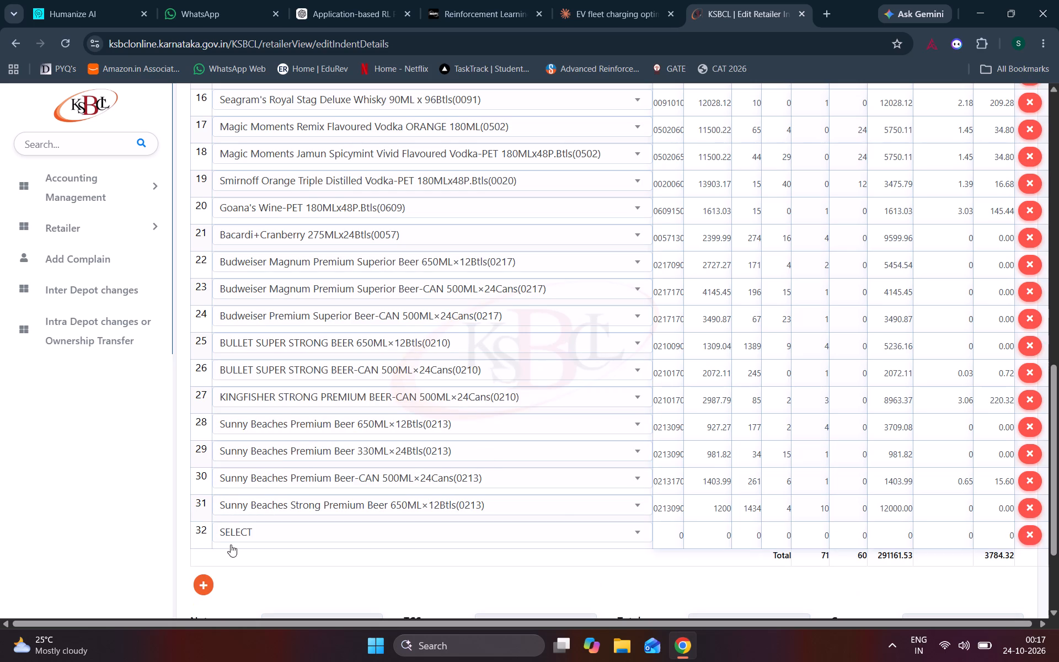
left_click(235, 532)
type("POWER")
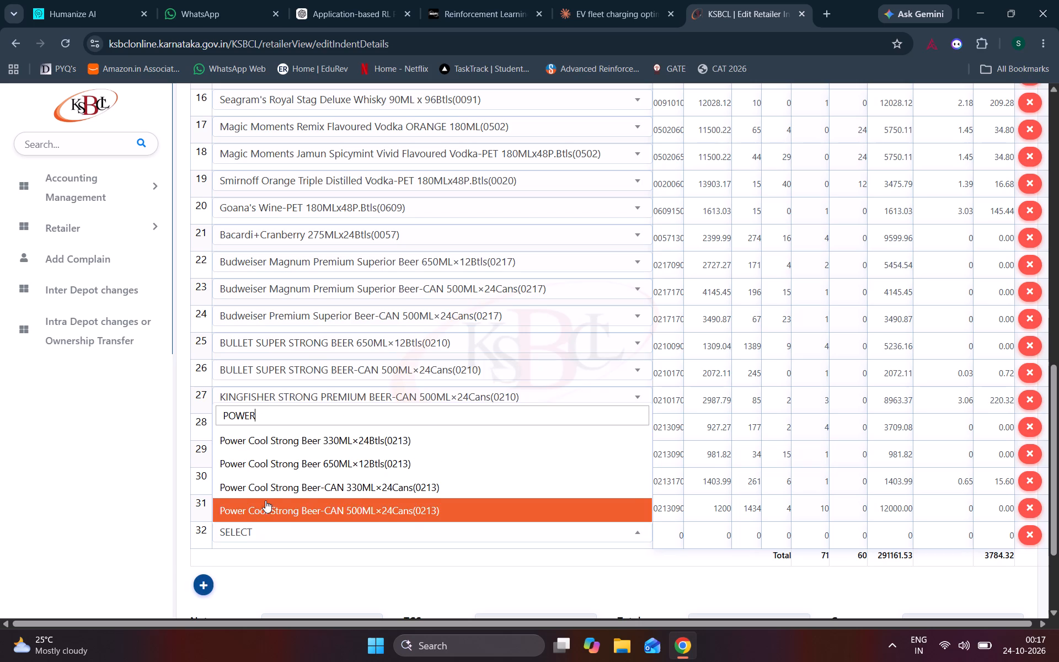
left_click(261, 466)
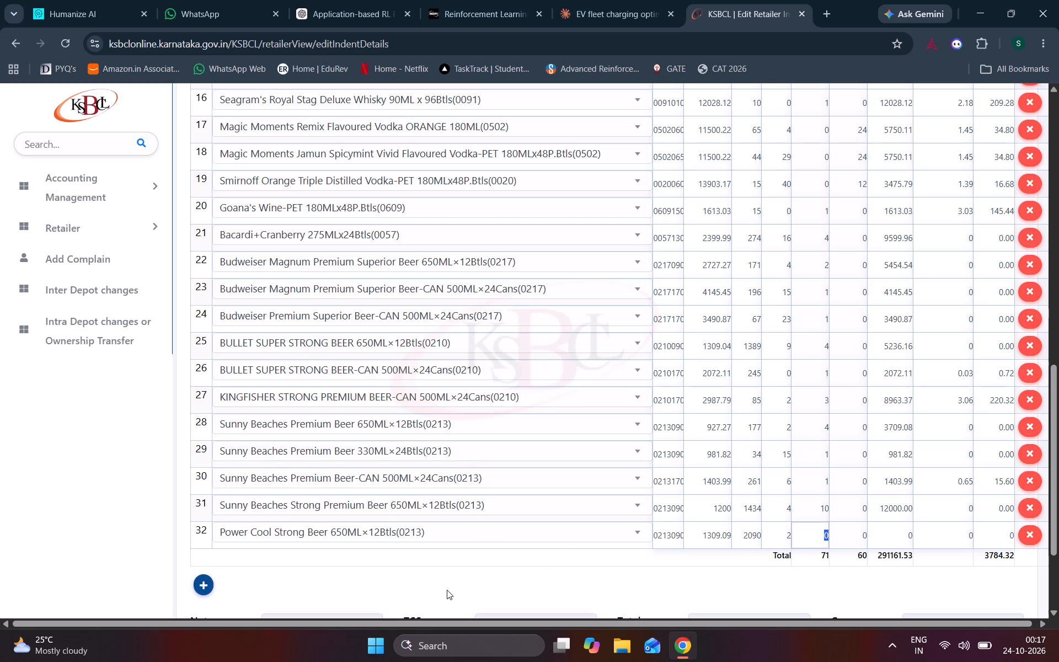
type("15")
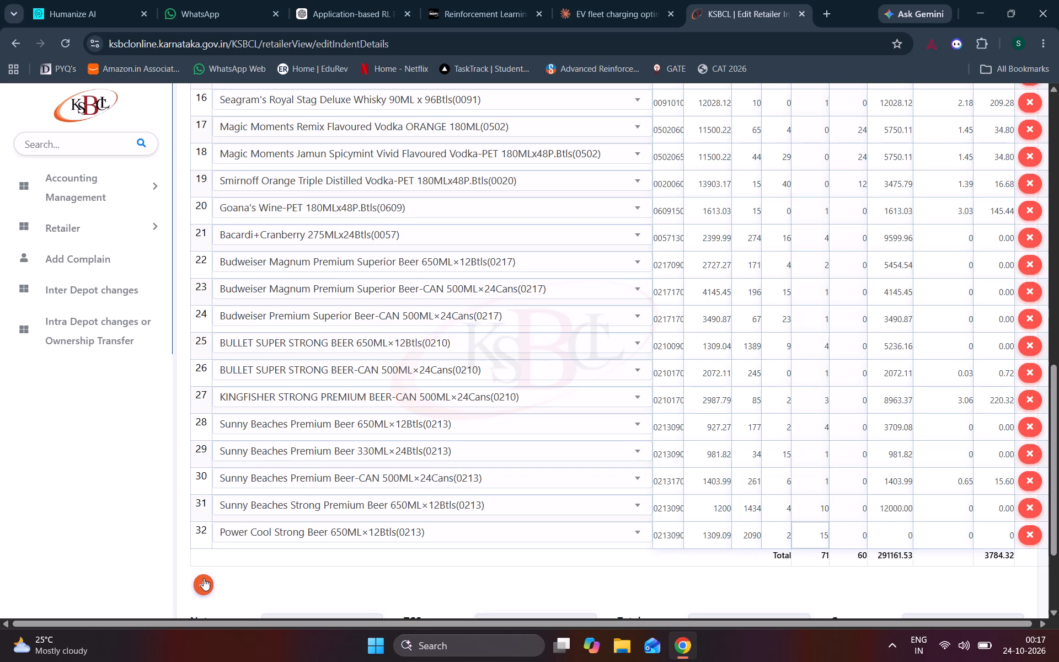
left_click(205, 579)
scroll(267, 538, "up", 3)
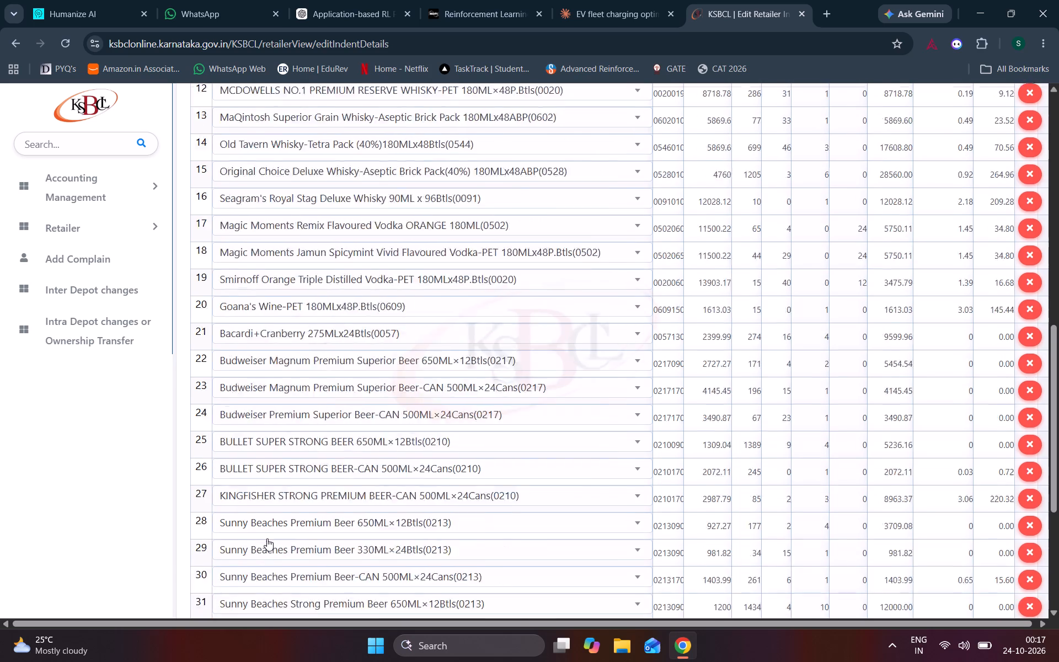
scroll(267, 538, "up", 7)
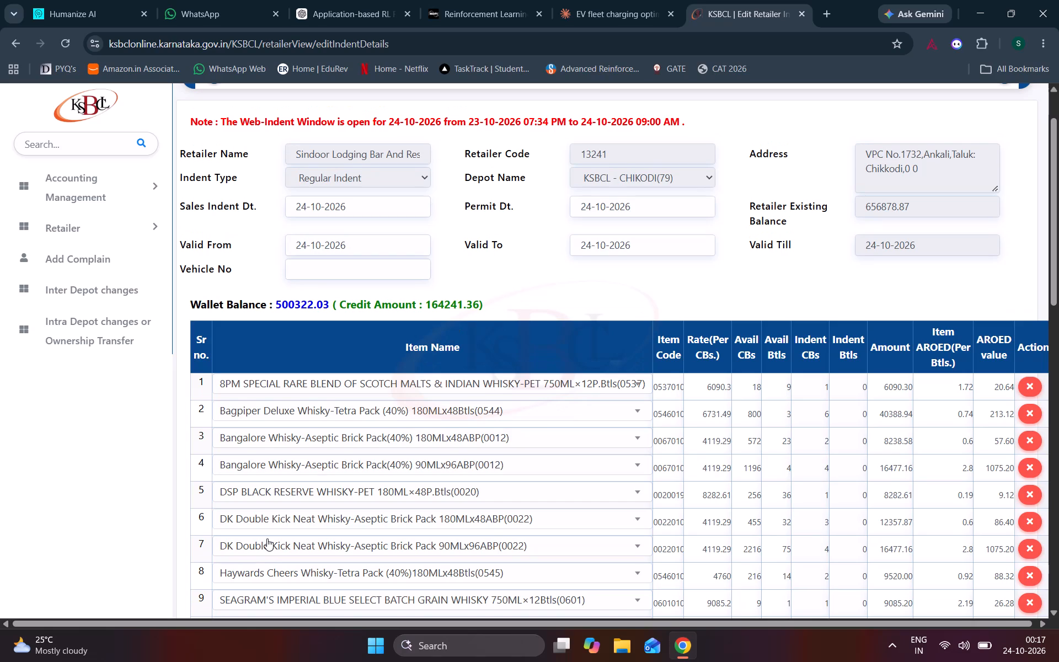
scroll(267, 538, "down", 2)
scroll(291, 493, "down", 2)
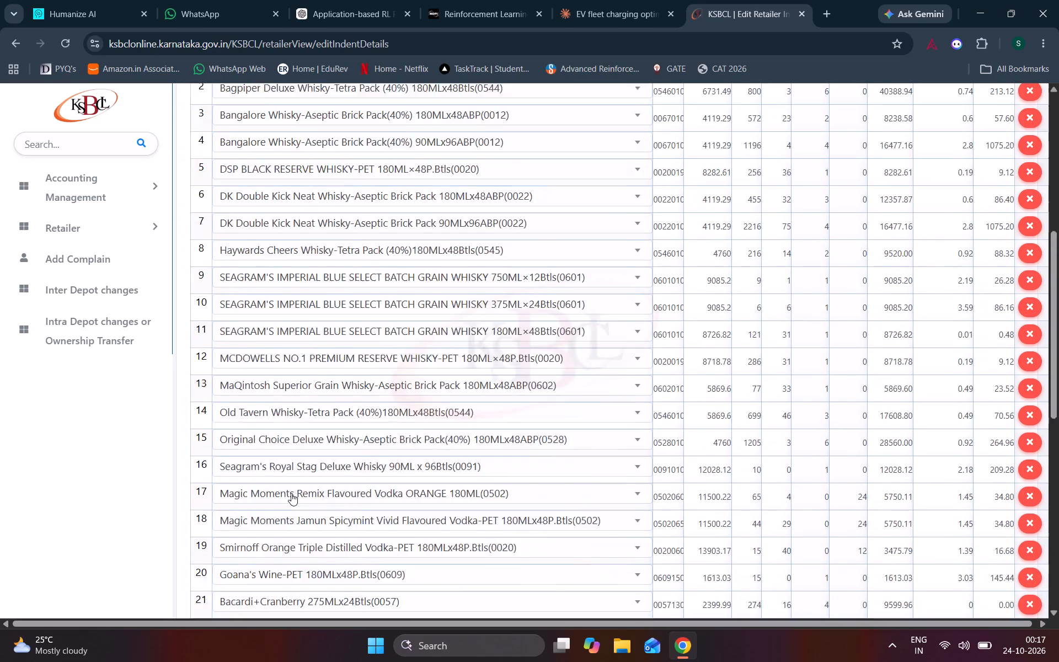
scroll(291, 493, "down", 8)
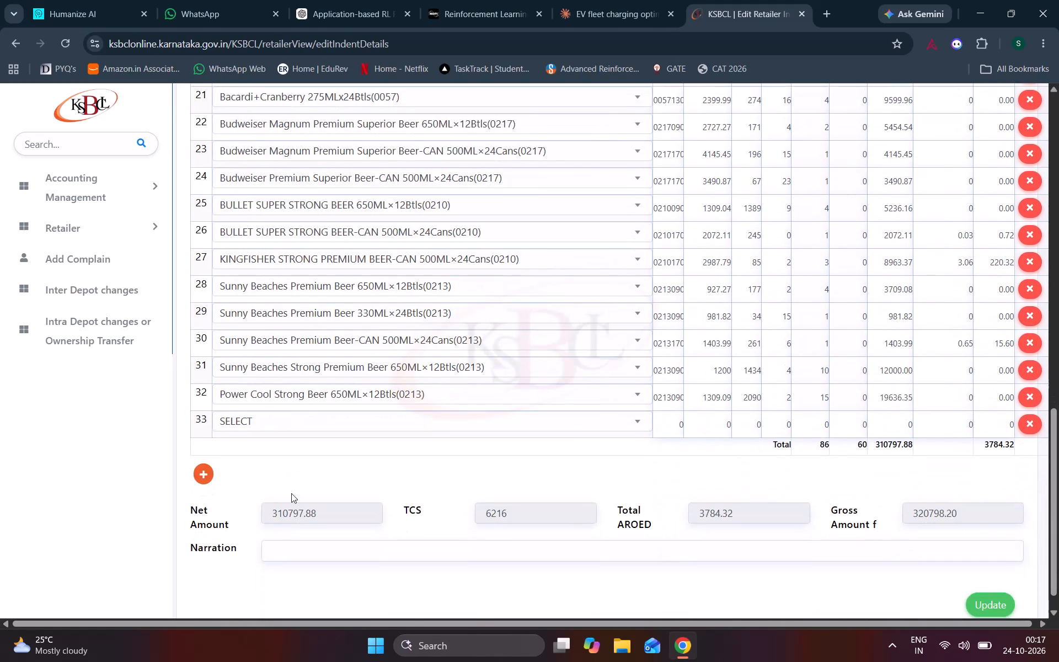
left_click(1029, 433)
Set the indent CBs of the twenty-third item, Budweiser Magnum Premium Superior Beer-CAN 500ML×24Cans(0217), to 2.
scroll(724, 436, "up", 1)
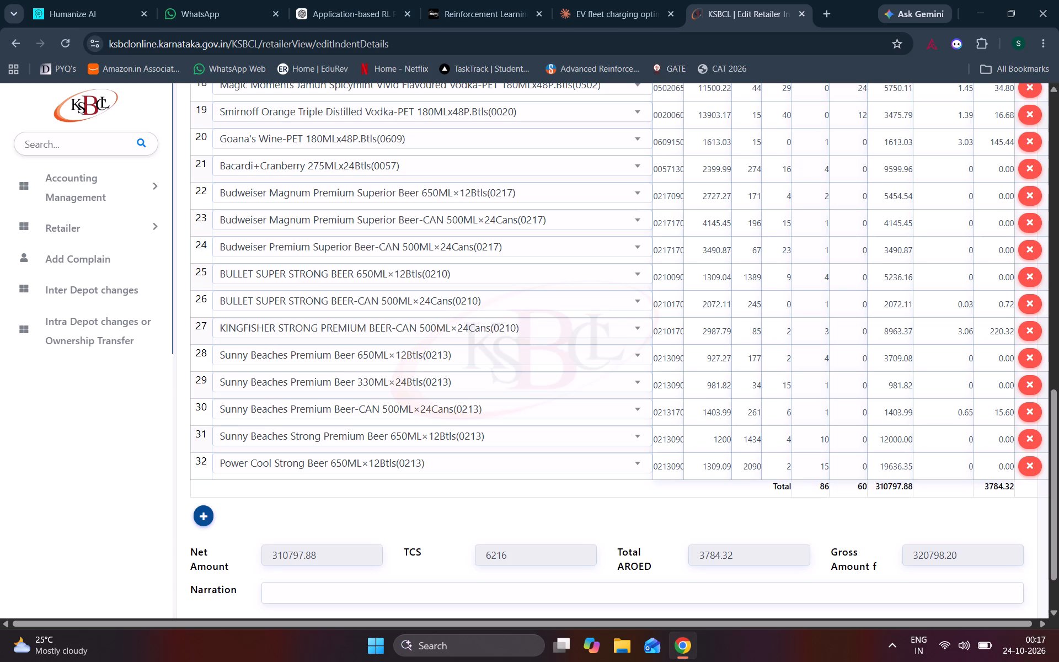
scroll(806, 296, "up", 1)
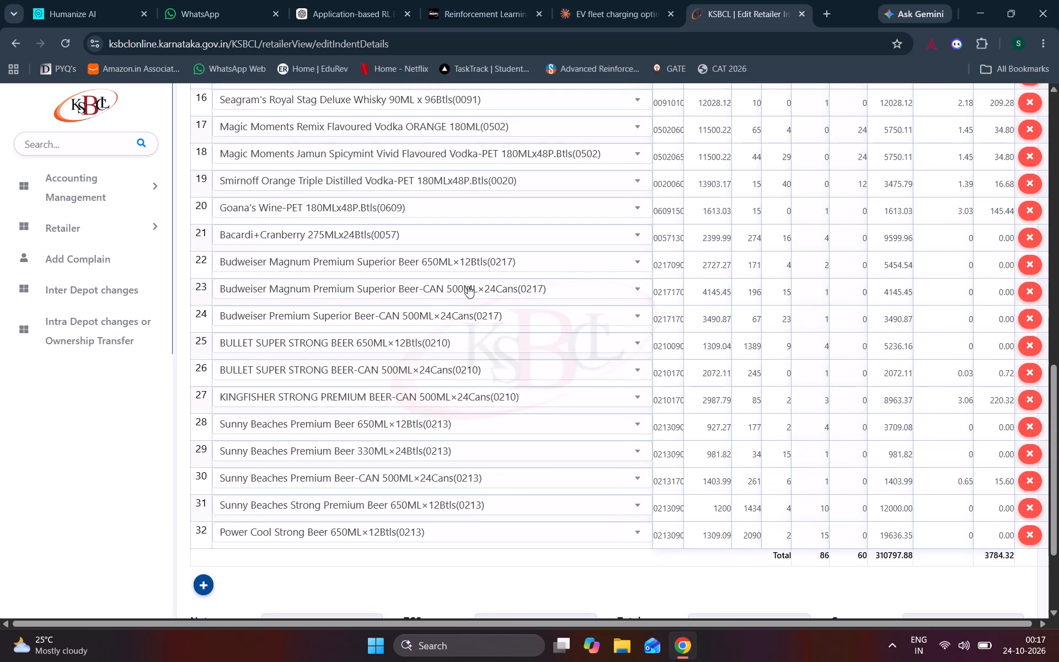
left_click_drag(812, 297, 830, 298)
key("2")
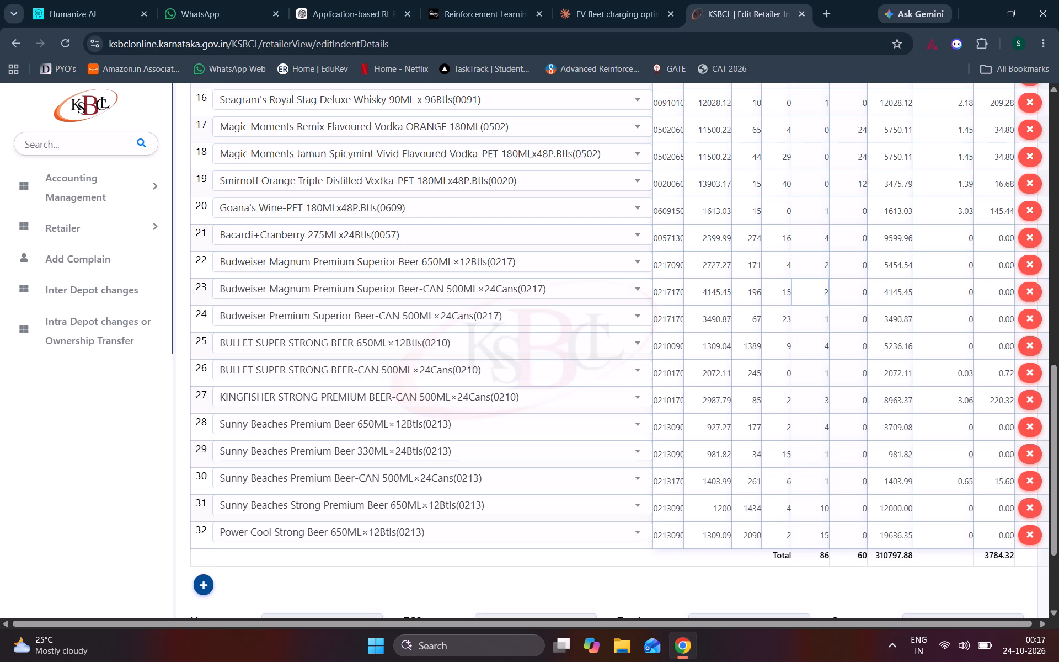
key("Return")
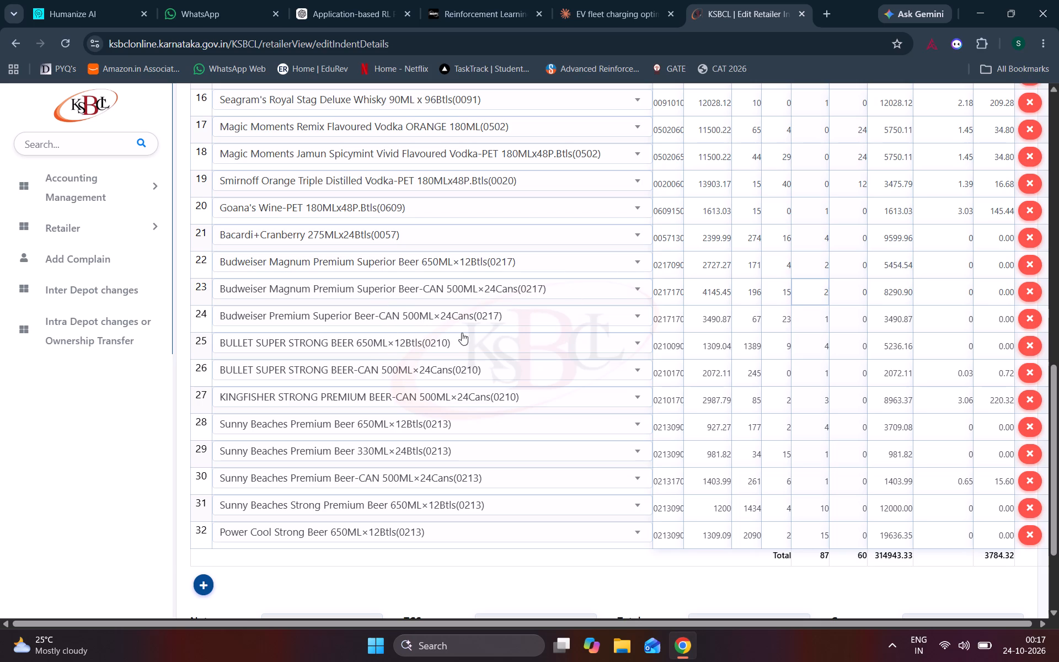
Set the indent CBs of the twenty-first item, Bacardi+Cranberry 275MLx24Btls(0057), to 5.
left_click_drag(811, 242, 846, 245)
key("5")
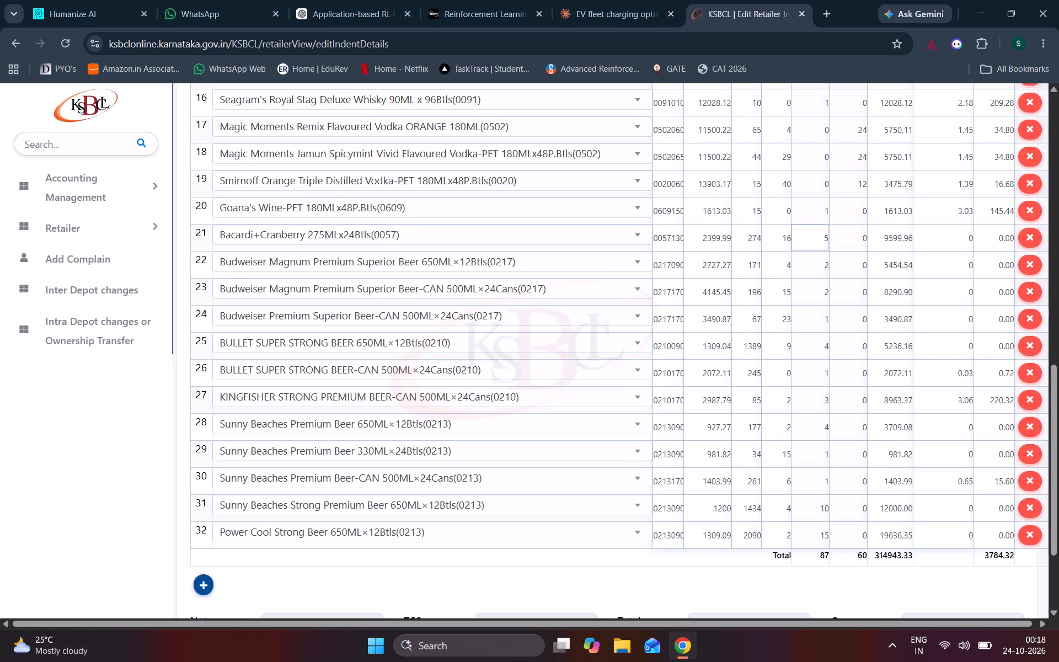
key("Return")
Add Carlsberg Elephant Strong Super Premium Beer 650ML×12Btls(0205) as the thirty-third indent item with 2 CBs.
scroll(756, 314, "up", 2)
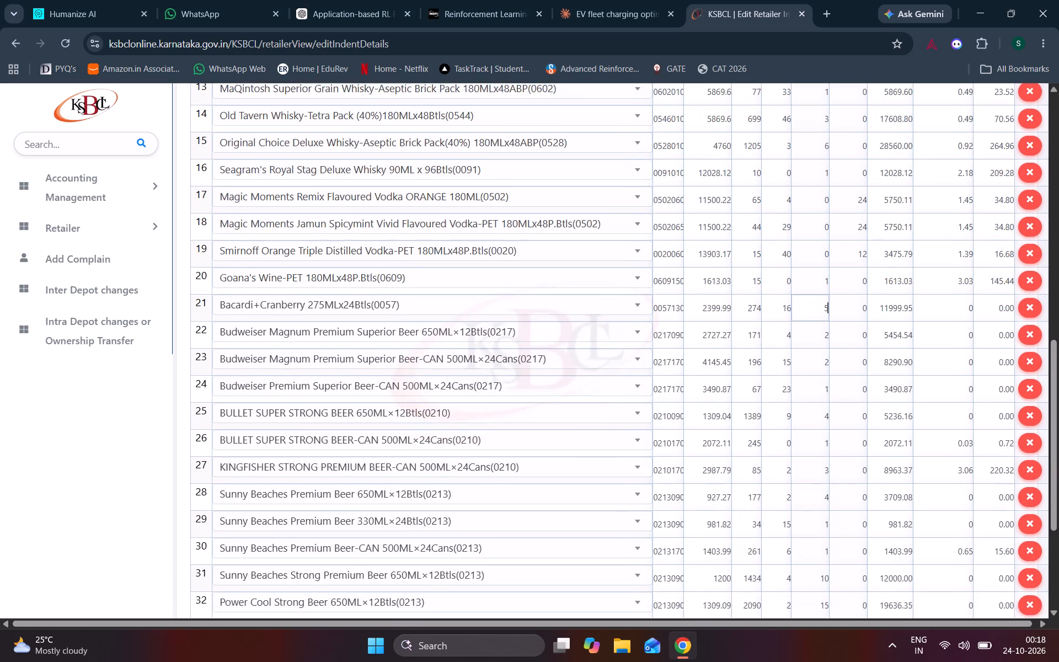
scroll(756, 314, "up", 4)
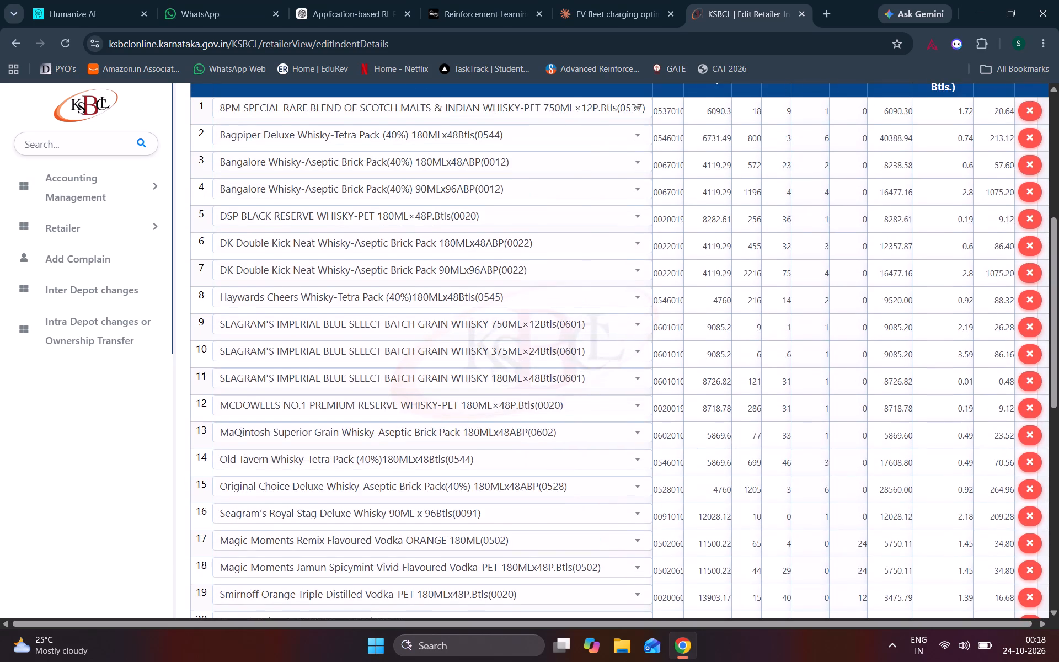
scroll(756, 314, "up", 2)
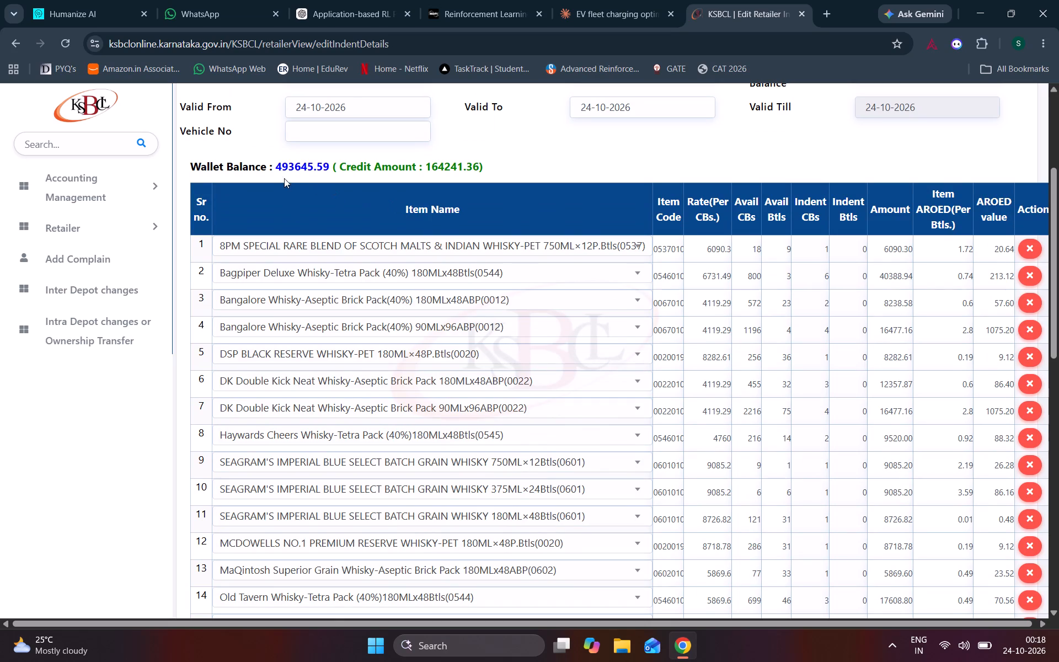
scroll(348, 247, "down", 11)
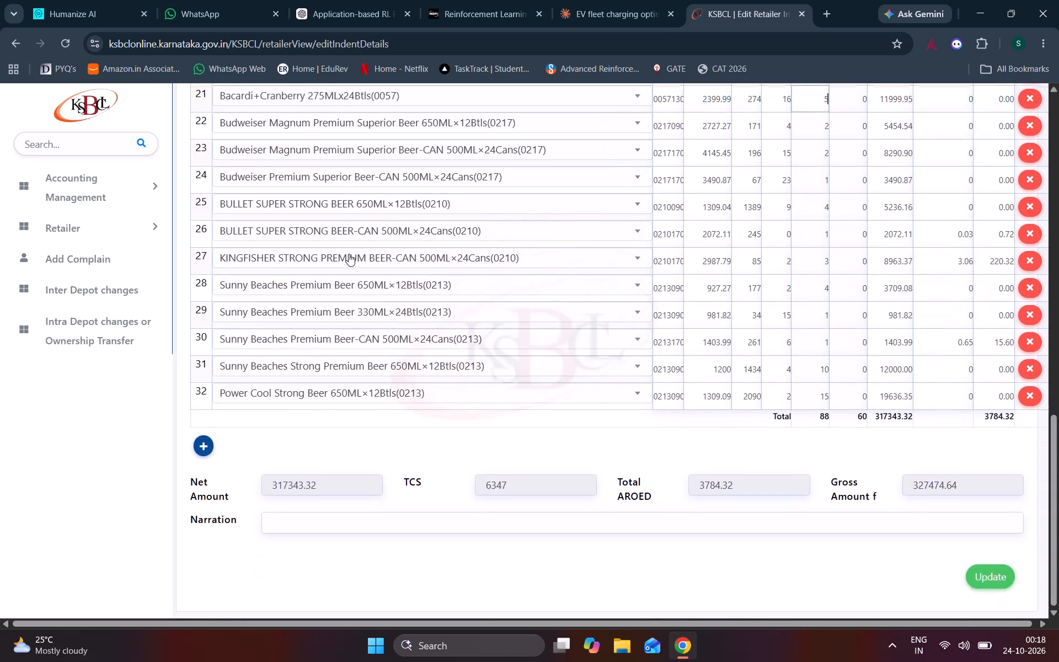
left_click(205, 440)
left_click(236, 418)
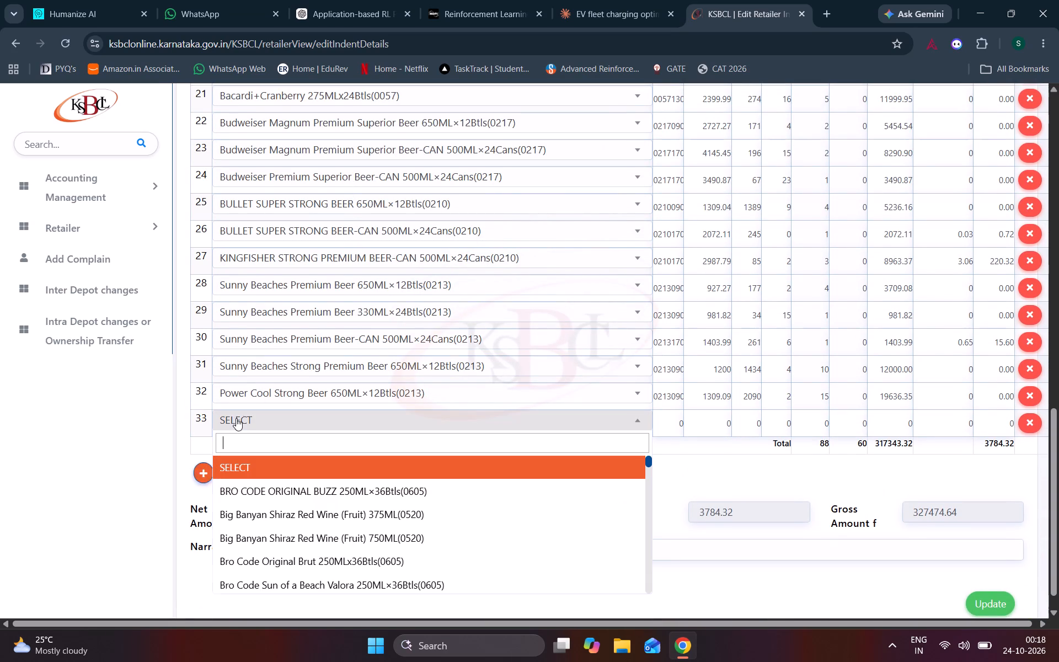
type("CAR")
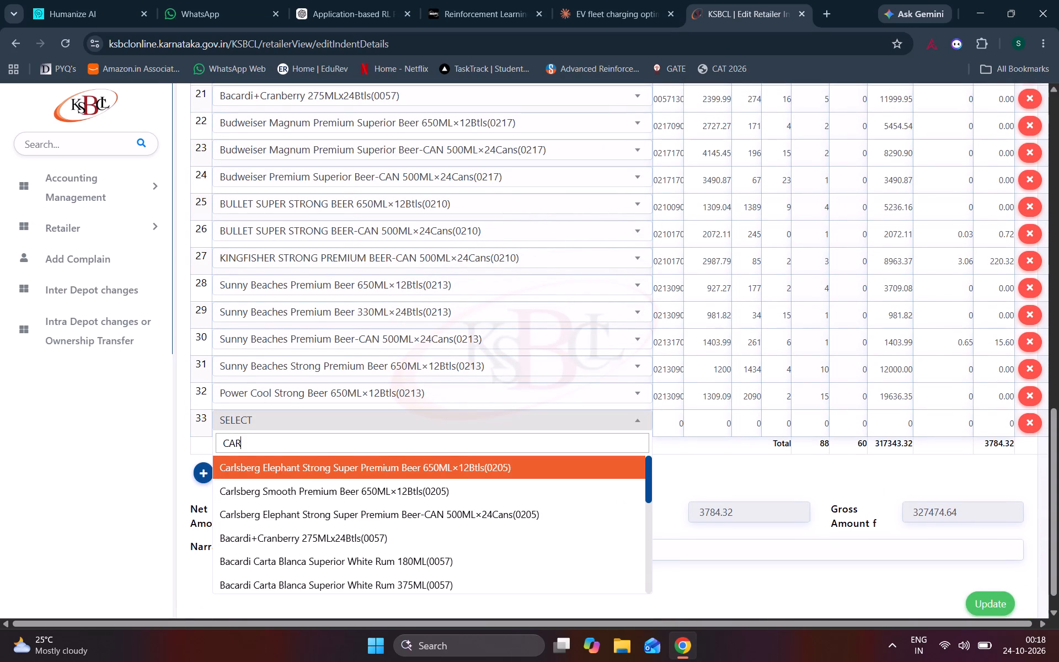
left_click(323, 463)
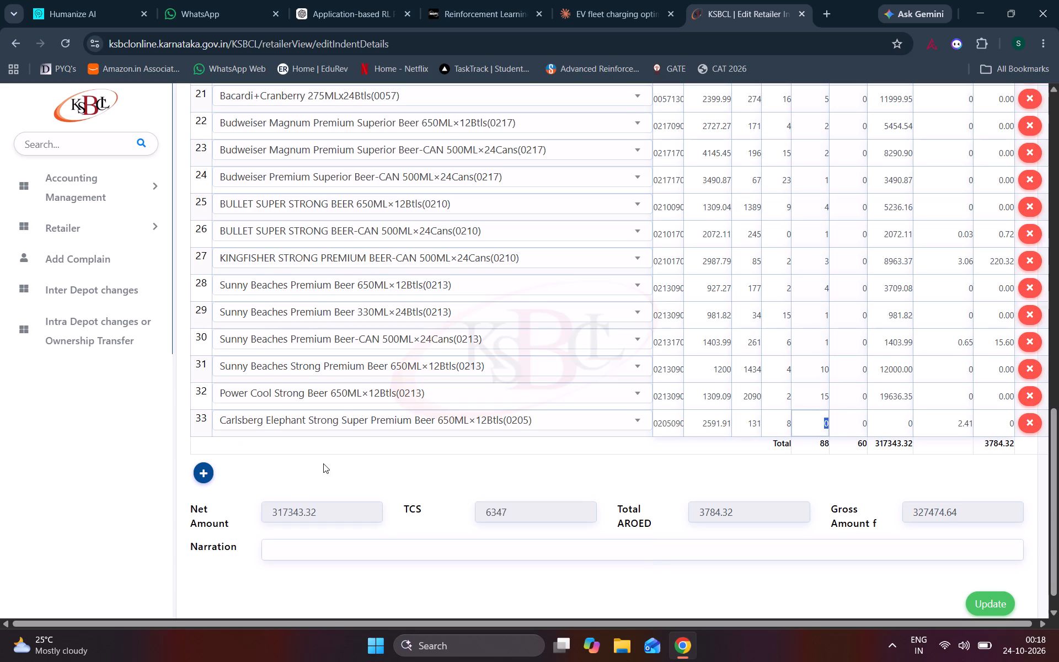
key("2")
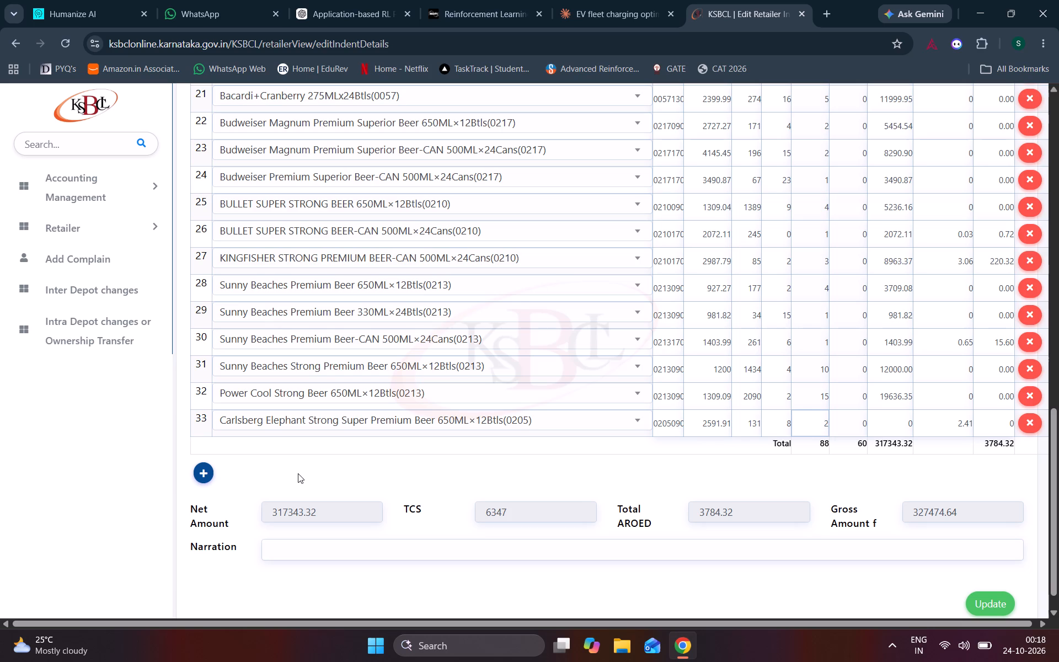
key("Return")
Set the indent CBs of the twenty-first item, Bacardi+Cranberry 275MLx24Btls(0057), to 4.
scroll(298, 473, "up", 2)
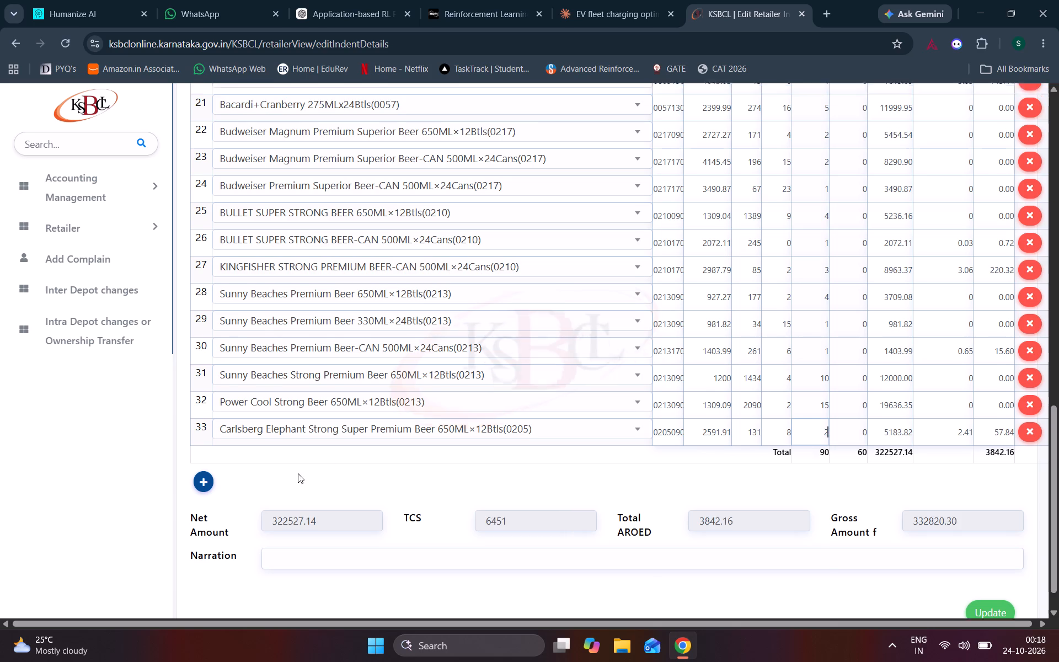
scroll(298, 473, "up", 9)
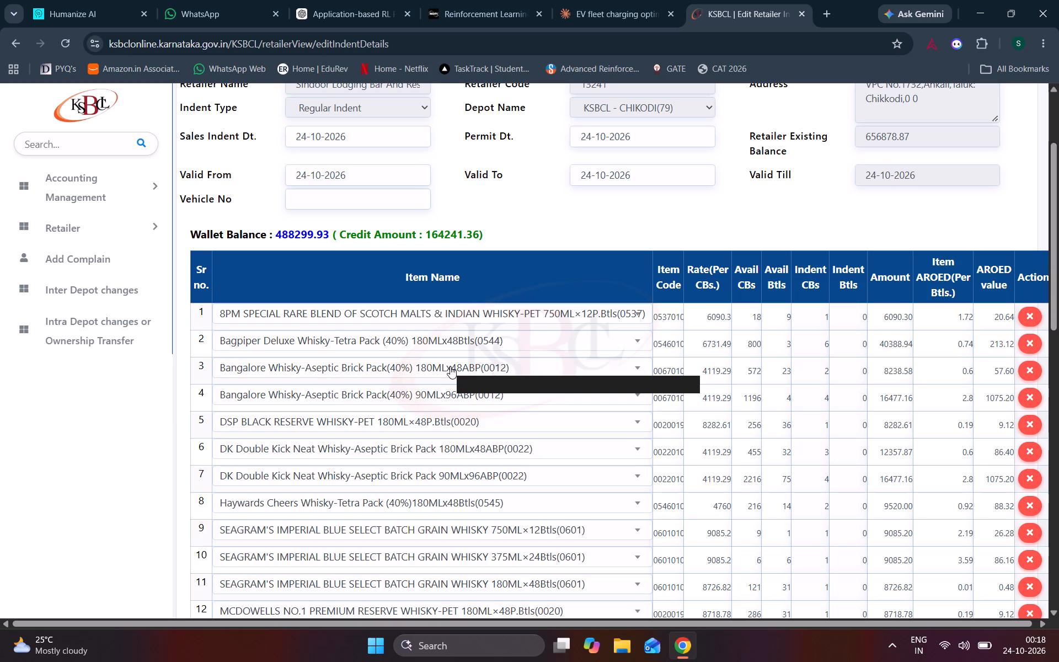
scroll(450, 366, "down", 4)
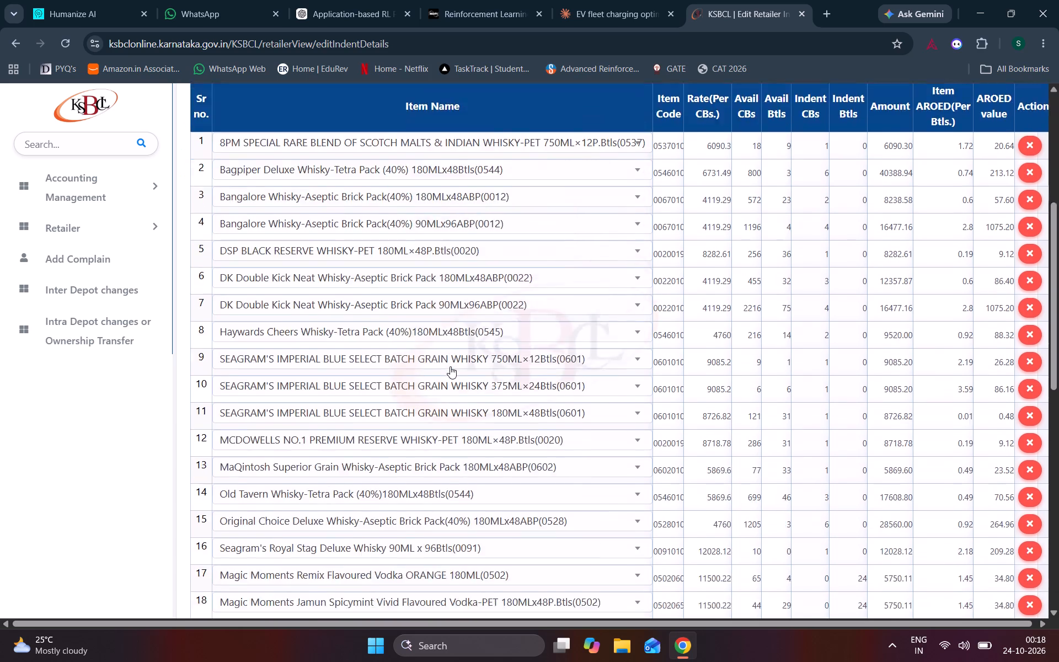
scroll(450, 366, "down", 2)
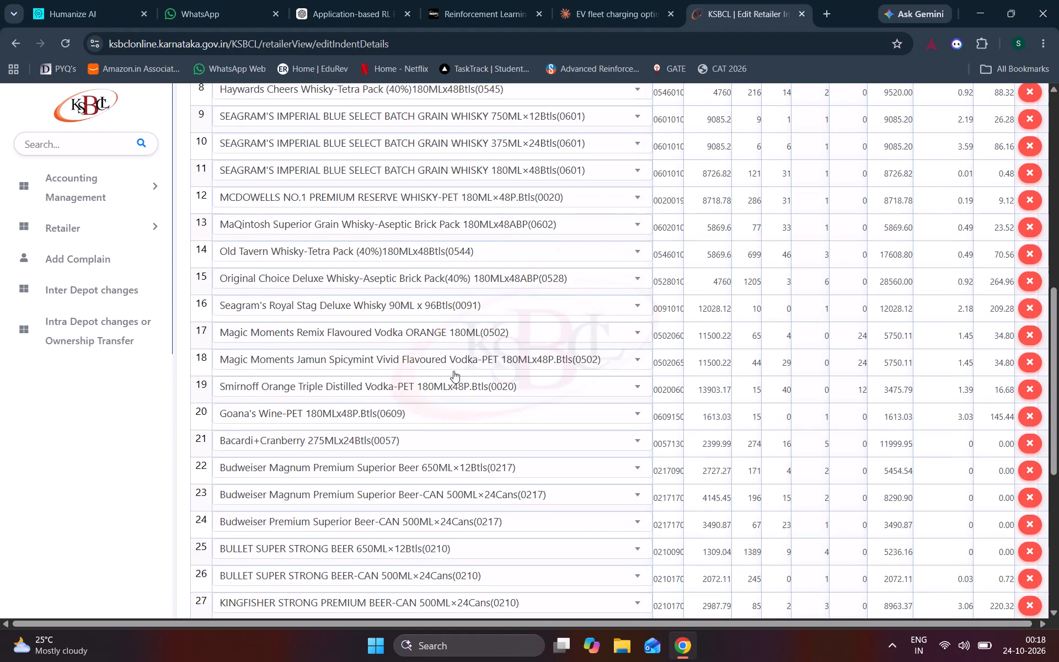
scroll(504, 402, "down", 3)
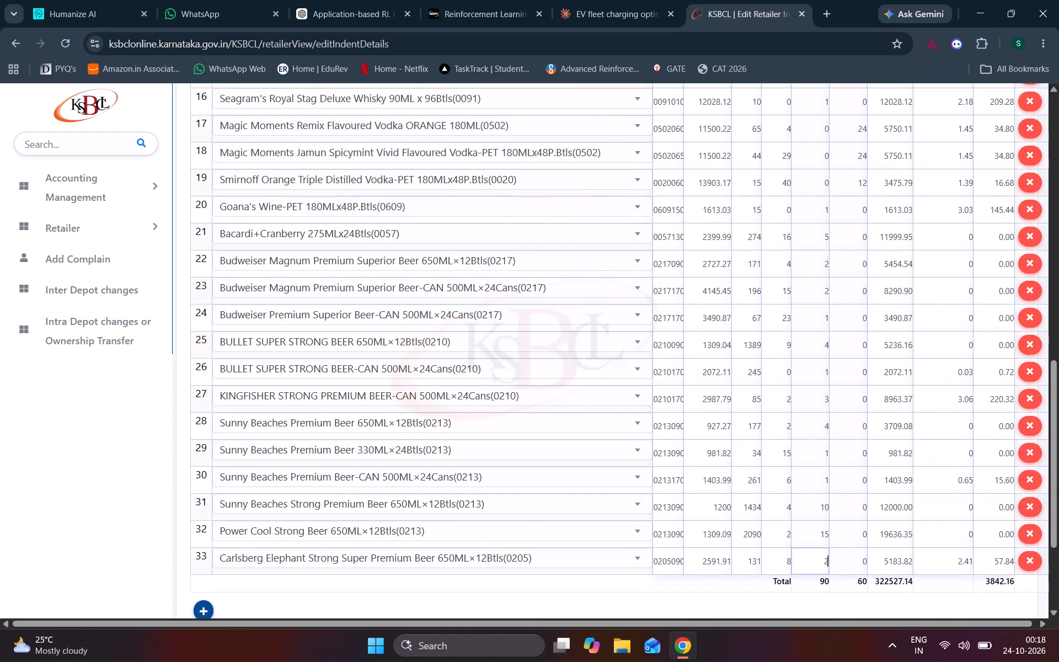
left_click_drag(804, 241, 832, 239)
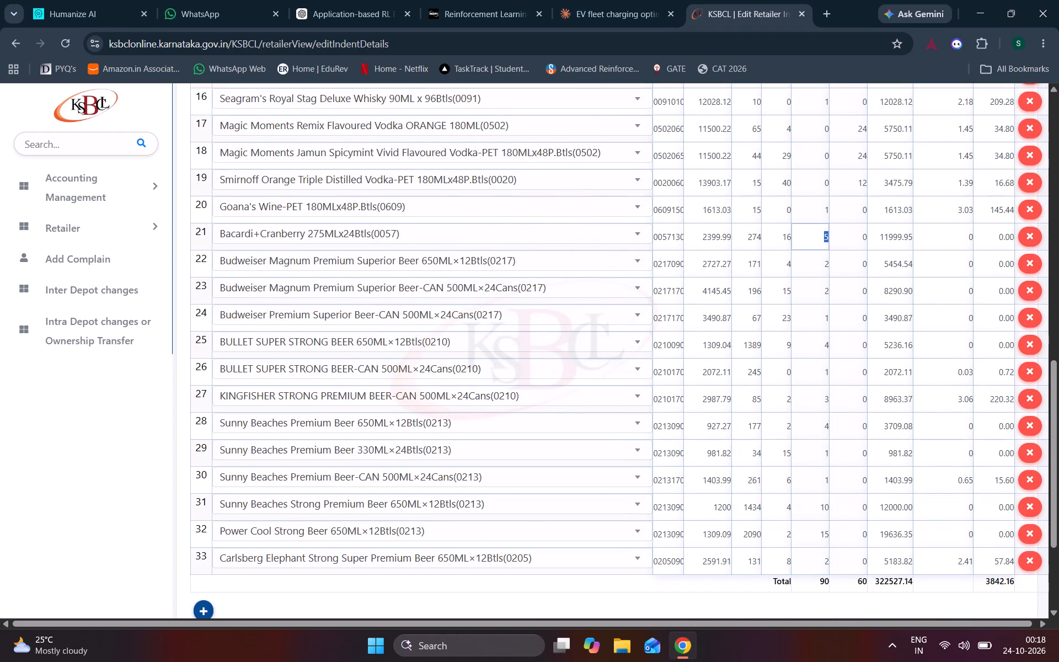
key("4")
key("Return")
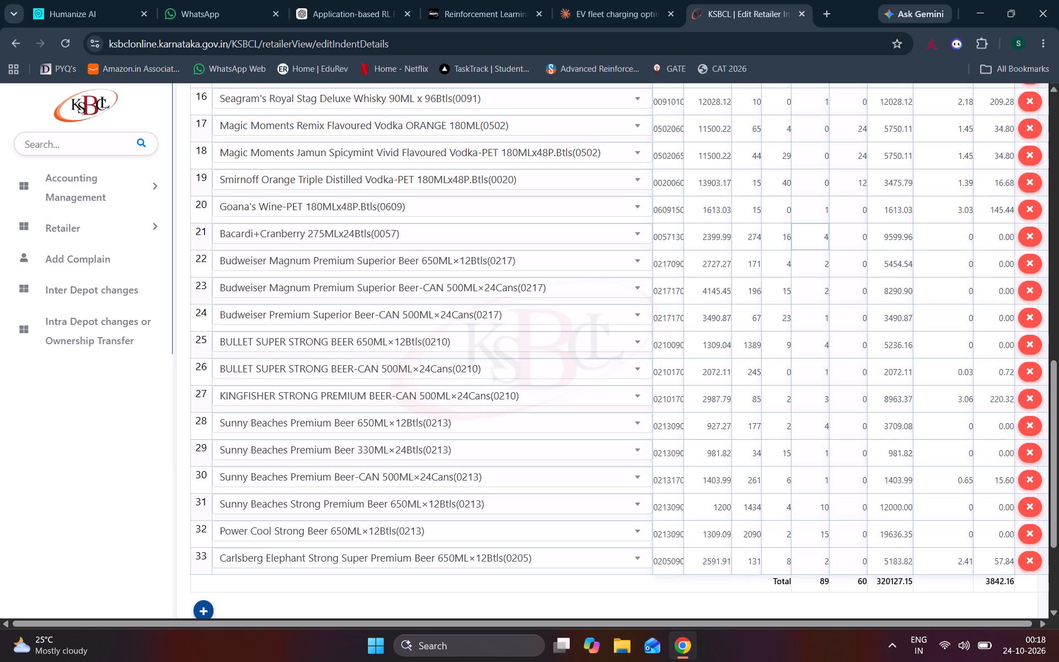
Set the indent CBs of the thirty-third item, Carlsberg Elephant Strong Super Premium Beer 650ML×12Btls(0205), to 1.
left_click_drag(809, 558, 874, 563)
key("1")
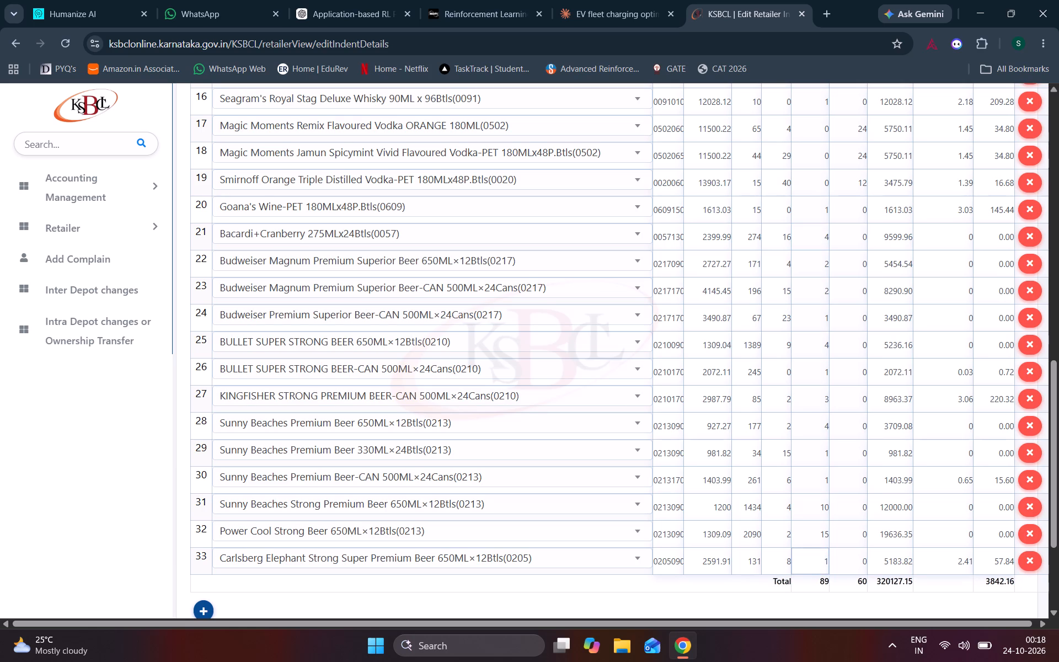
key("Return")
scroll(760, 517, "up", 10)
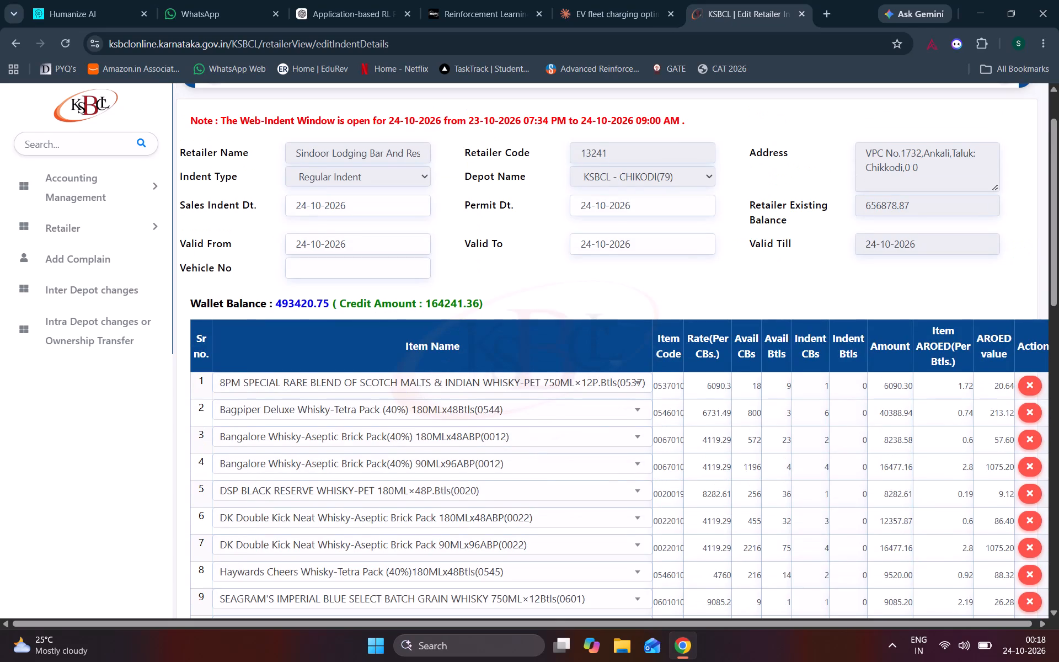
Add KINGFISHER PREMIUM LAGER BEER-CAN 500ML×24Cans(0210) as the thirty-fourth indent item with 1 CB.
scroll(343, 416, "down", 13)
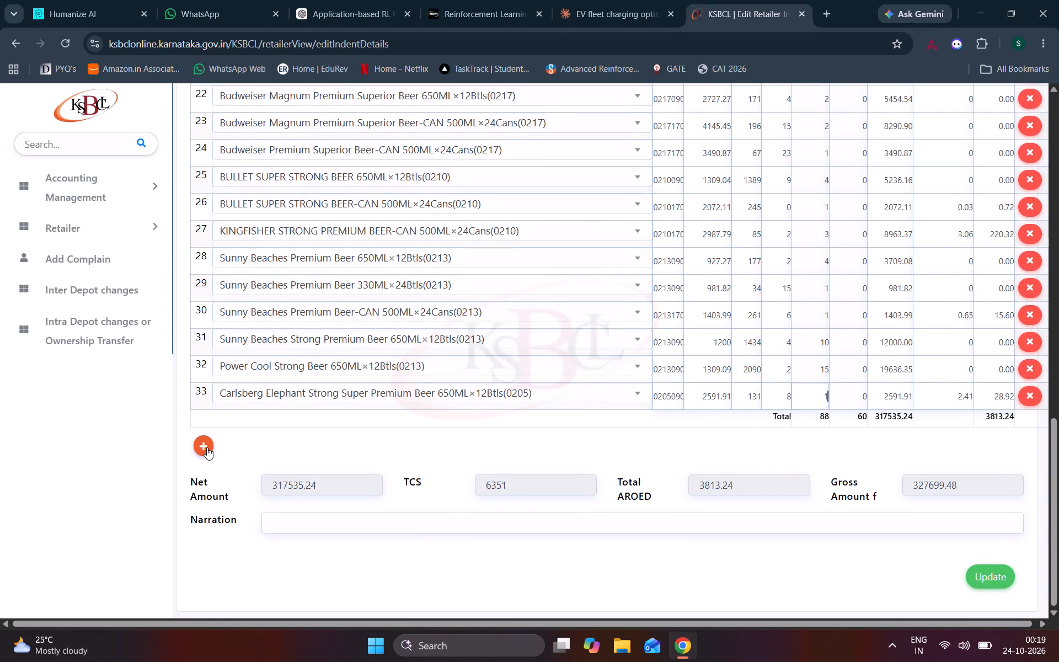
left_click(207, 447)
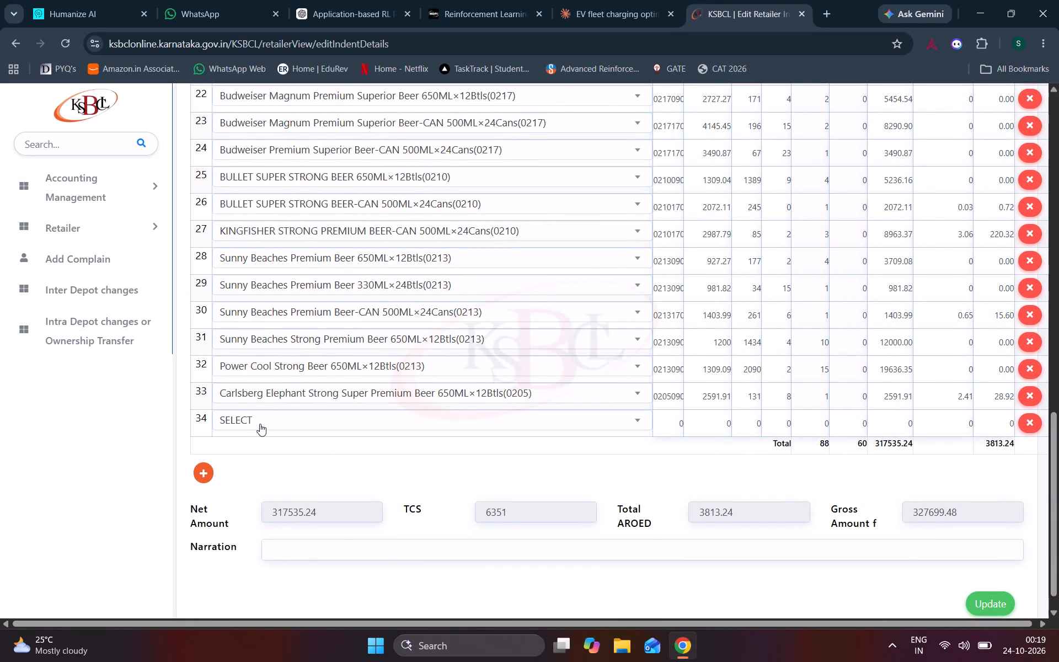
left_click(261, 424)
type("KING")
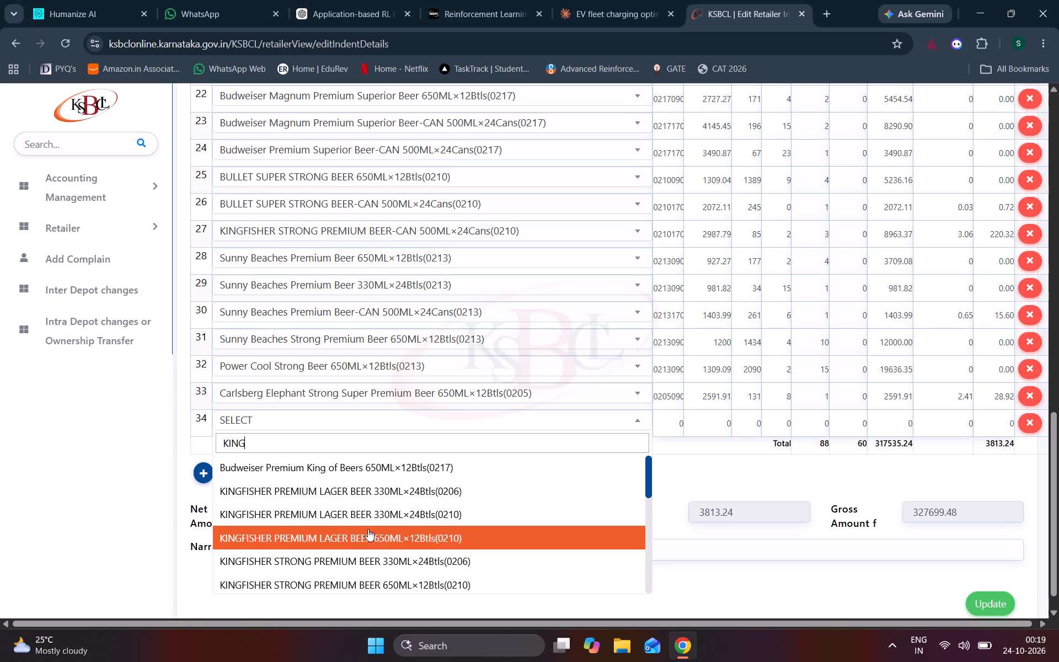
scroll(369, 498, "down", 1)
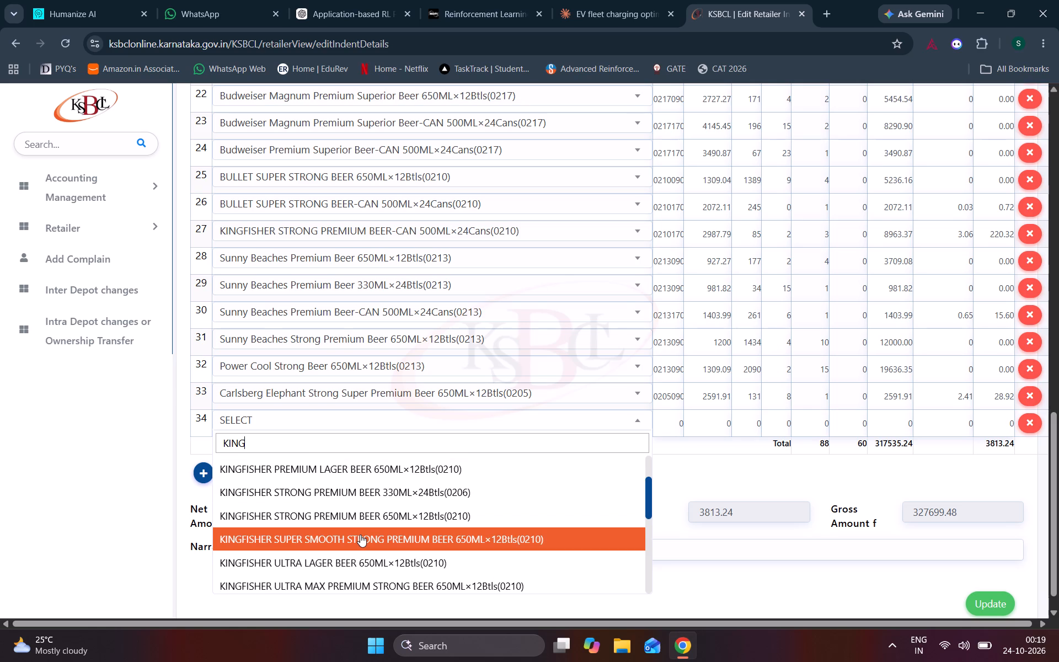
scroll(367, 543, "down", 1)
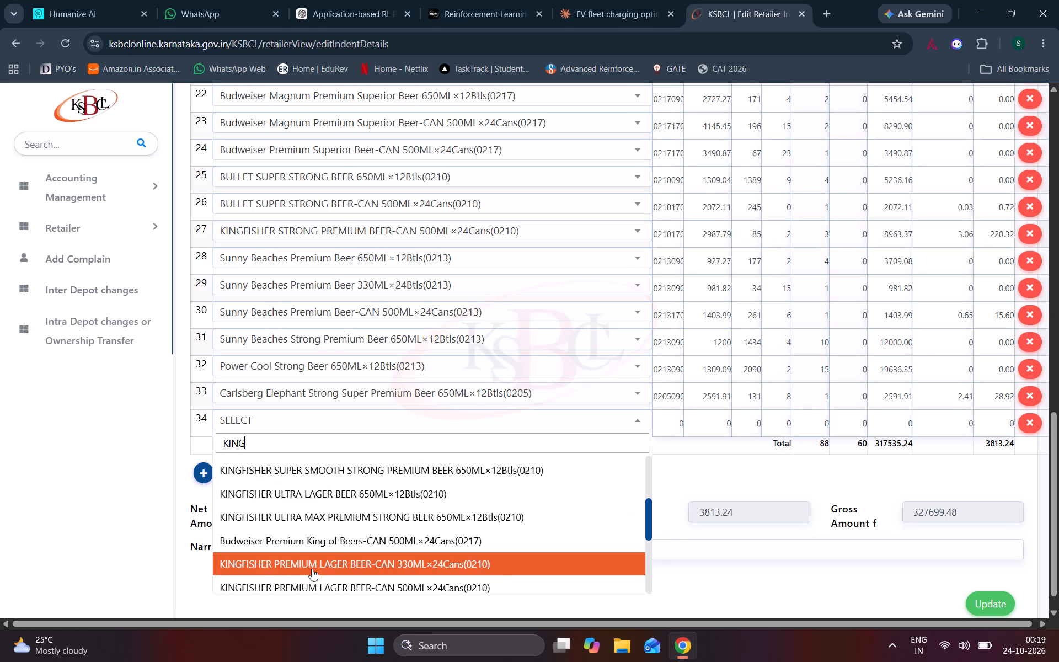
left_click(352, 583)
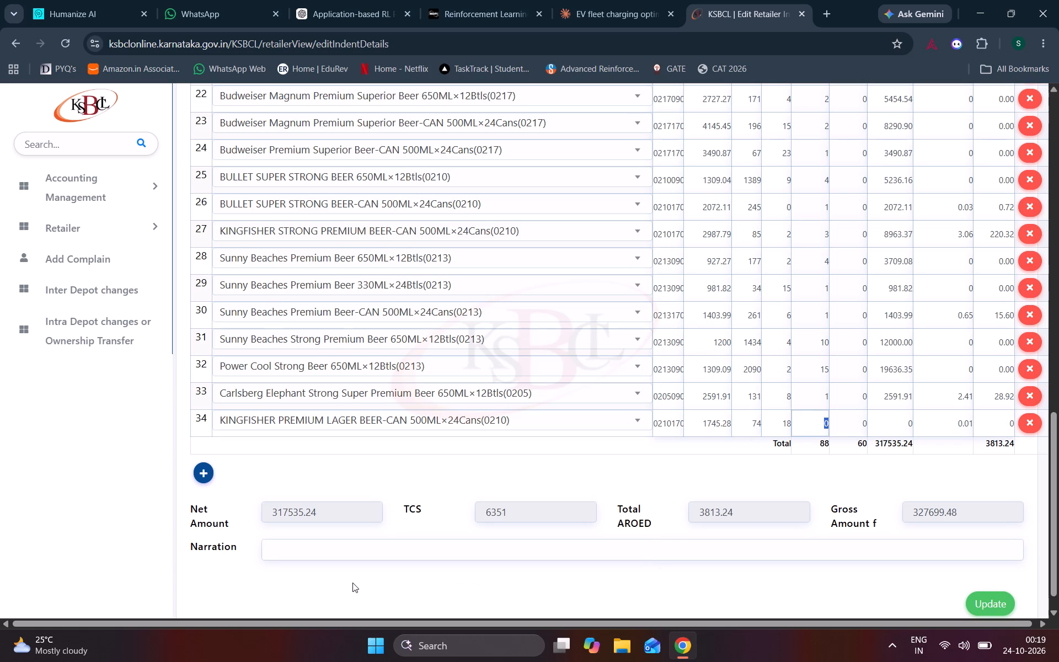
key("1")
Add KINGFISHER PREMIUM LAGER BEER 650ML×12Btls(0210) as the thirty-fifth indent item with 2 CBs and check the wallet balance.
left_click(204, 475)
left_click(242, 446)
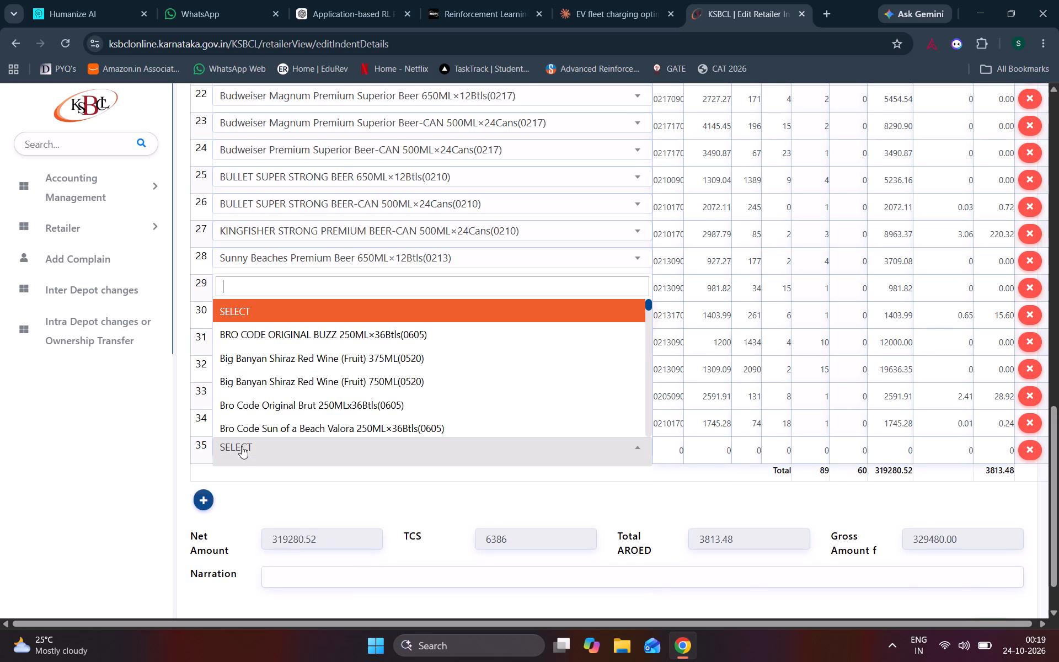
type("KING")
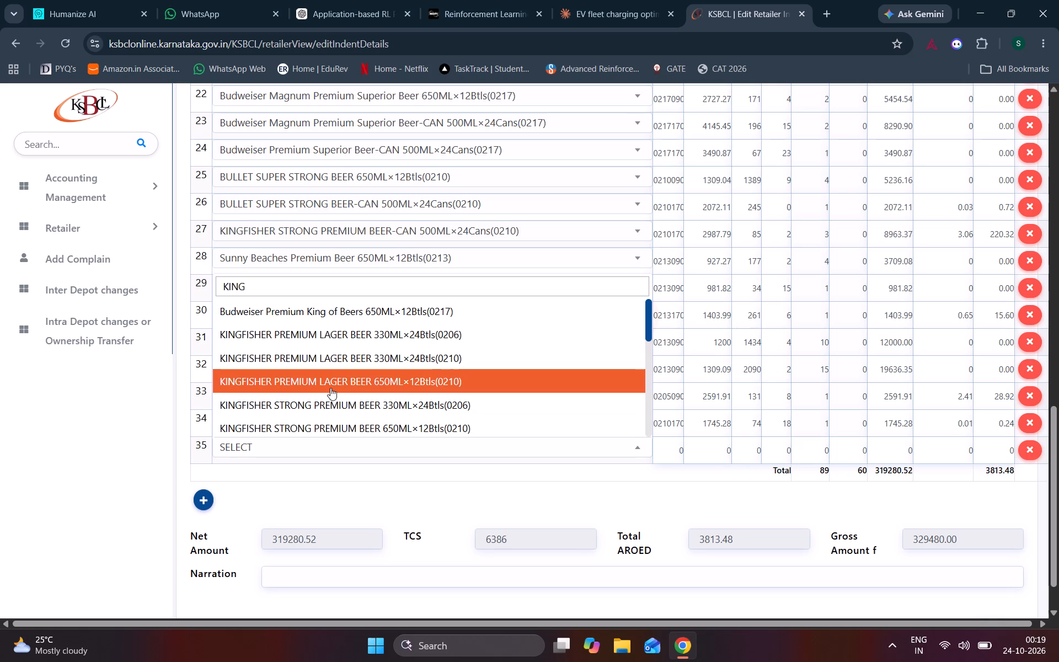
left_click(339, 384)
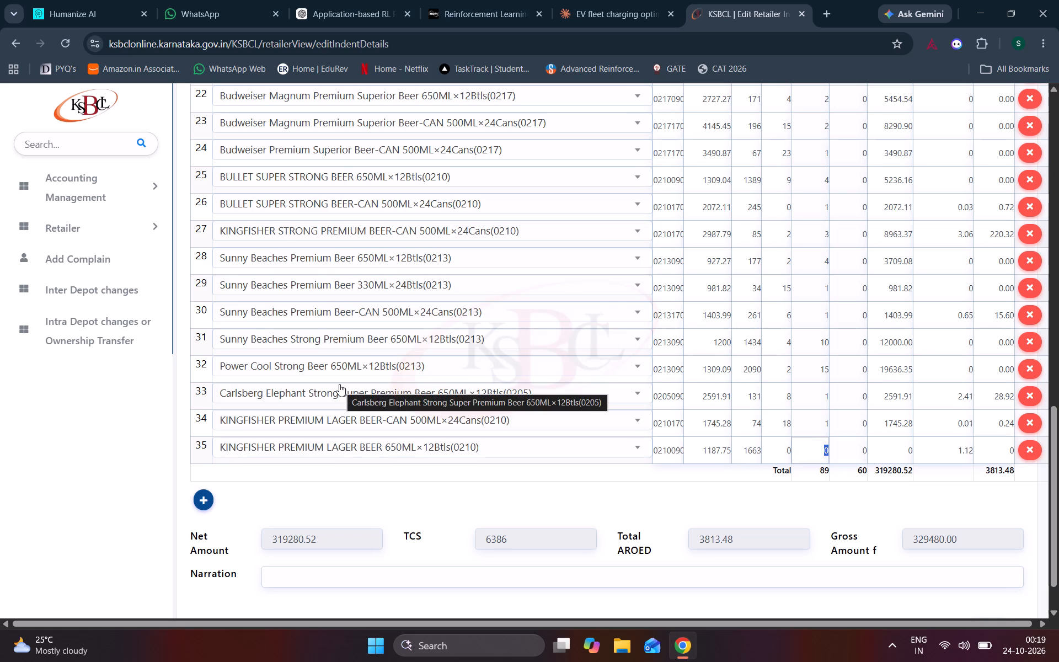
key("2")
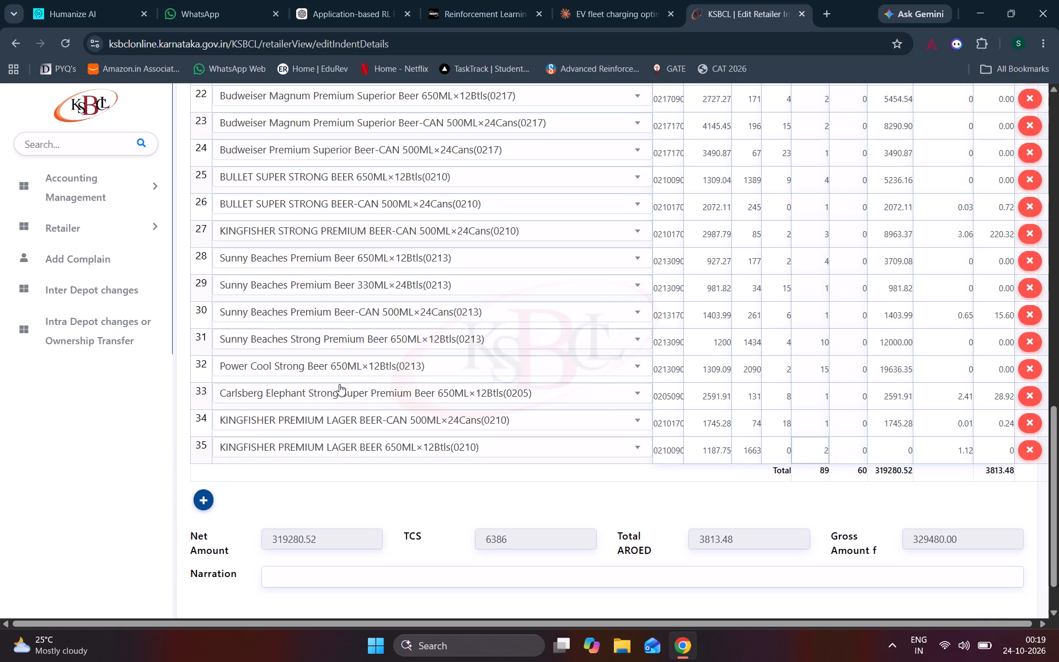
key("Return")
scroll(339, 385, "up", 11)
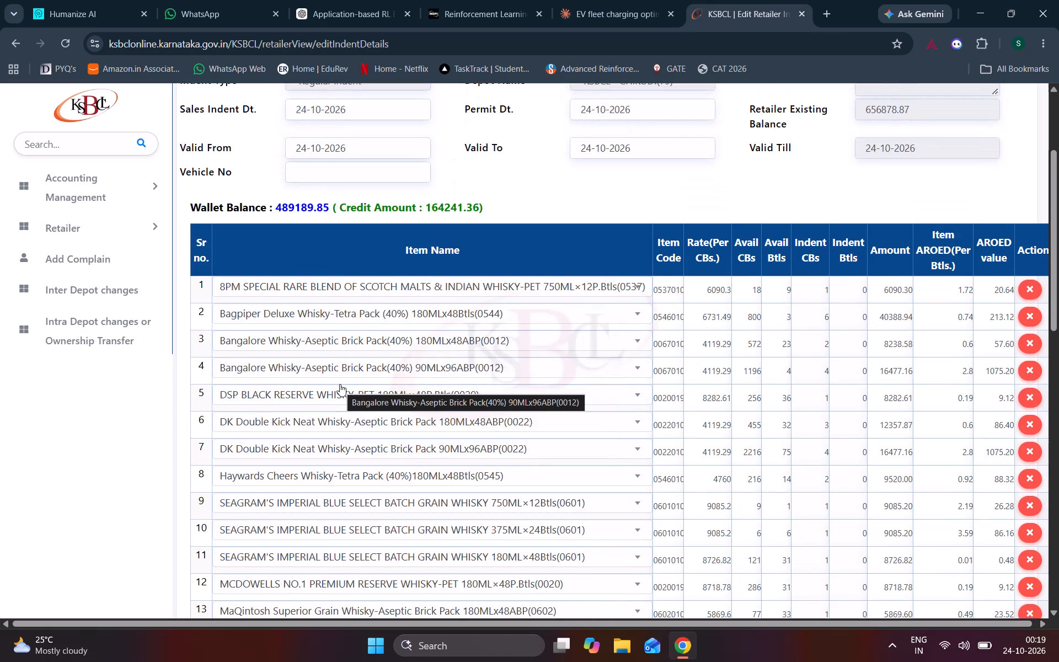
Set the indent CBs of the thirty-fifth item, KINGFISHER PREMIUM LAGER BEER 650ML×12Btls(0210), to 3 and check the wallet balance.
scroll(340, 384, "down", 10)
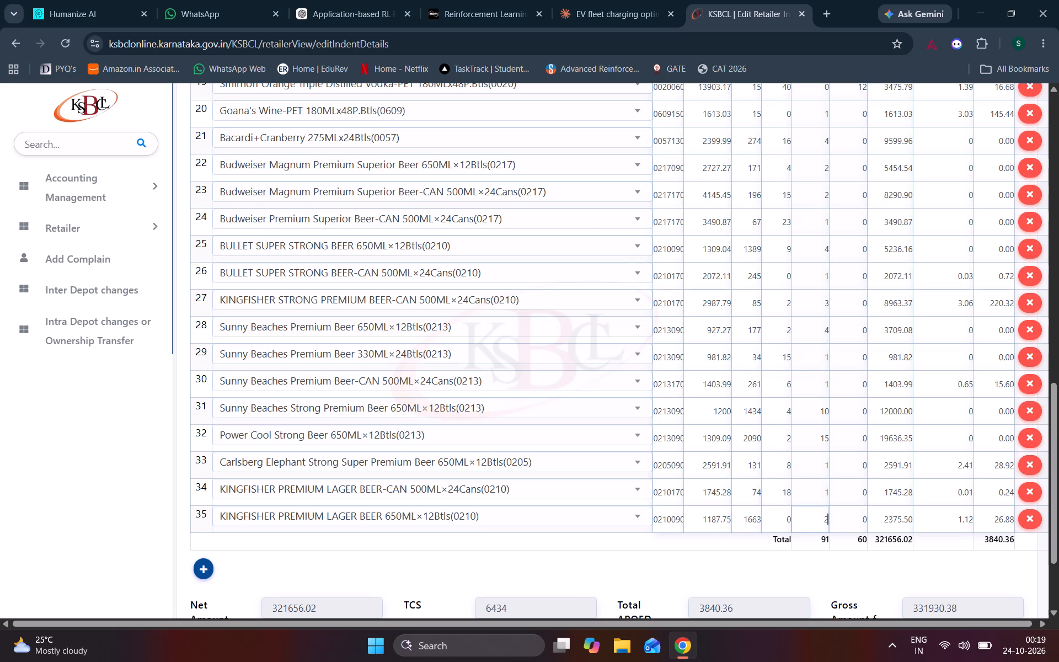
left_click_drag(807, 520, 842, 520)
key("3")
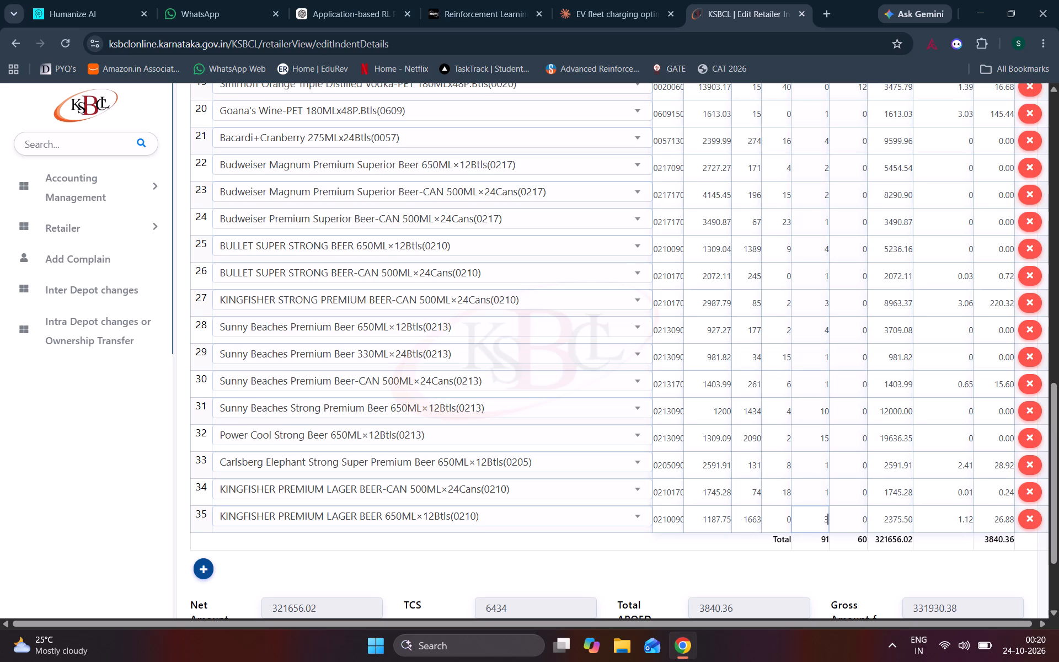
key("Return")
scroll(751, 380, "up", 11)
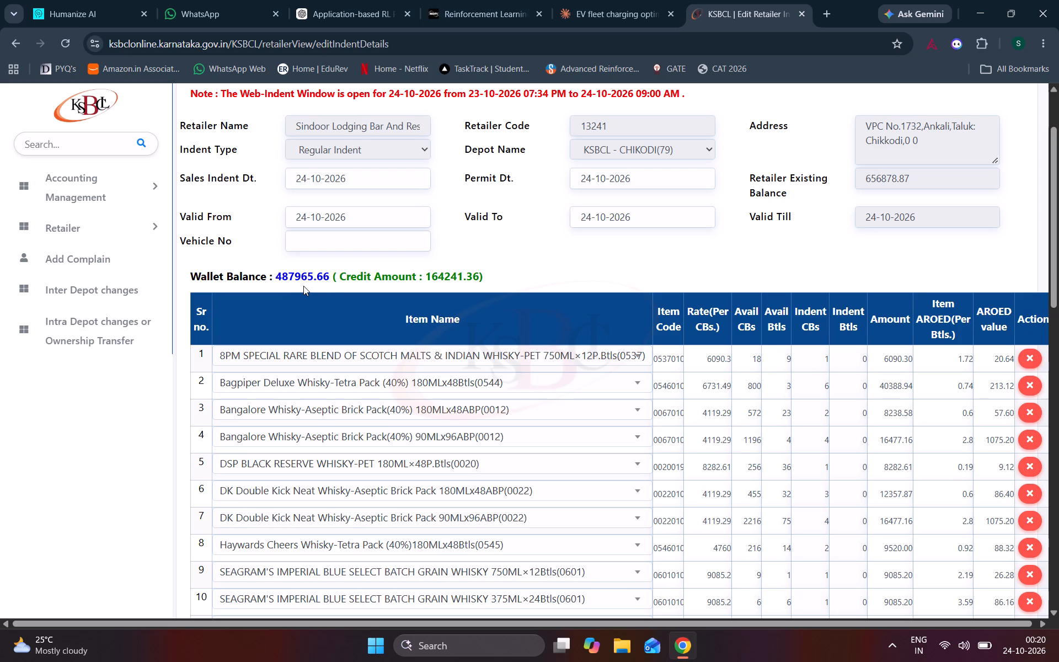
Set the indent CBs of the thirty-fifth item, KINGFISHER PREMIUM LAGER BEER 650ML×12Btls(0210), to 2.
scroll(418, 323, "down", 5)
scroll(493, 346, "down", 7)
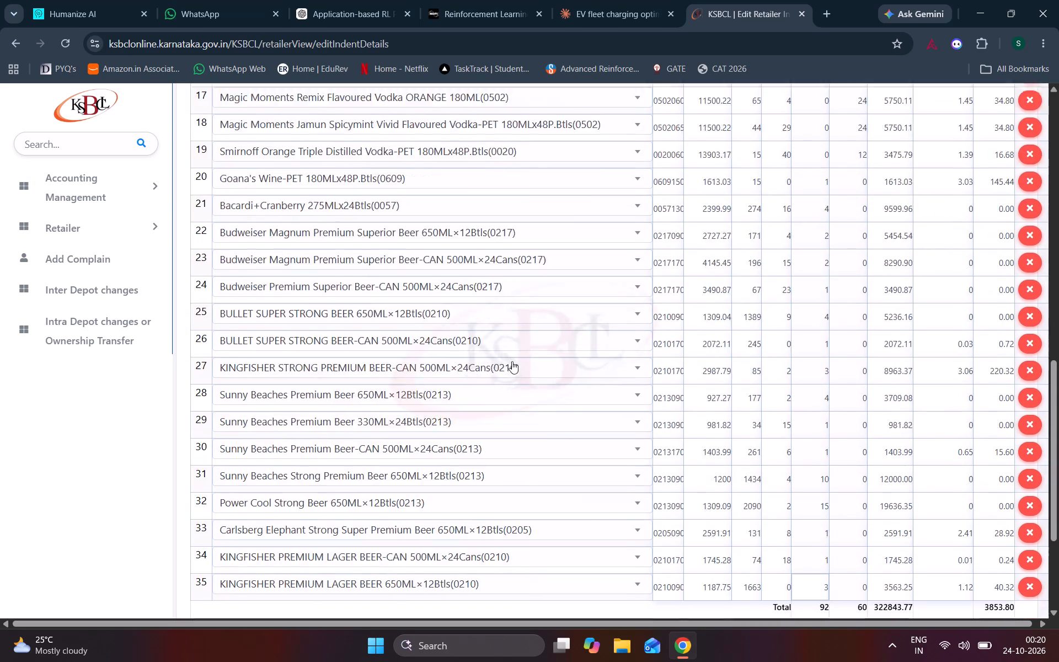
scroll(512, 361, "down", 3)
left_click_drag(800, 399, 833, 413)
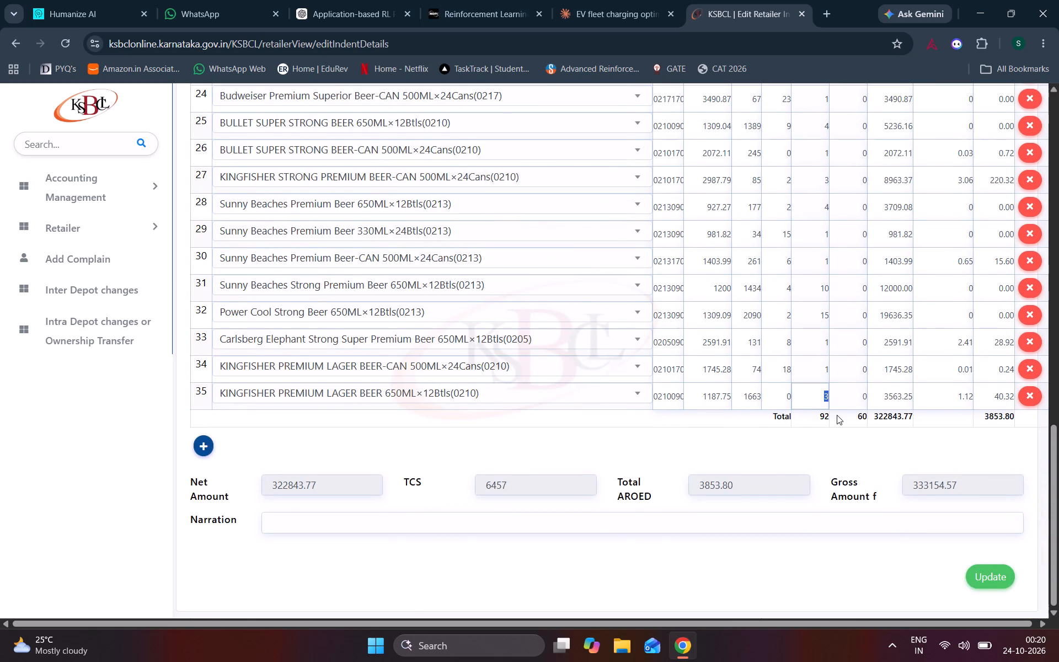
key("2")
key("Return")
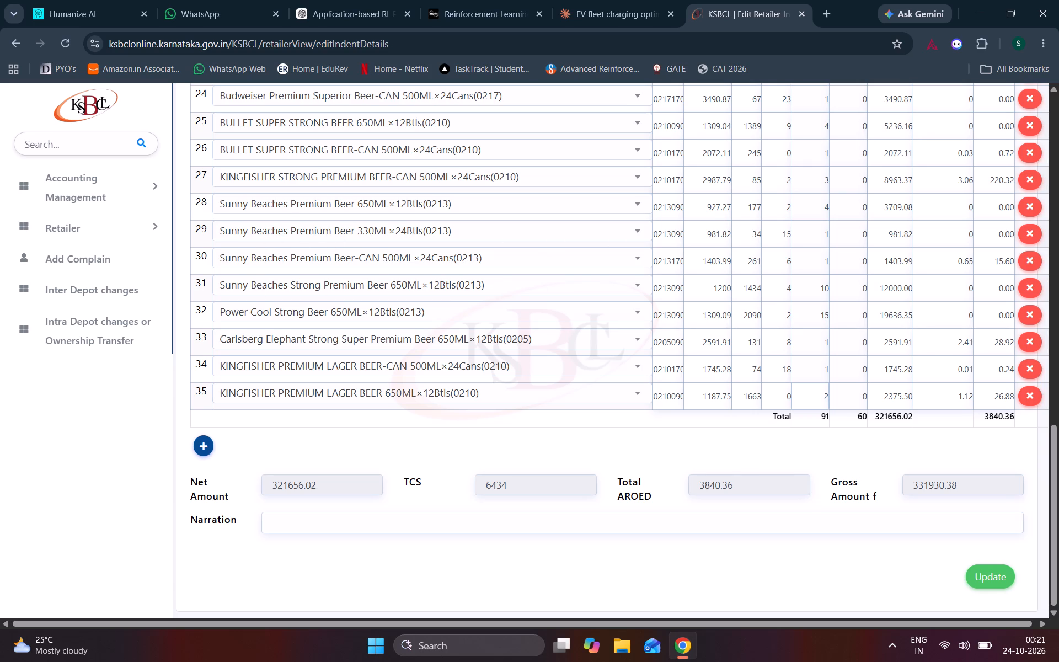
Set the indent CBs of the twenty-eighth item, Sunny Beaches Premium Beer 650ML×12Btls(0213), to 5.
left_click_drag(806, 208, 808, 208)
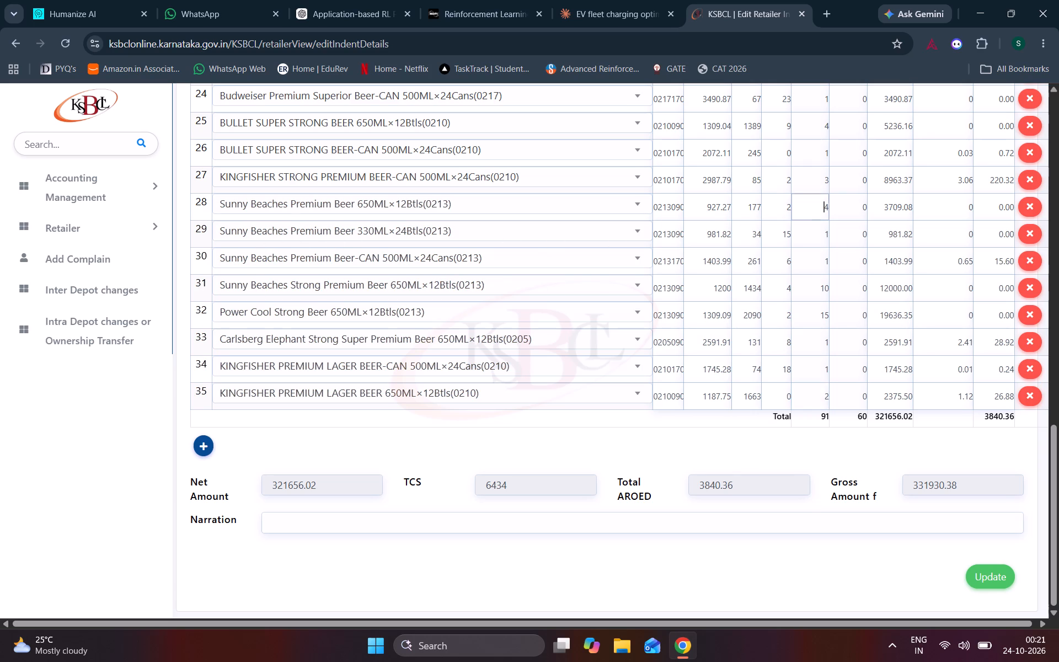
left_click_drag(808, 208, 832, 211)
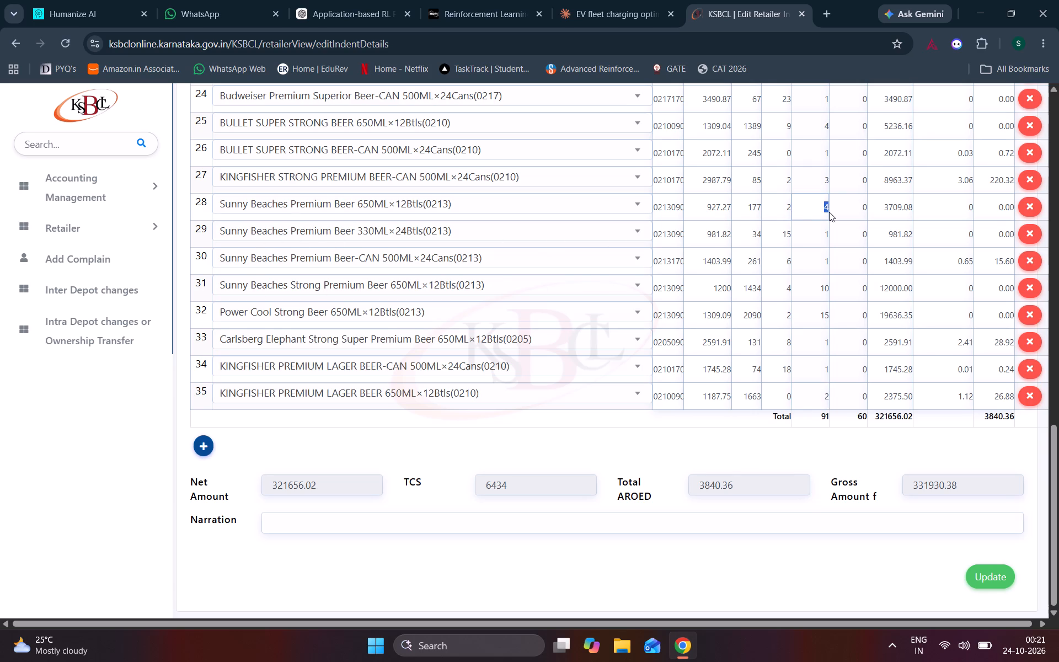
key("5")
key("Return")
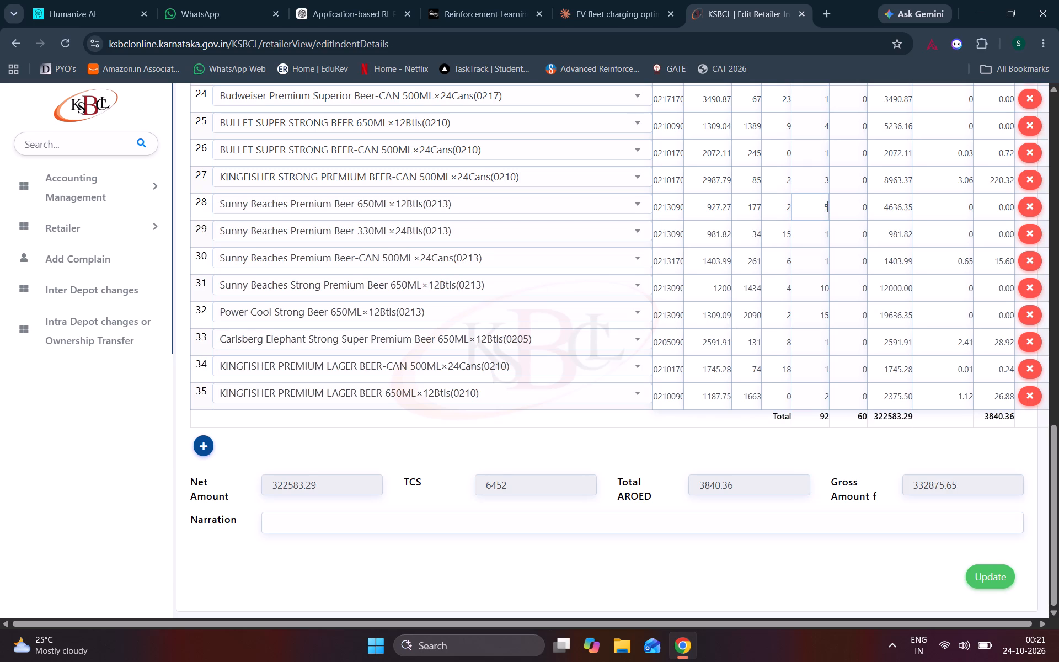
Check the wallet balance and review the whole indent list, with its items, quantities and totals.
scroll(676, 219, "up", 11)
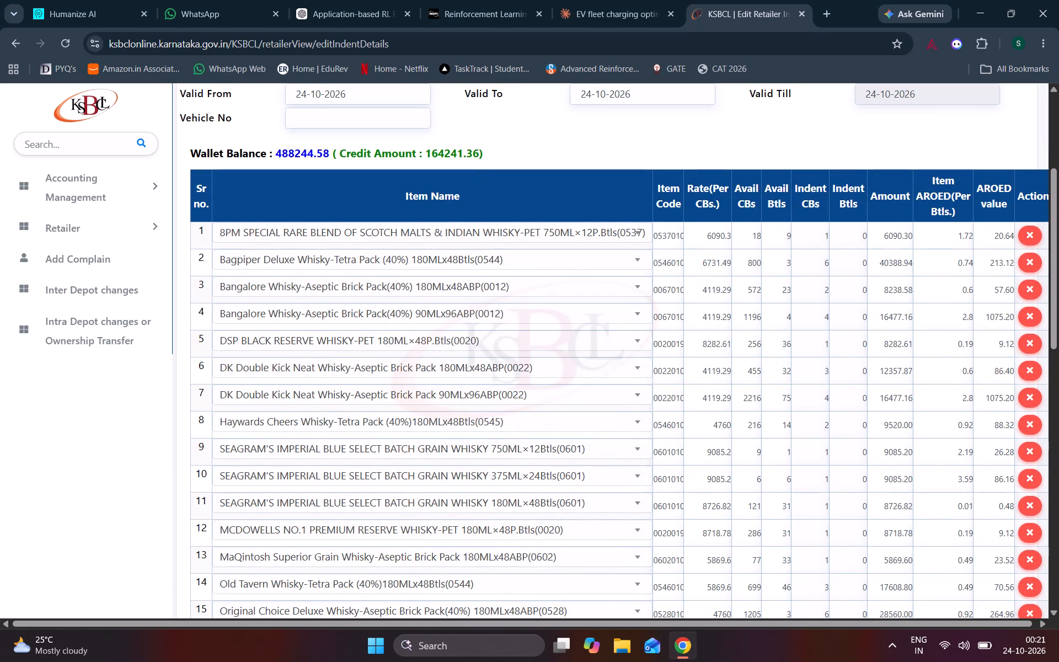
scroll(335, 159, "up", 5)
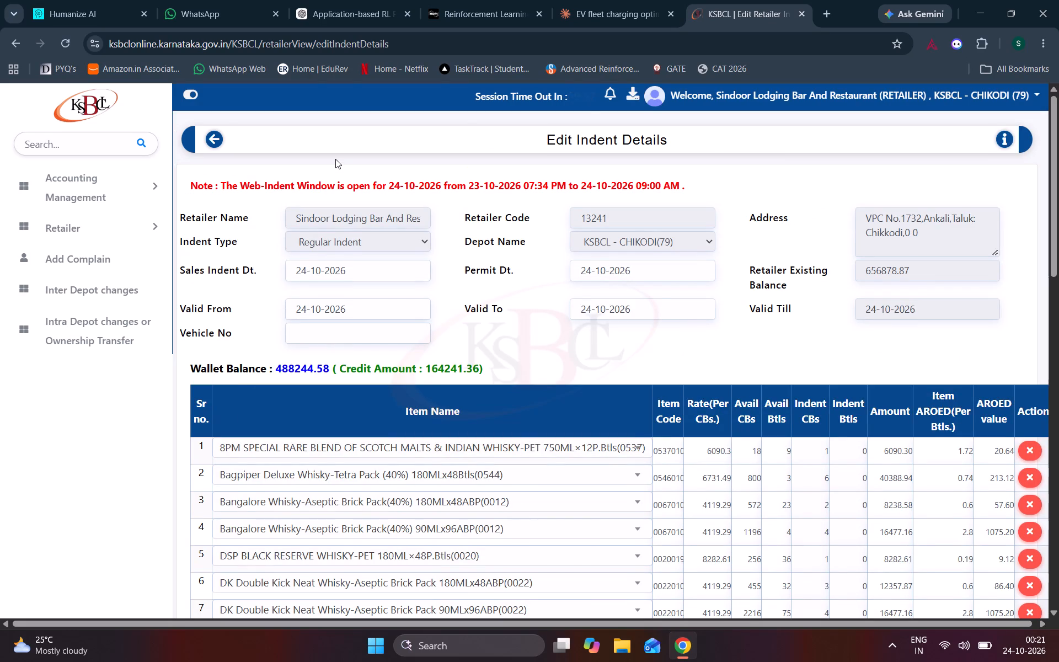
scroll(335, 159, "down", 10)
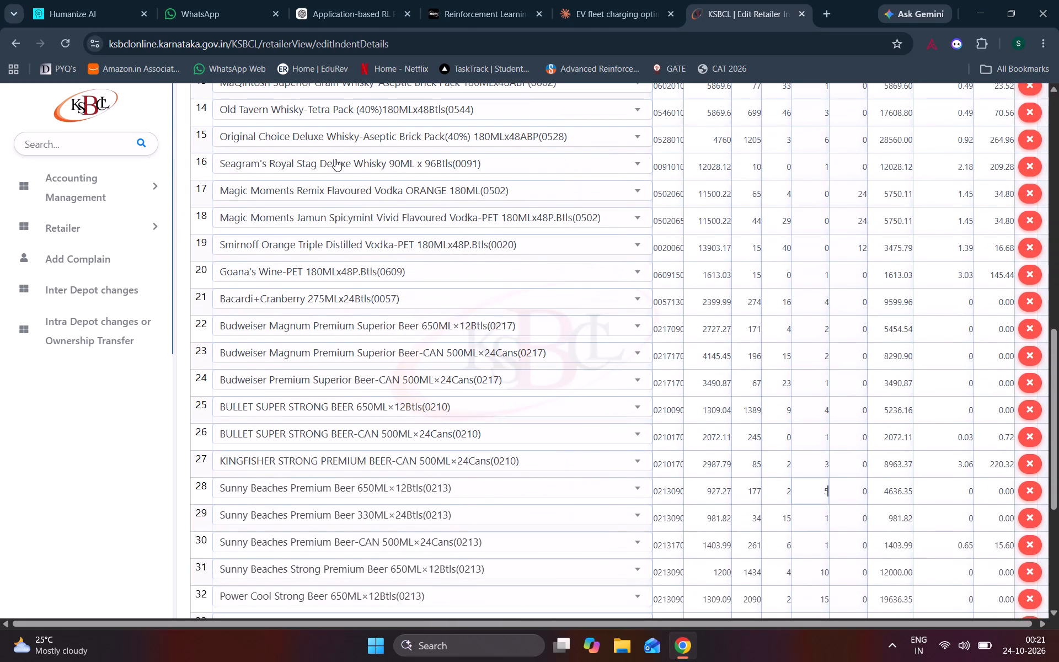
scroll(339, 162, "up", 8)
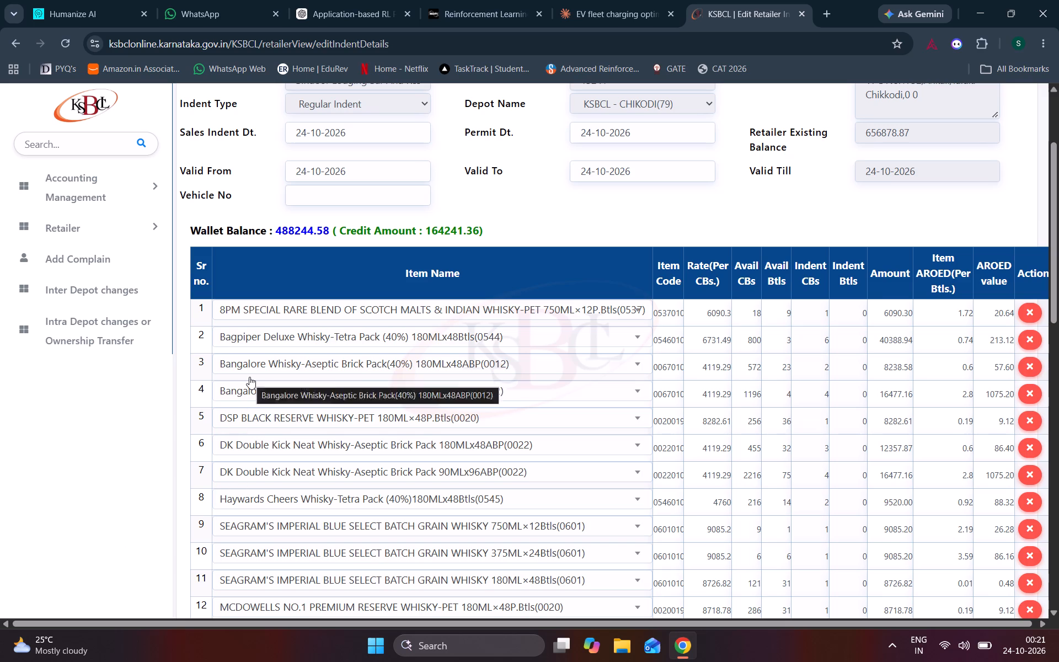
scroll(246, 410, "down", 1)
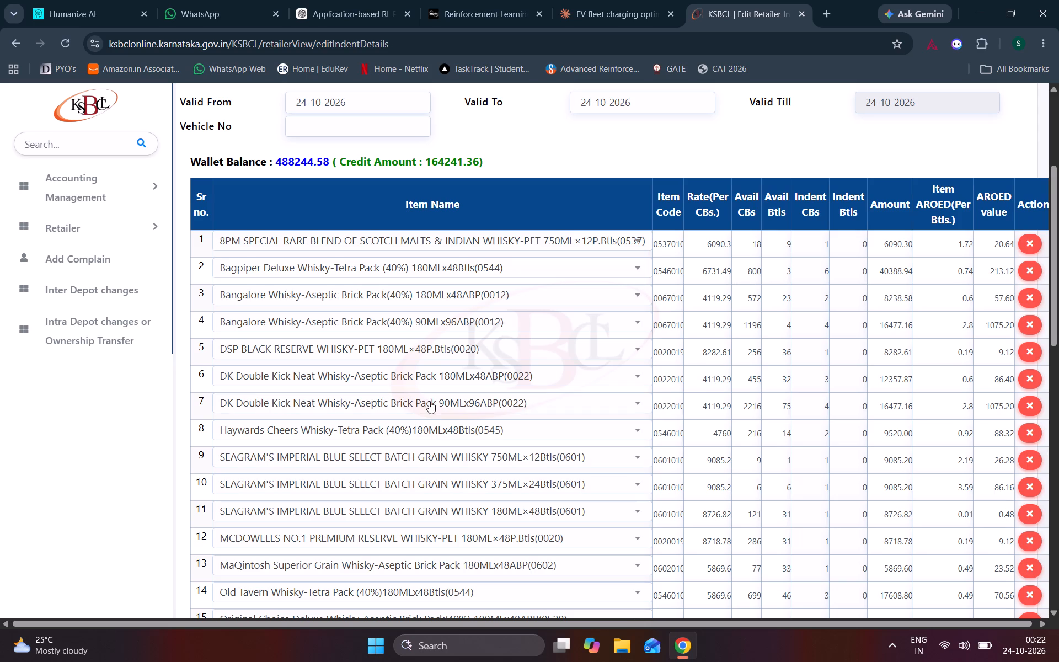
scroll(373, 405, "down", 2)
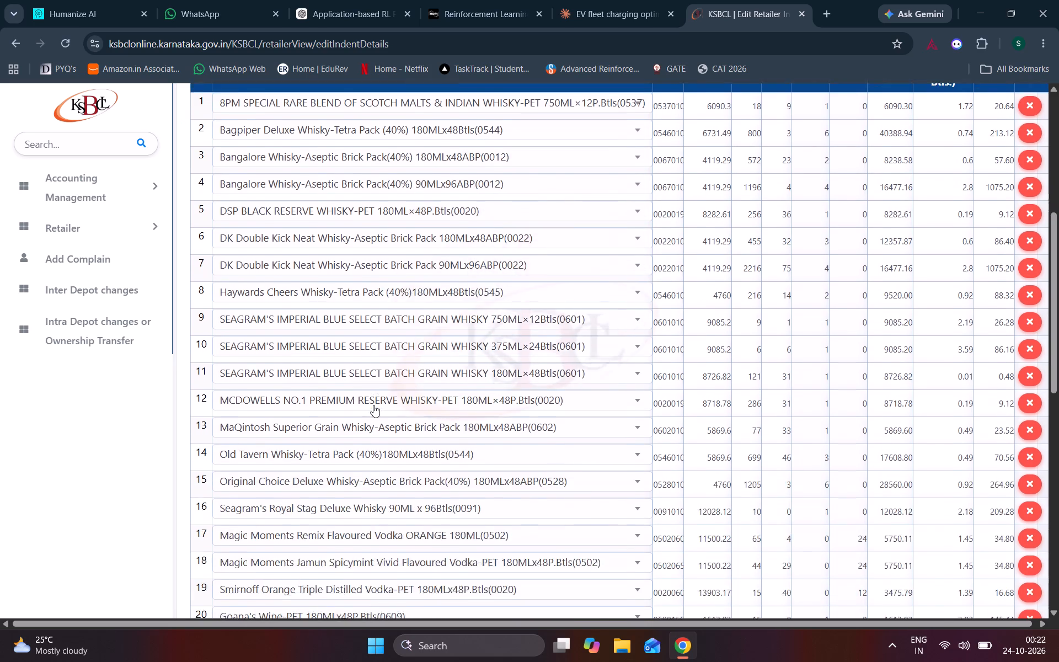
scroll(373, 405, "down", 1)
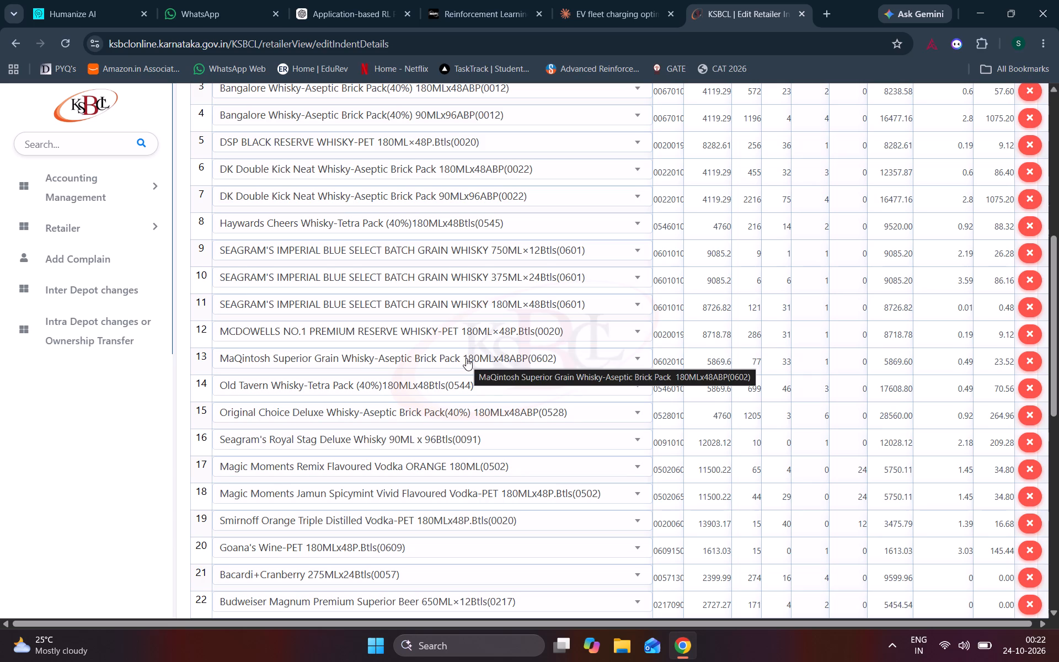
scroll(466, 358, "down", 3)
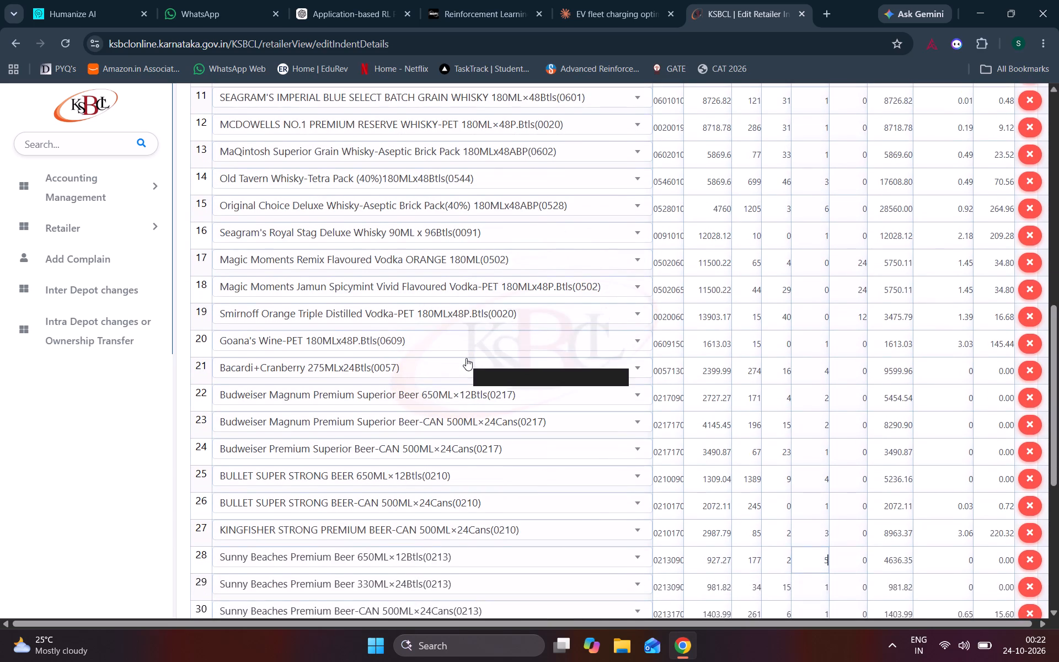
scroll(466, 358, "down", 1)
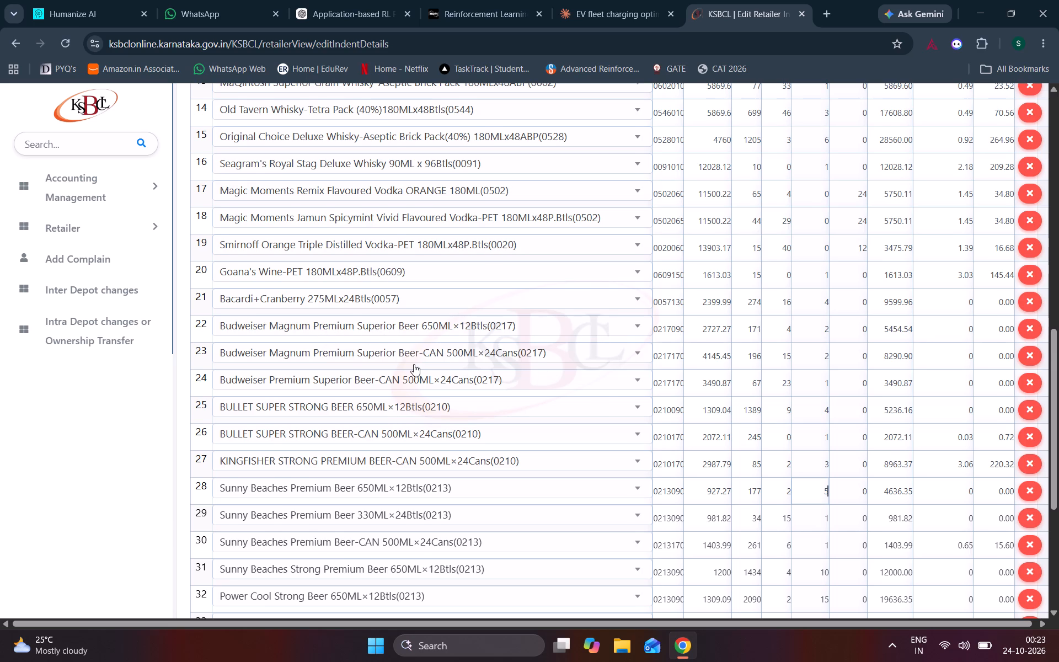
scroll(414, 364, "down", 2)
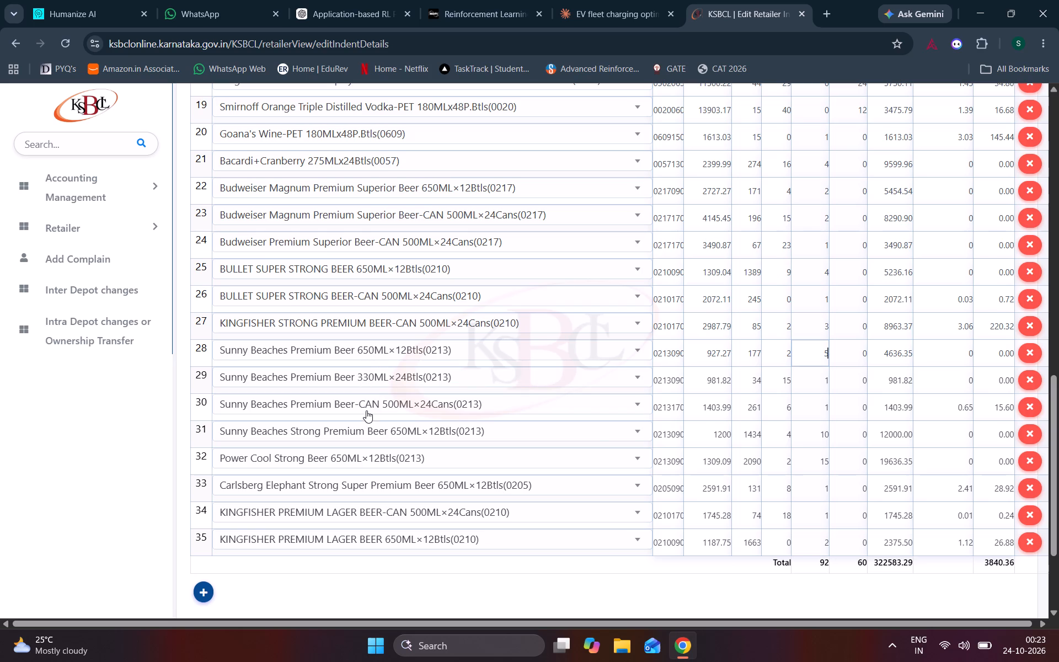
scroll(365, 407, "down", 5)
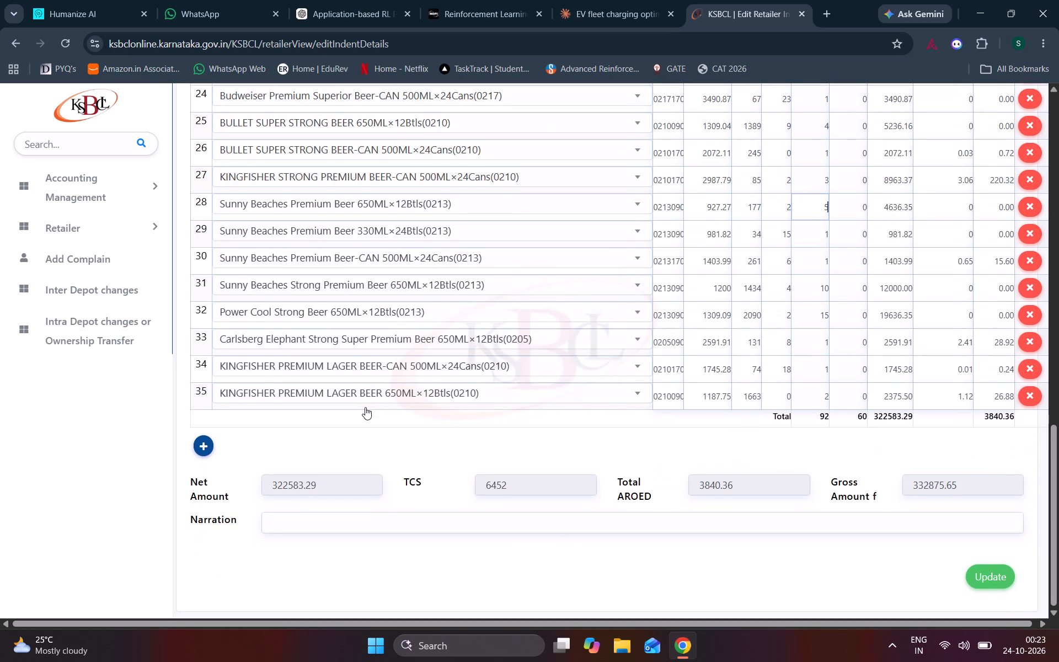
scroll(364, 388, "down", 1)
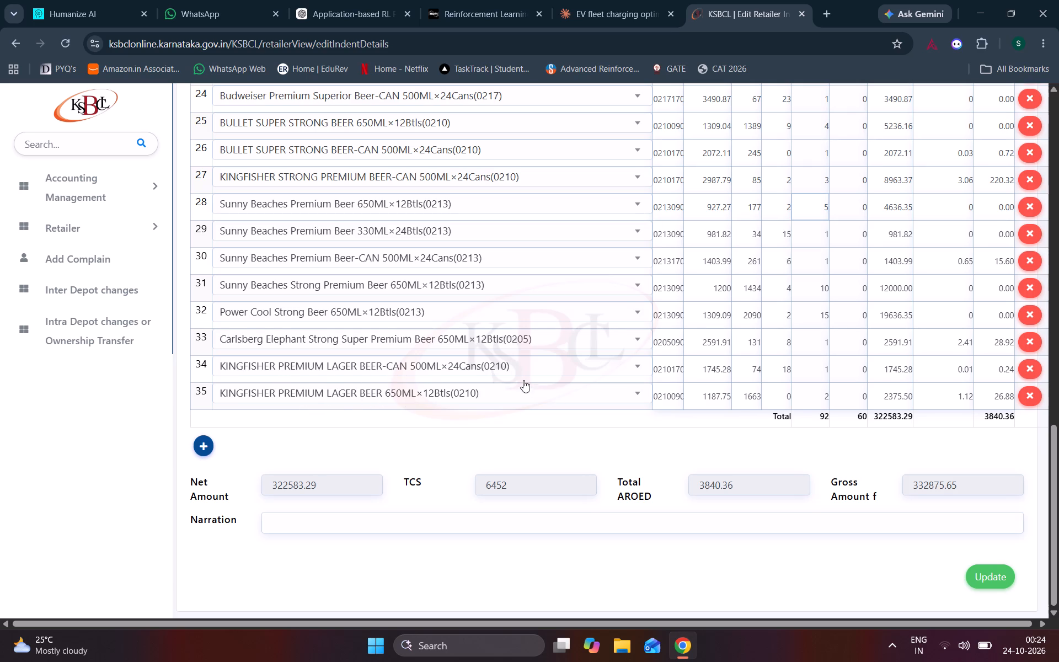
Check the wallet balance against the indent list and the net, TCS, AROED and gross amounts before submitting.
scroll(511, 372, "up", 15)
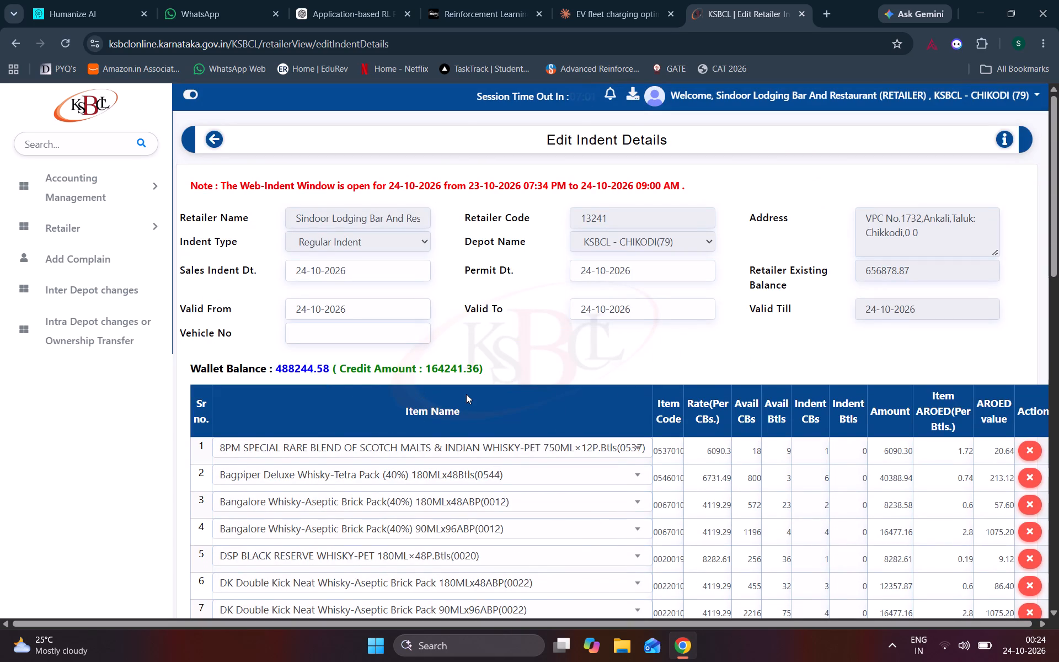
scroll(466, 394, "down", 15)
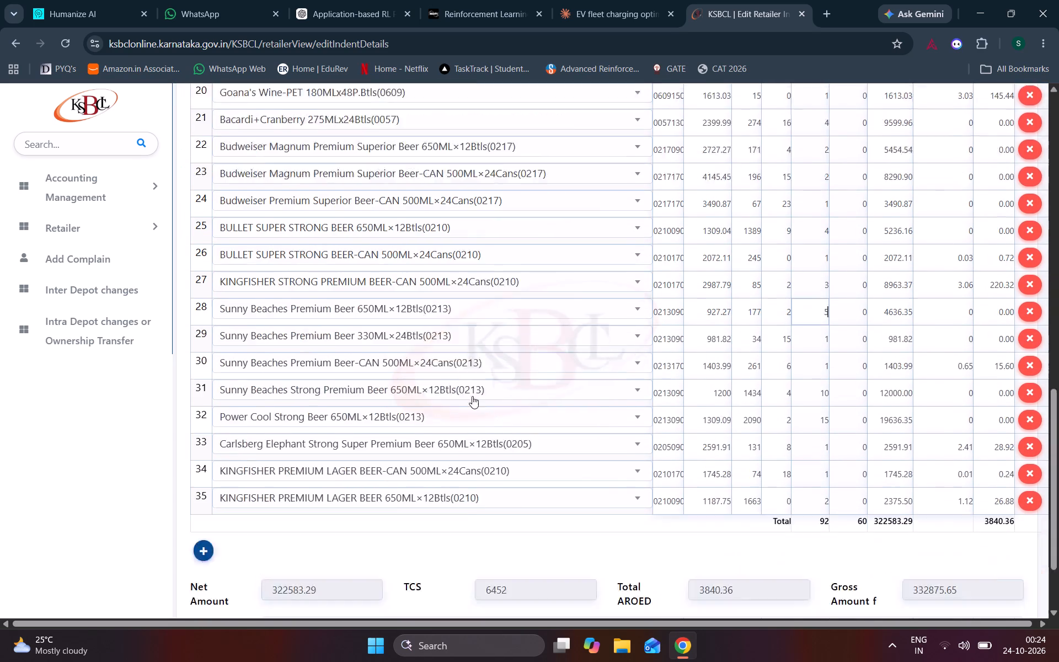
scroll(473, 397, "down", 7)
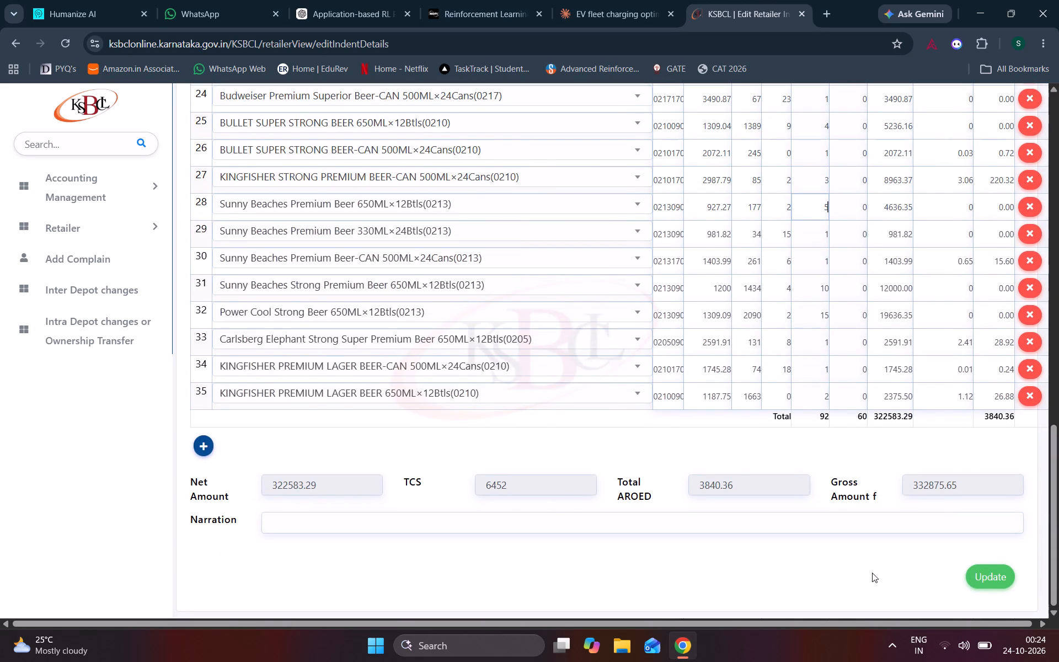
Try to submit the edited retailer indent of 24-10-2026 with its thirty-five items as an update.
left_click(990, 579)
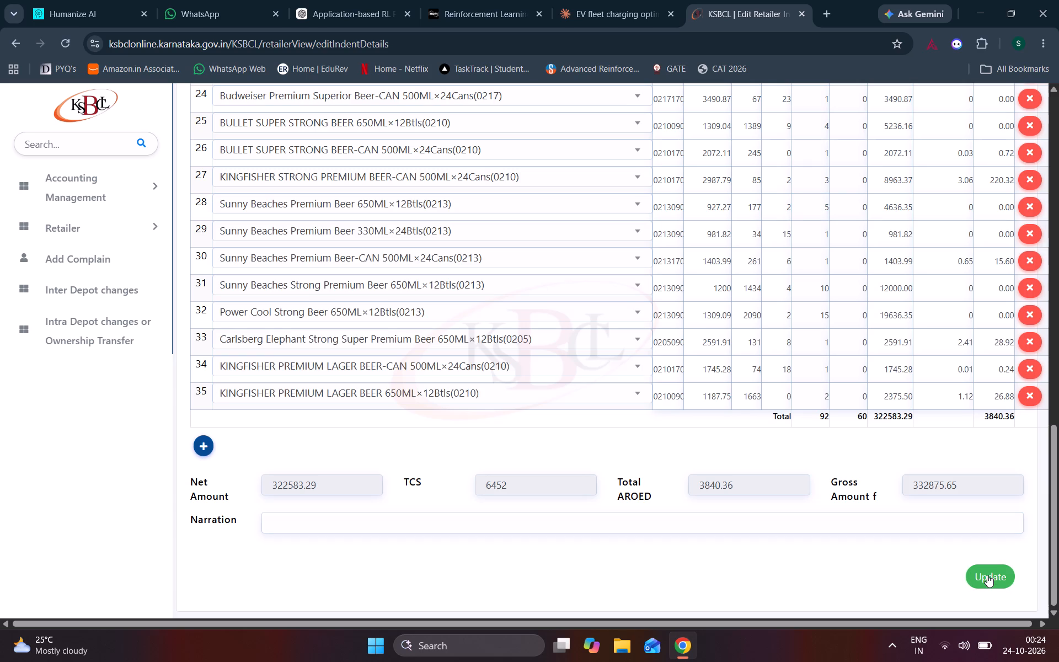
left_click(987, 575)
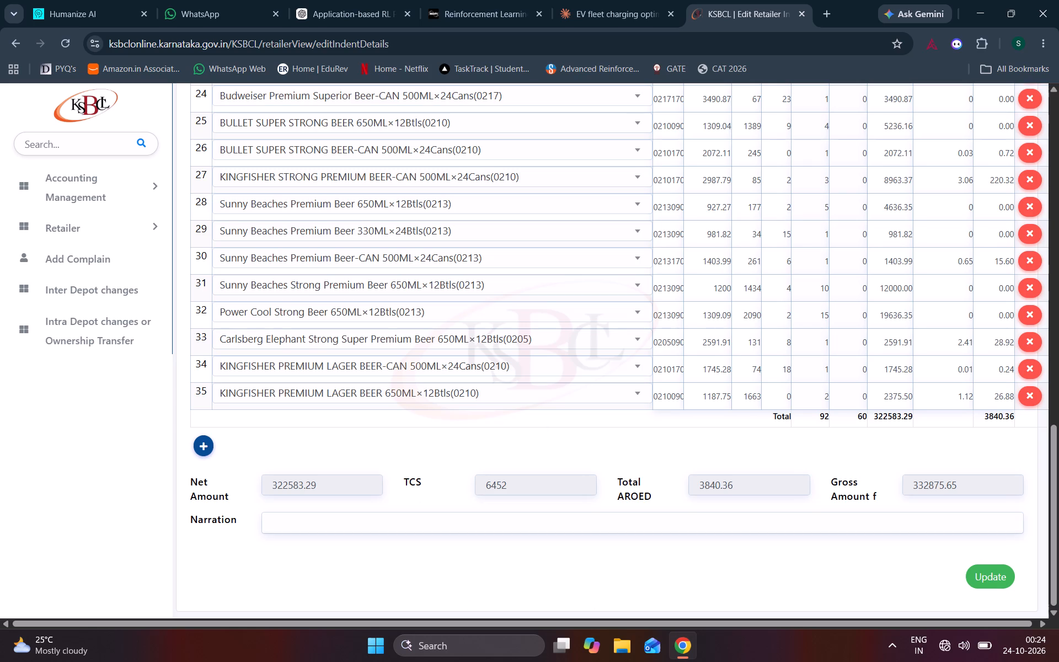
left_click(1005, 579)
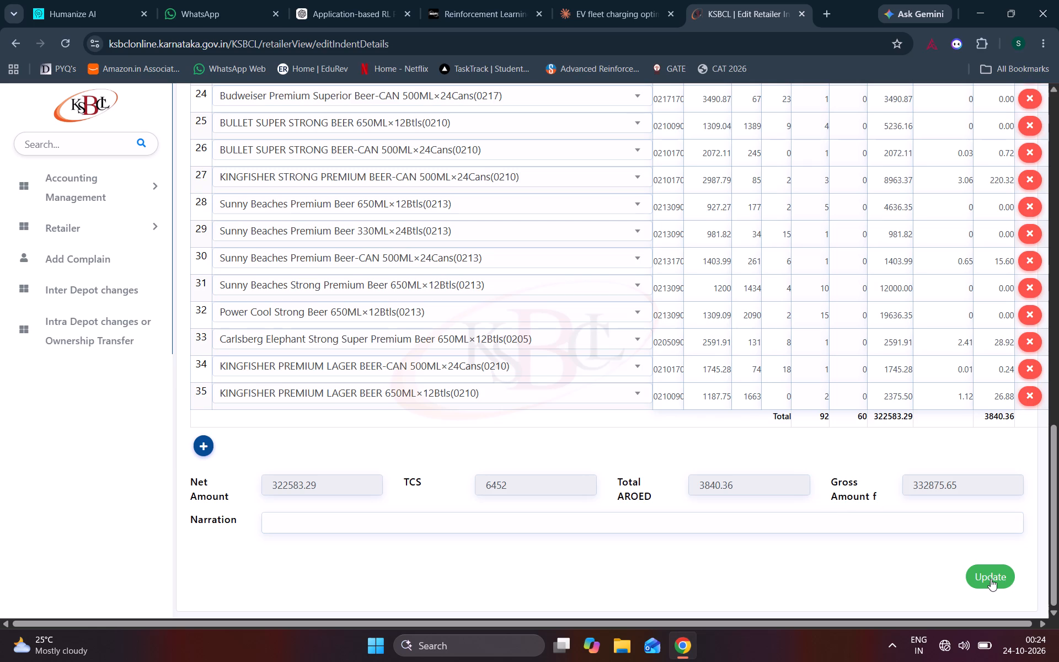
left_click(990, 579)
Check the indent header, wallet balance and item totals for the outcome of the update attempt.
scroll(916, 486, "up", 5)
scroll(856, 485, "up", 11)
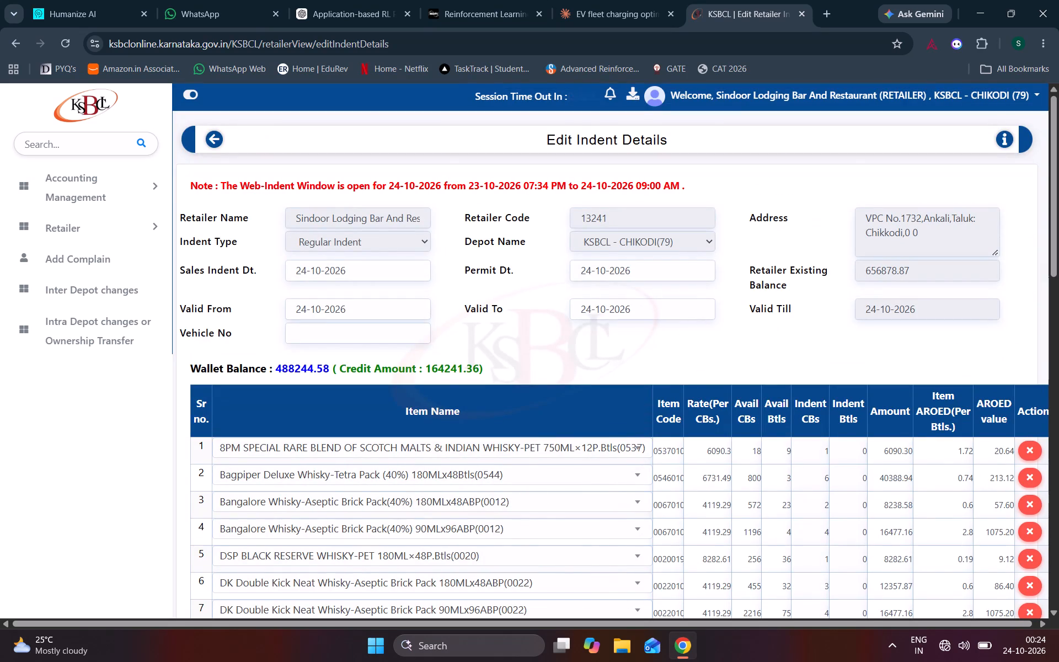
scroll(799, 478, "down", 17)
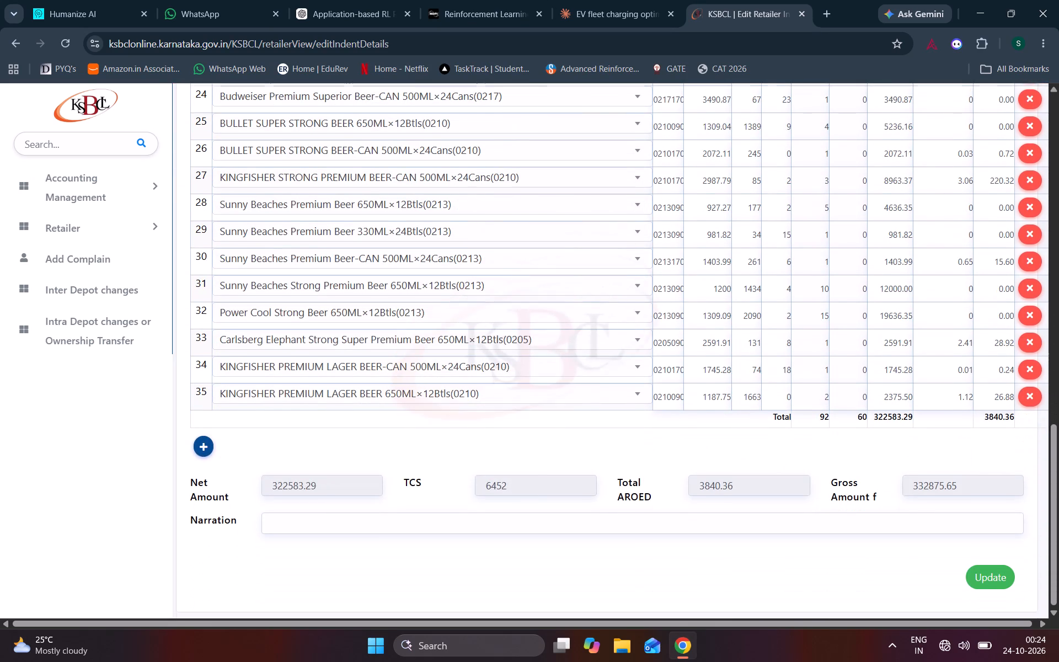
Switch to the Windows network settings and bring up the available Wi-Fi networks for reconnecting the computer to the internet.
scroll(798, 477, "down", 4)
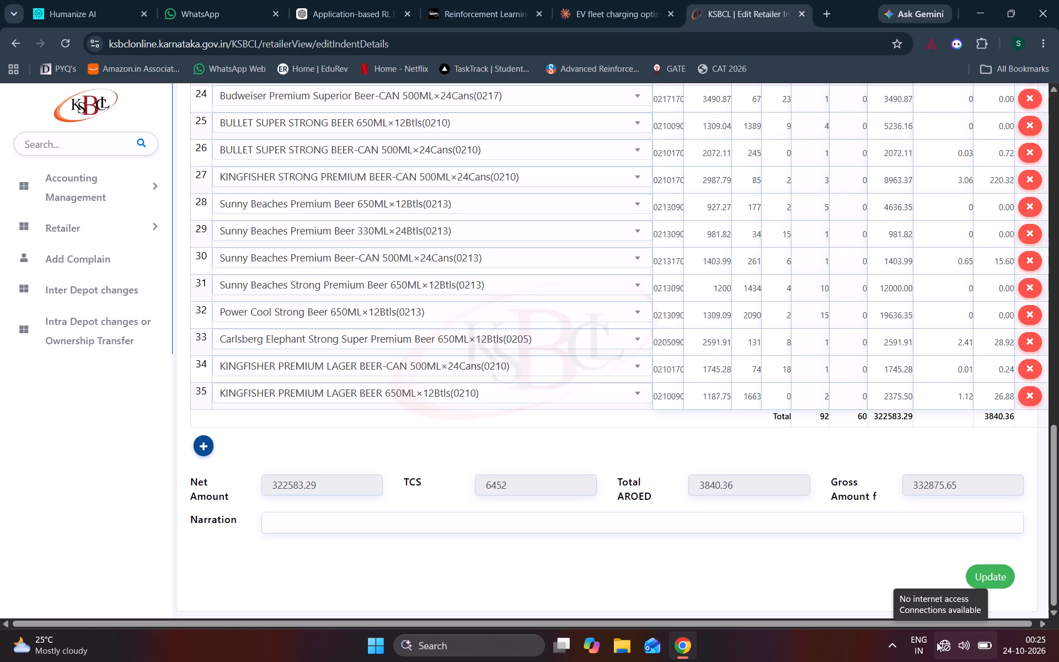
left_click(939, 649)
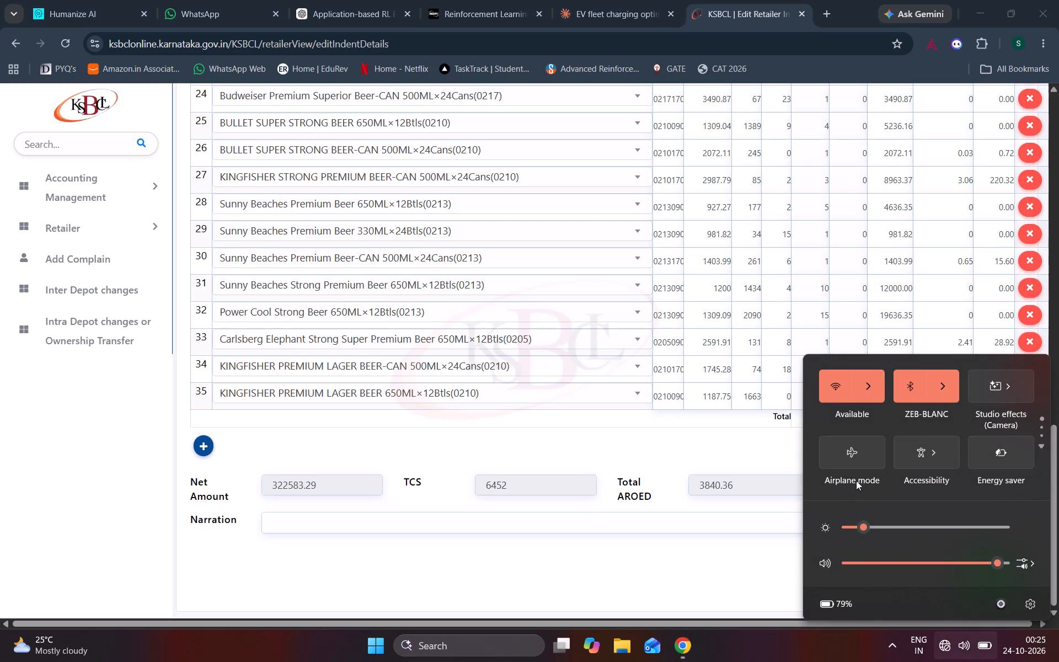
left_click(864, 394)
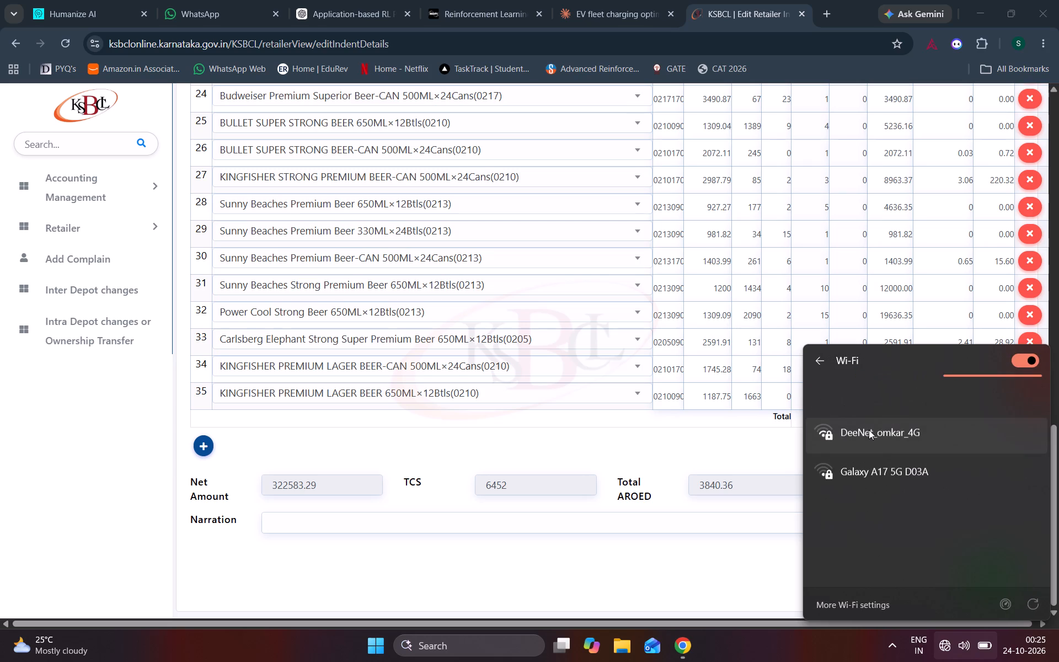
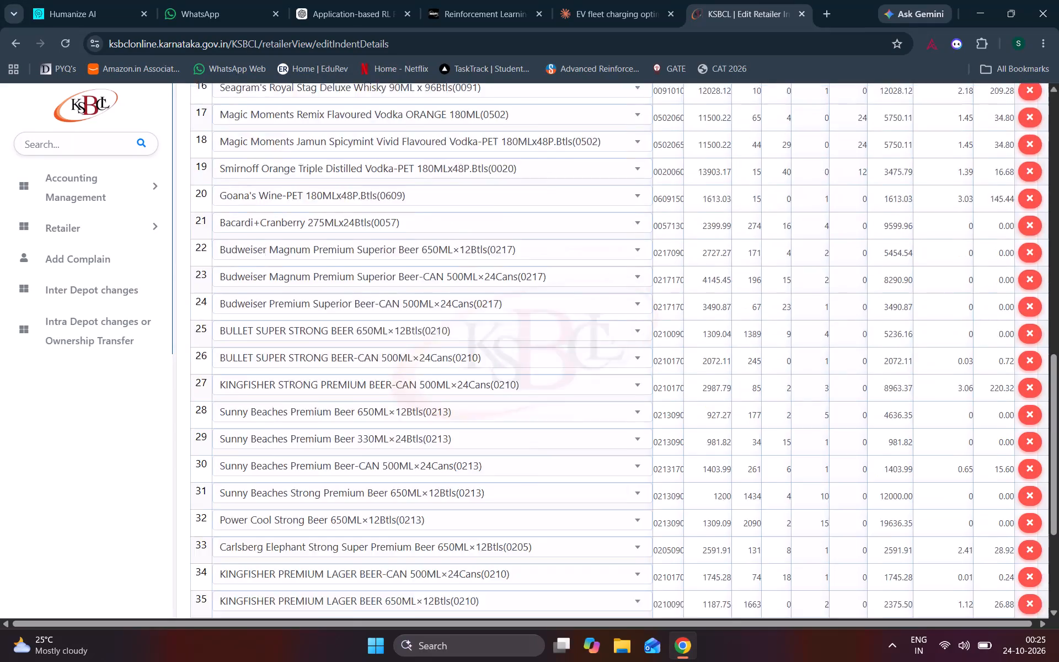
Recheck the indent header and totals, and submit the edited 24-10-2026 retailer indent with its thirty-five items as an update.
scroll(815, 414, "up", 6)
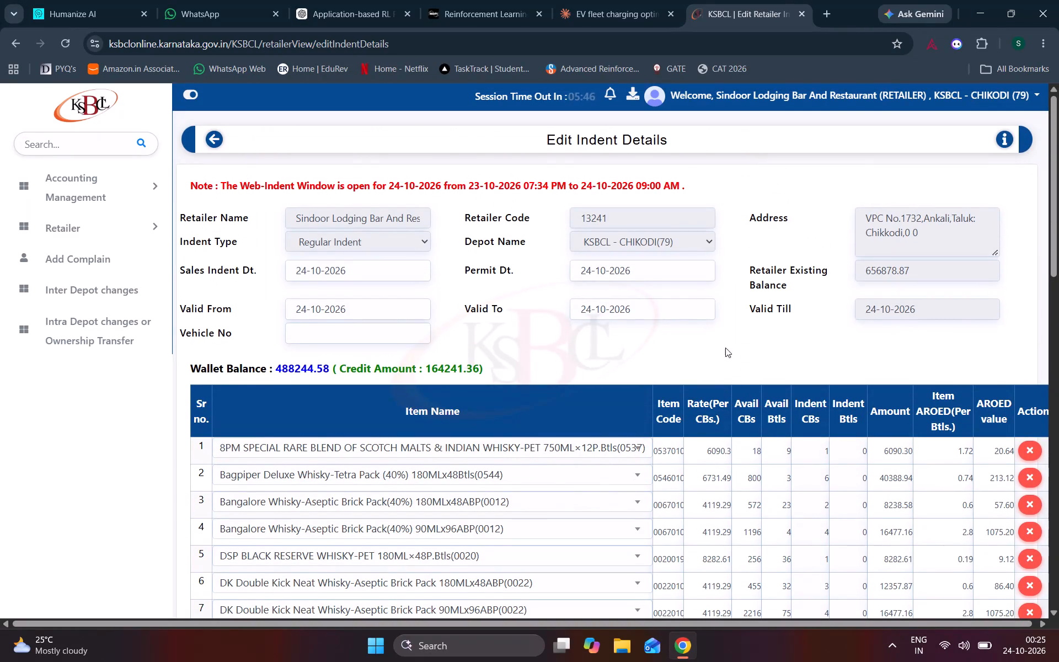
scroll(644, 239, "down", 19)
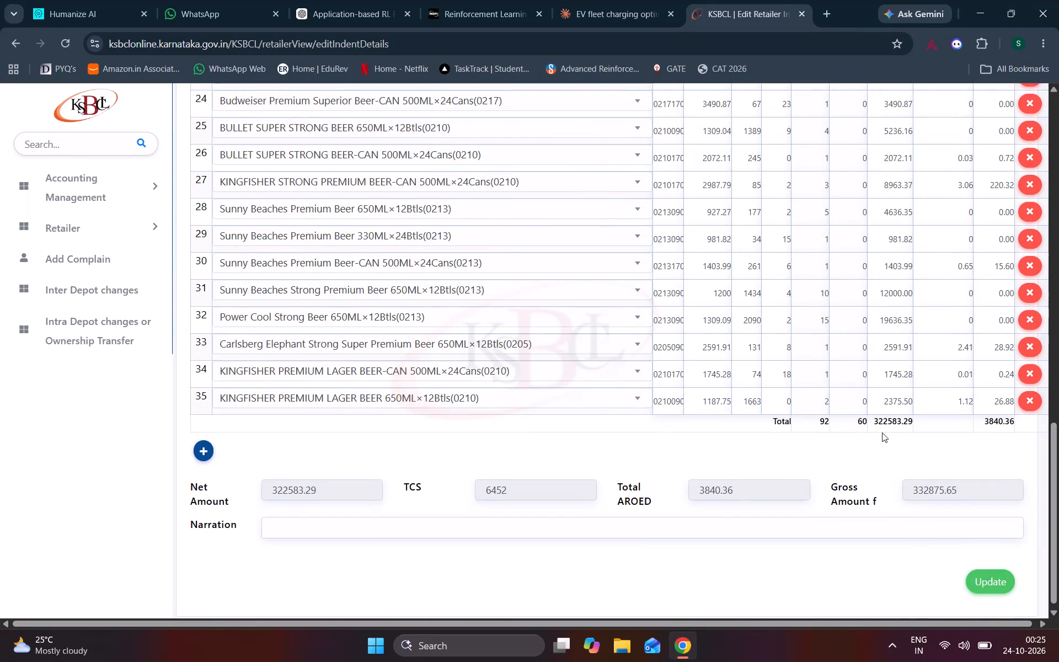
left_click(972, 569)
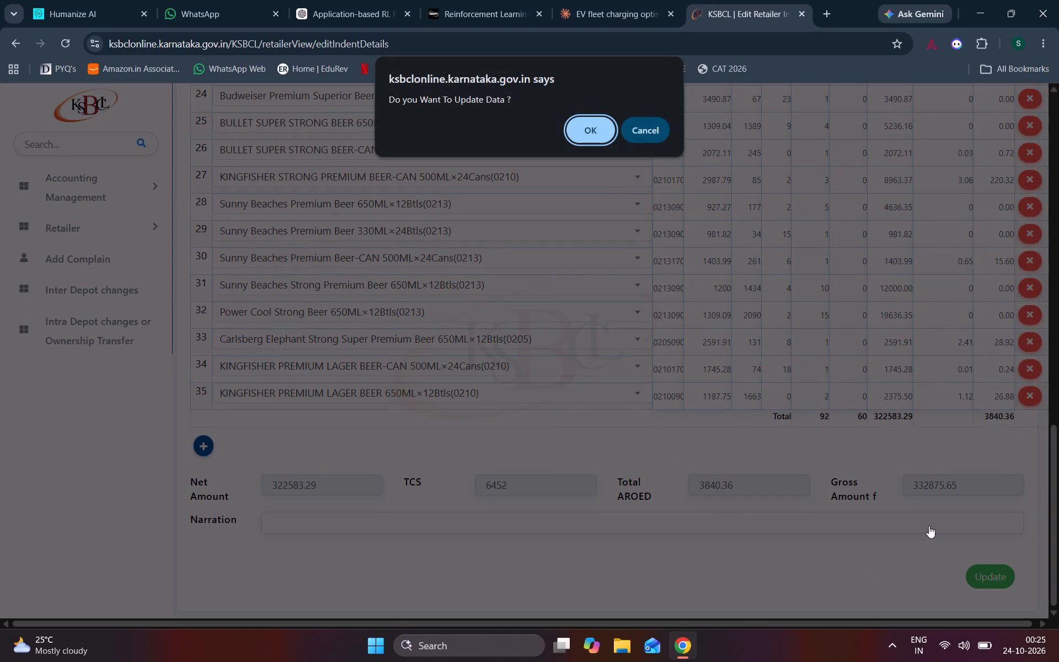
left_click(597, 134)
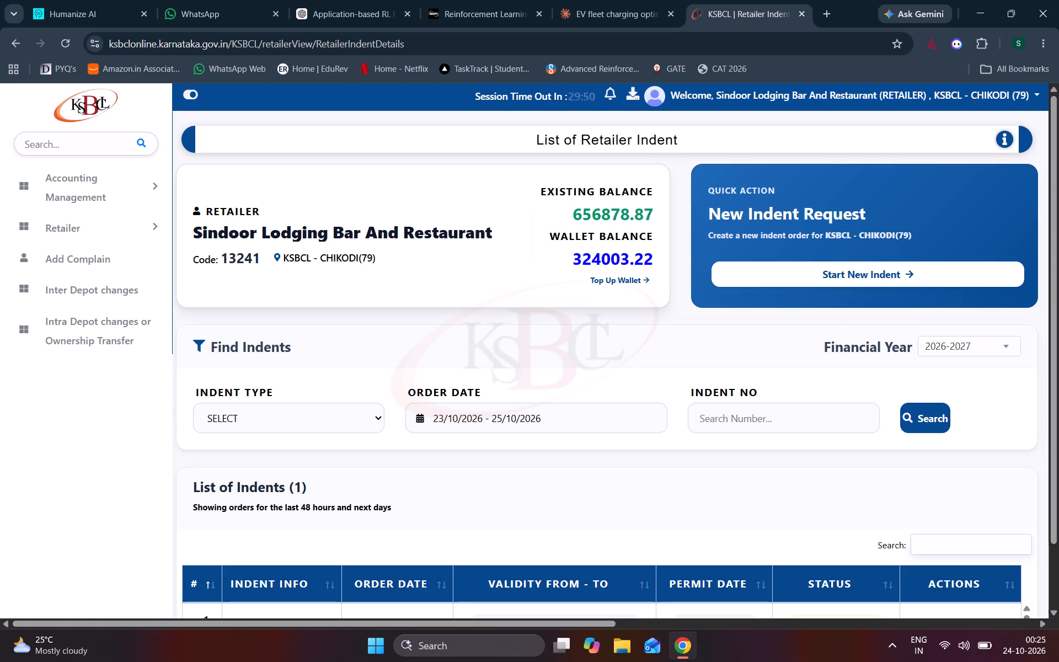
Open the generated regular indent of 24/10/2026 for viewing and review its full item list with quantities and amounts.
scroll(593, 258, "down", 1)
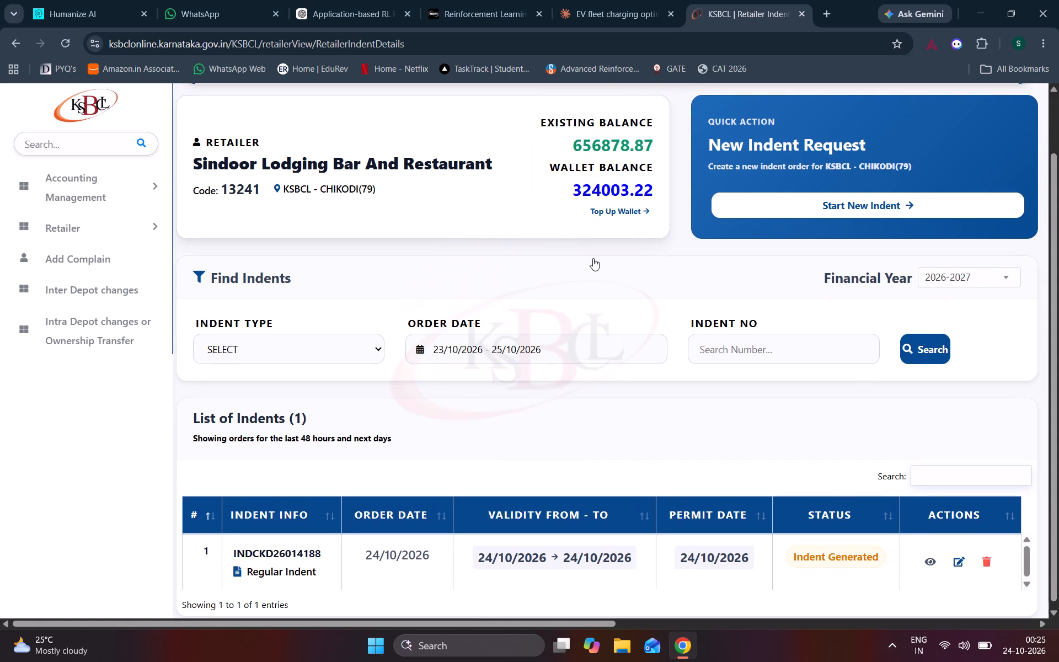
scroll(820, 368, "down", 4)
left_click(928, 559)
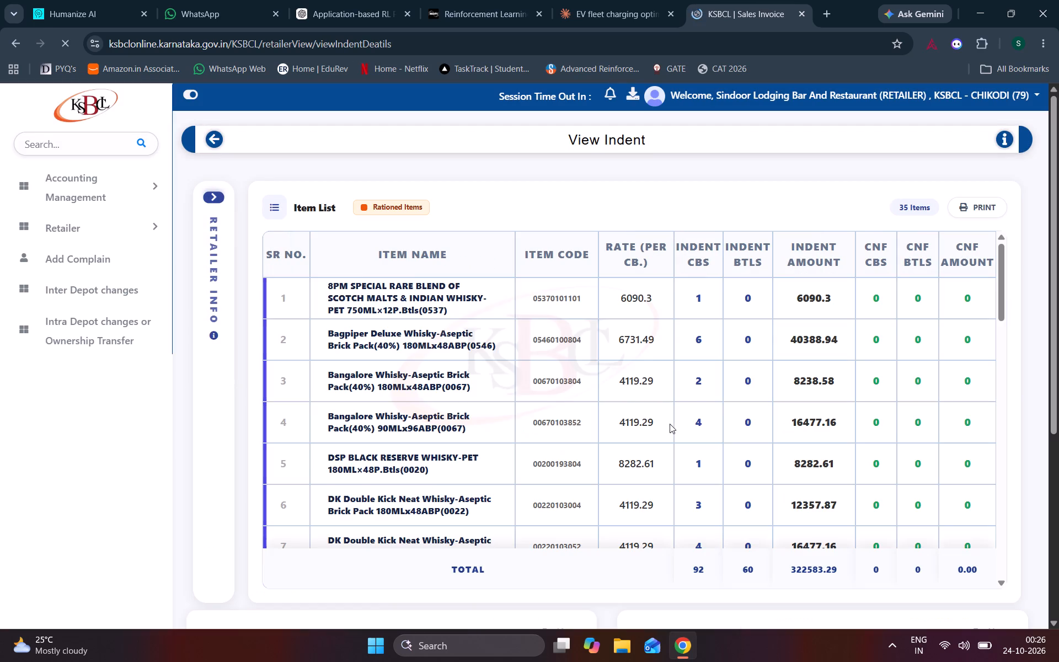
scroll(427, 317, "up", 4)
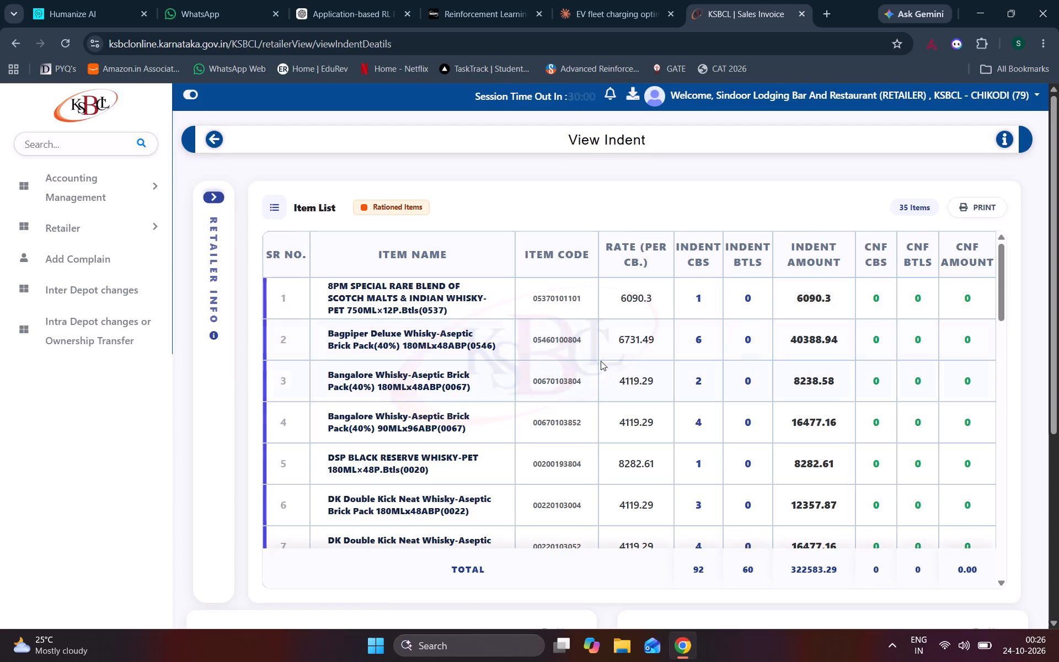
scroll(601, 361, "down", 3)
scroll(669, 436, "down", 6)
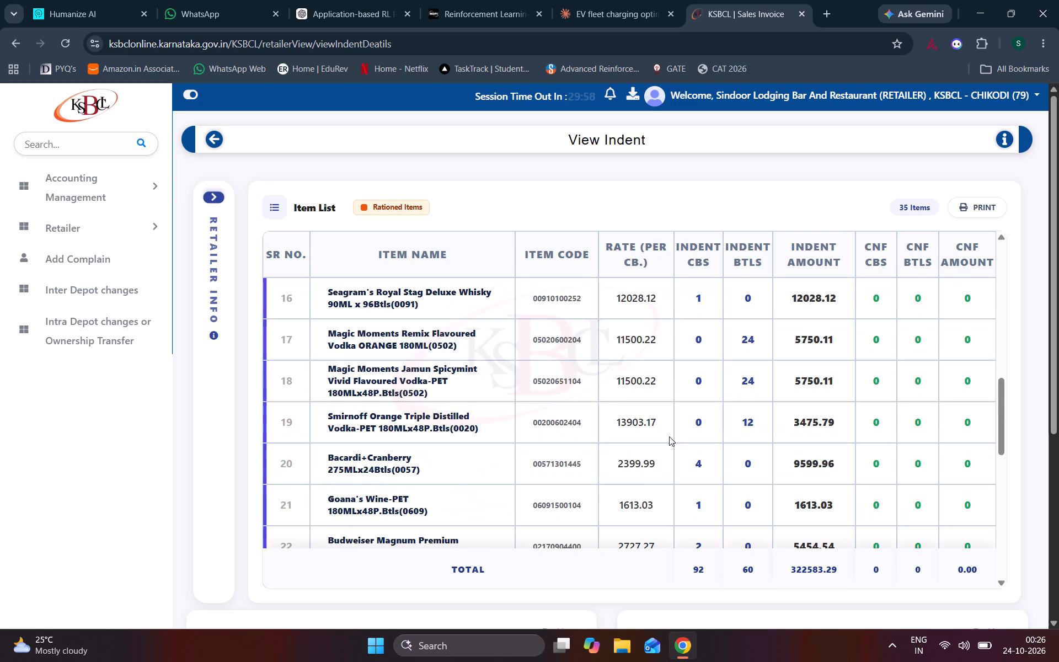
scroll(669, 436, "down", 13)
scroll(669, 436, "down", 8)
scroll(669, 436, "up", 13)
scroll(669, 437, "up", 8)
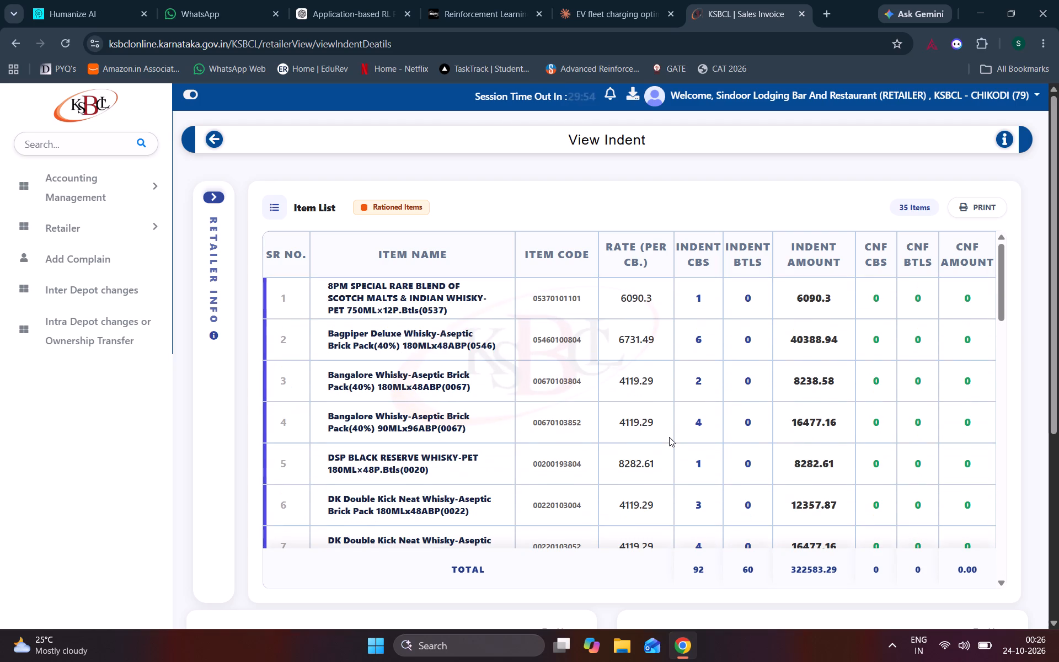
scroll(669, 437, "down", 15)
scroll(669, 437, "down", 8)
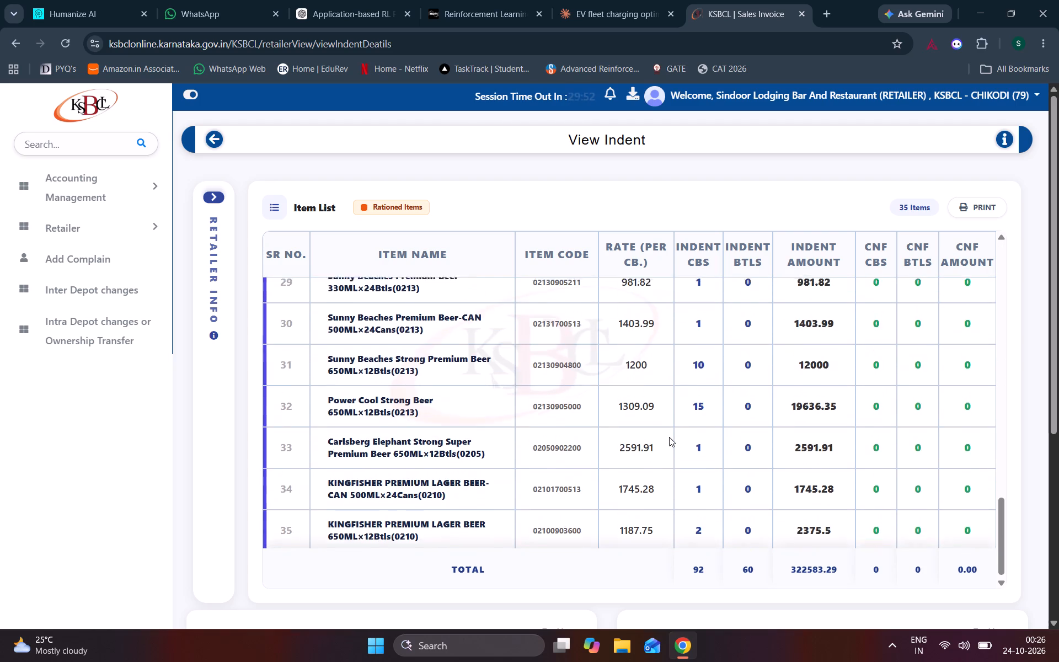
scroll(669, 437, "down", 8)
scroll(669, 437, "up", 20)
scroll(670, 436, "up", 8)
Check the viewed indent's last items, item totals and summary of net, AROED, TCS and gross amounts.
left_click_drag(999, 280, 996, 294)
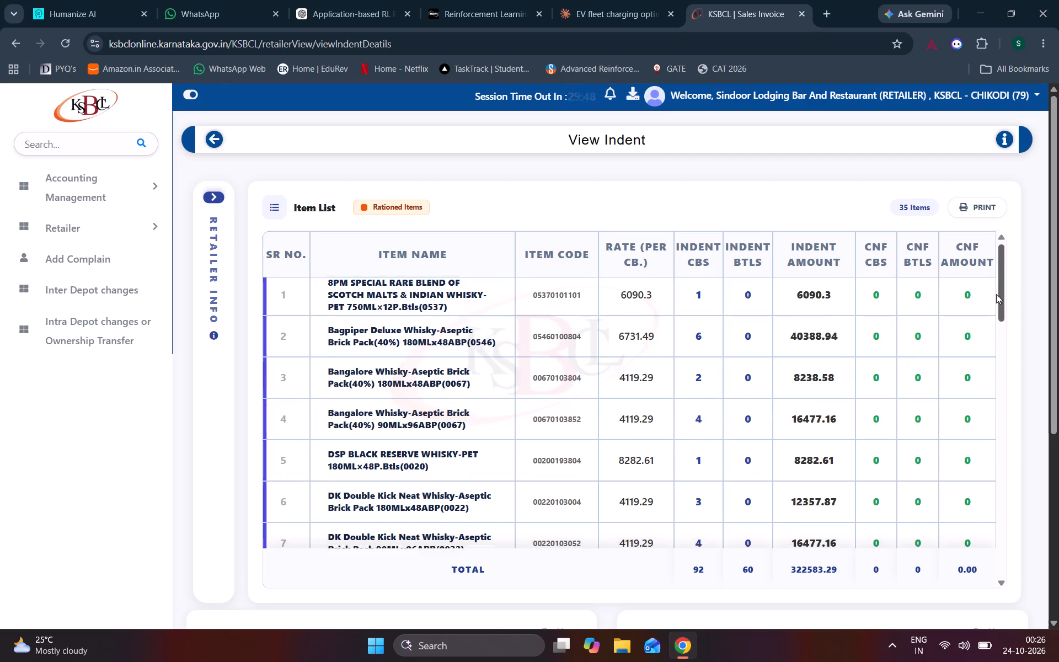
left_click_drag(996, 294, 789, 581)
scroll(849, 306, "down", 3)
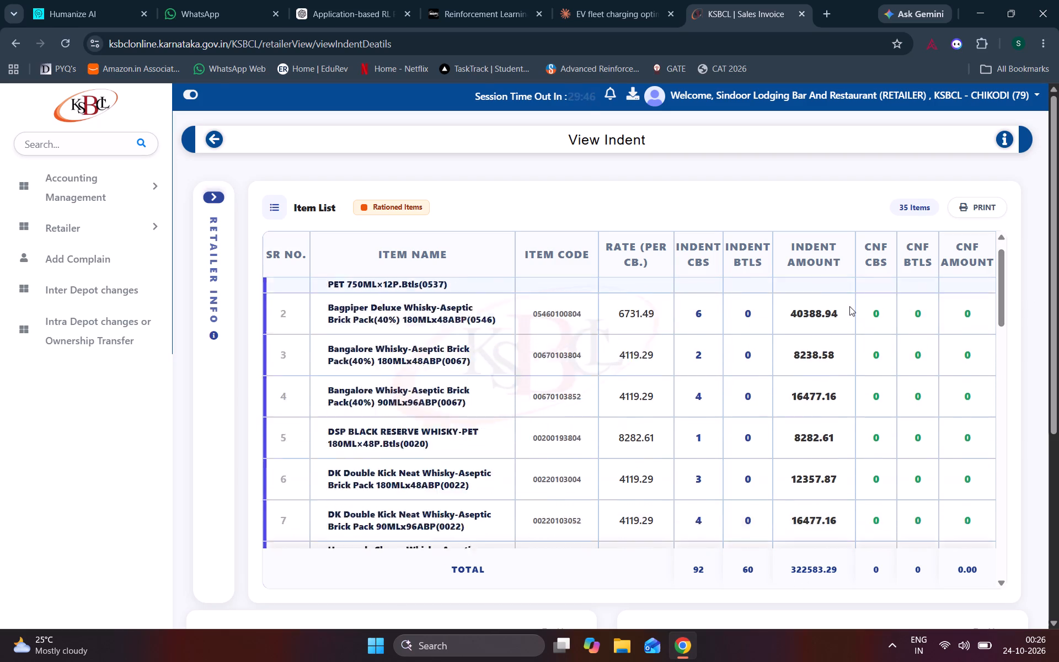
scroll(849, 306, "down", 2)
scroll(849, 306, "down", 20)
scroll(849, 306, "down", 4)
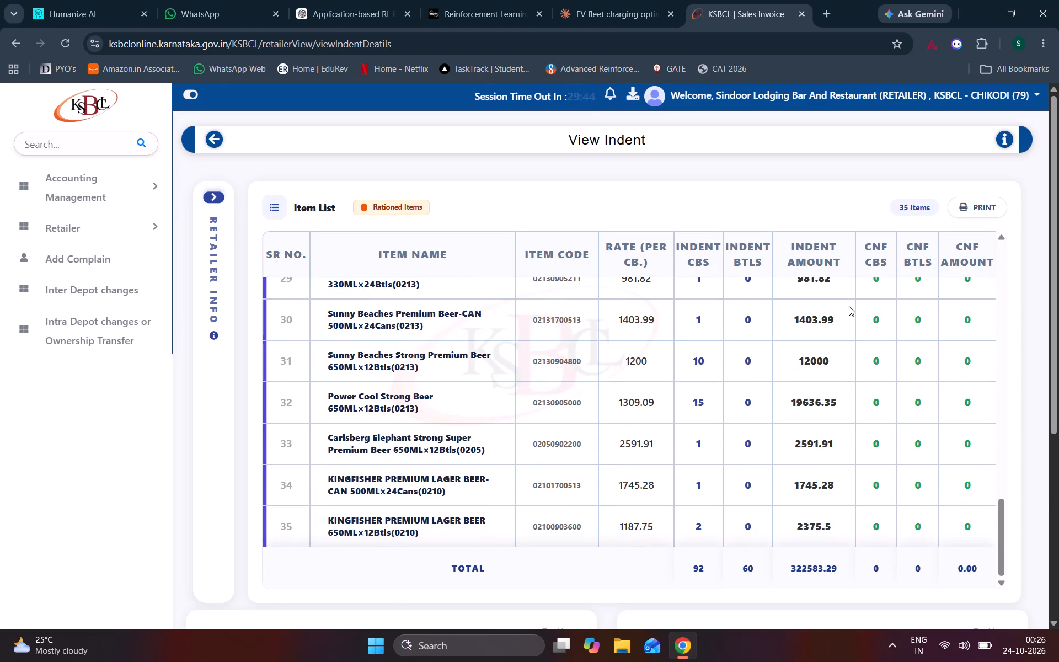
scroll(849, 306, "down", 6)
scroll(849, 306, "up", 1)
scroll(849, 306, "down", 10)
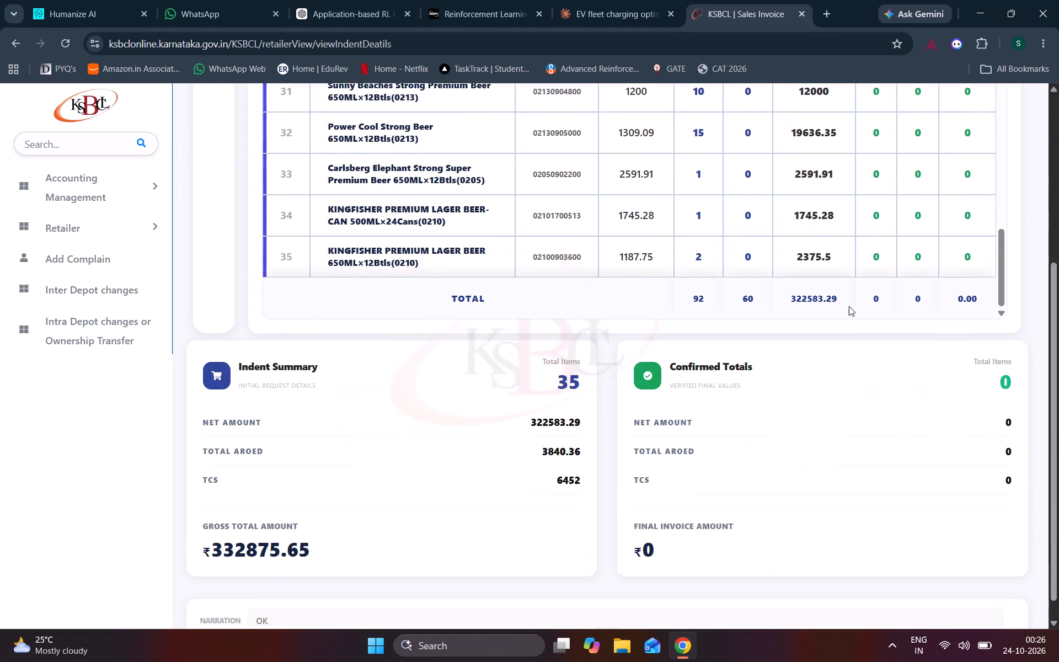
scroll(849, 306, "up", 18)
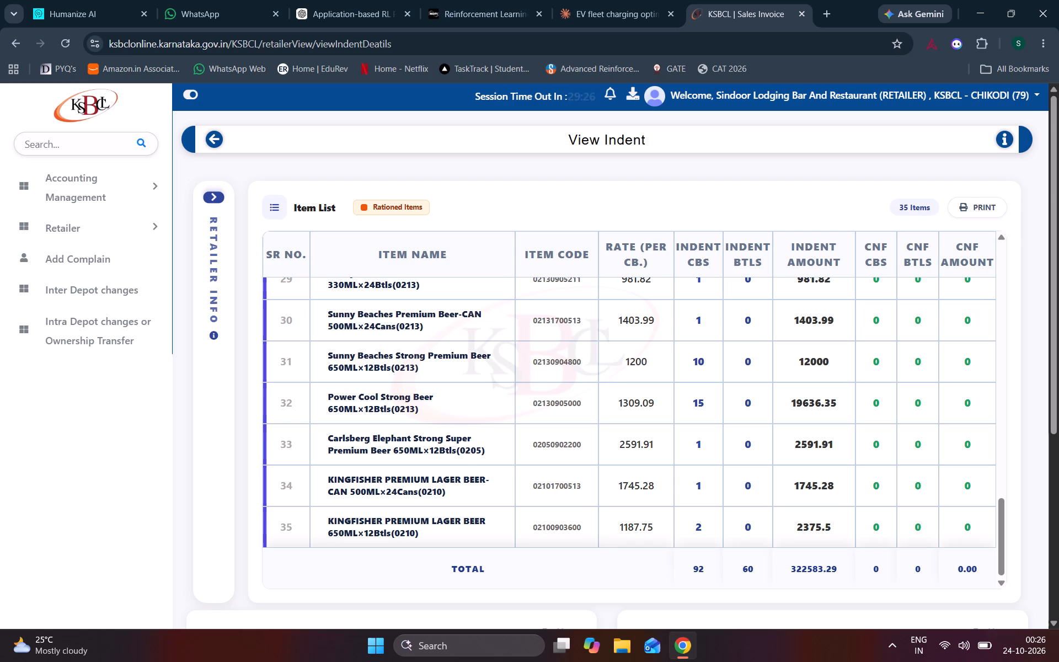
Return to the list of retailer indents and open the regular indent of 24/10/2026 for editing.
left_click(214, 140)
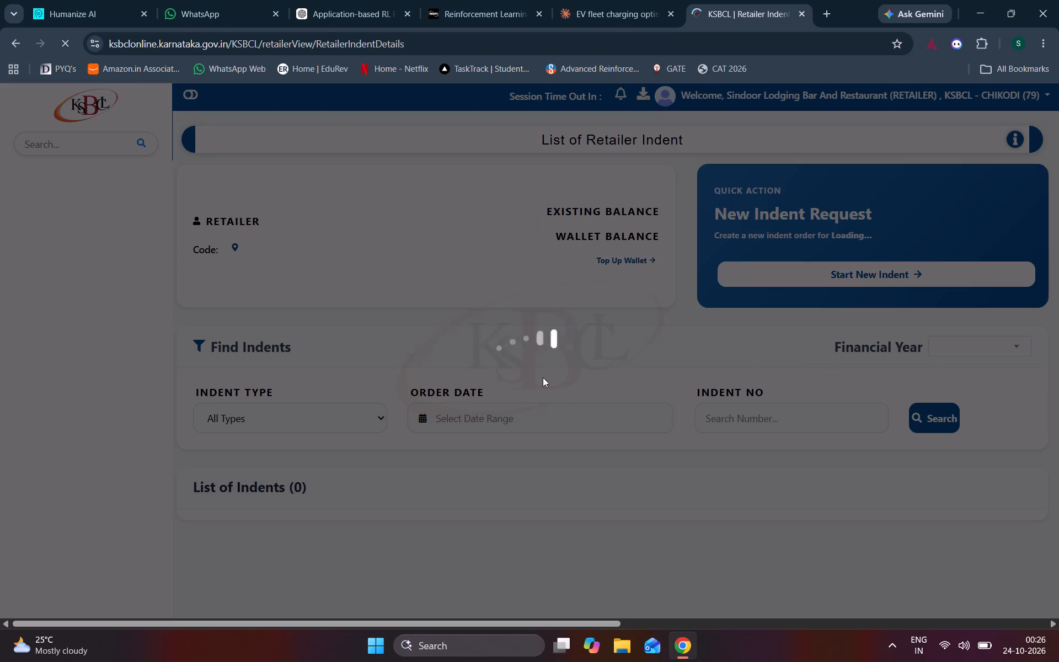
scroll(688, 429, "down", 4)
scroll(766, 456, "down", 2)
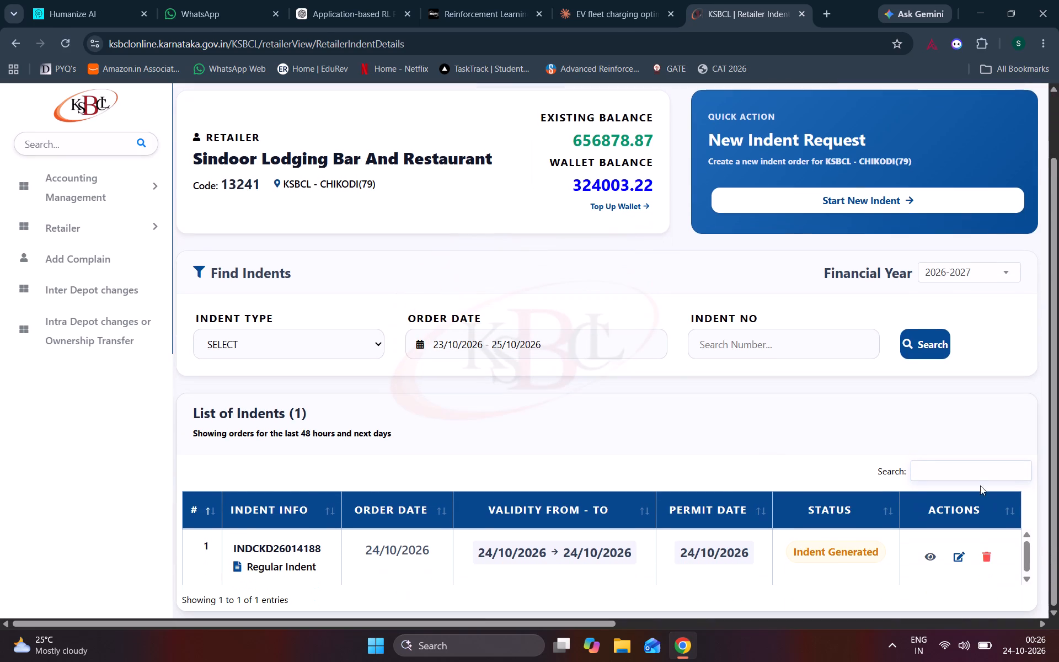
left_click(962, 553)
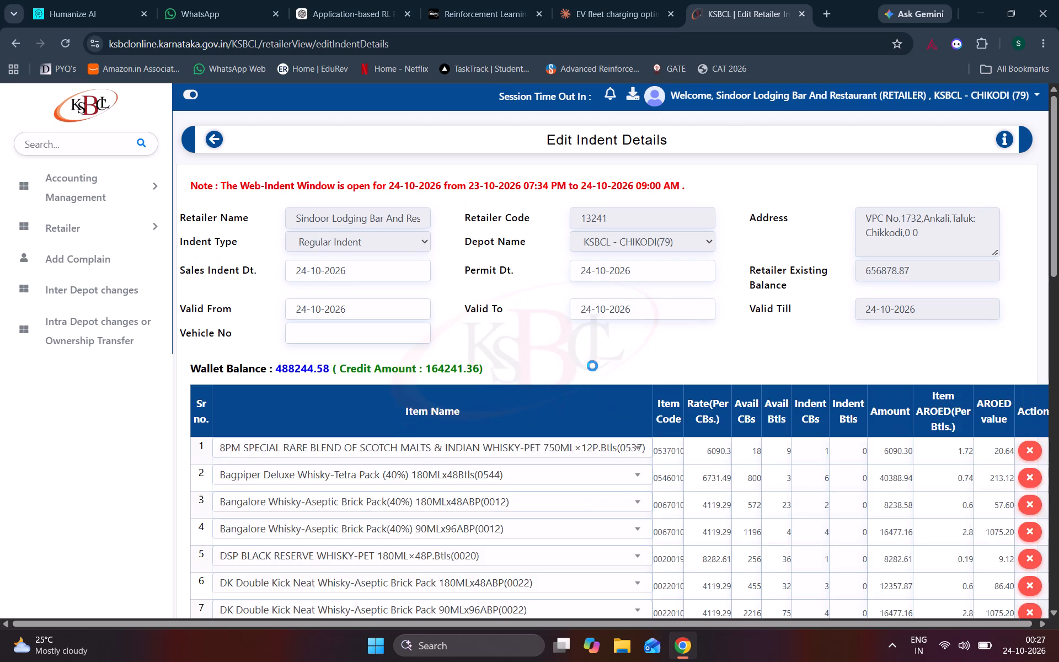
Check the reopened indent's items, quantities and net, TCS, AROED and gross amounts on the edit page.
scroll(592, 366, "down", 16)
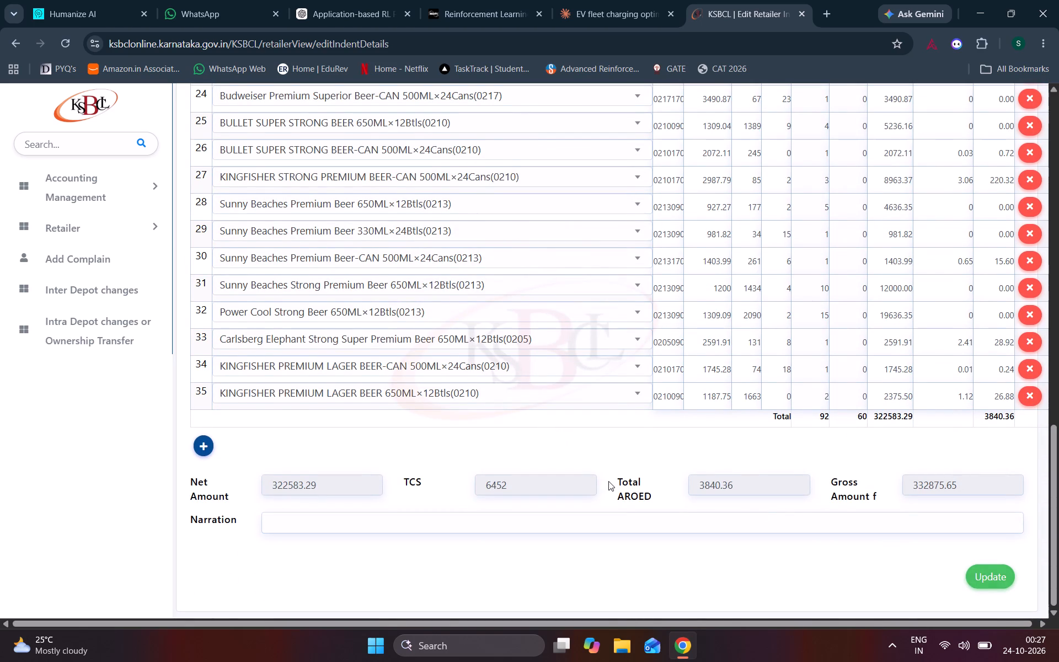
scroll(608, 481, "up", 11)
scroll(606, 481, "down", 3)
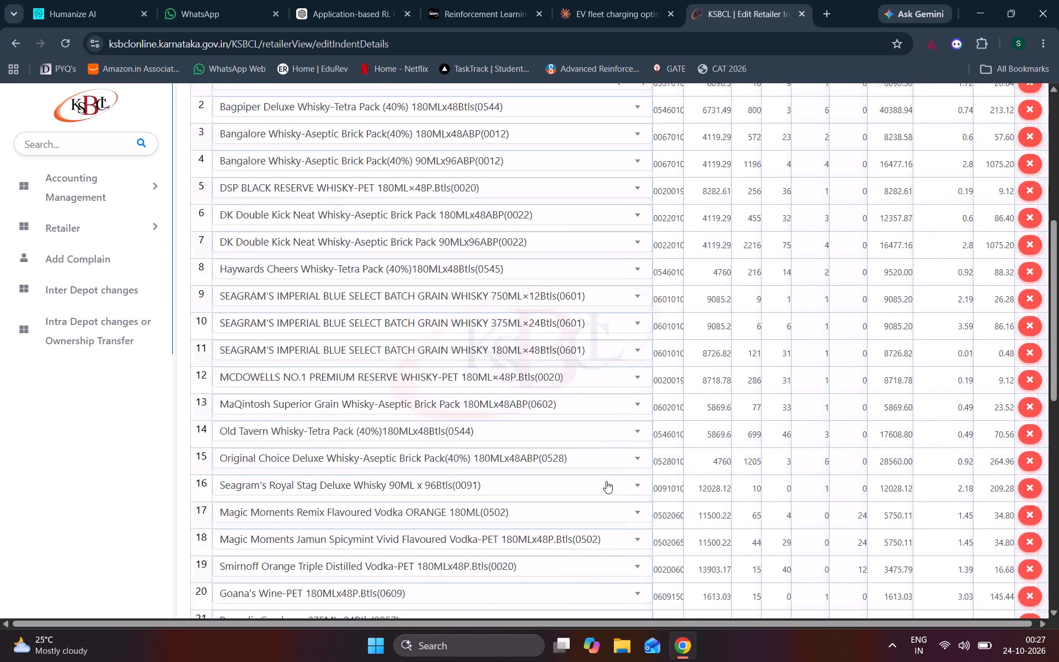
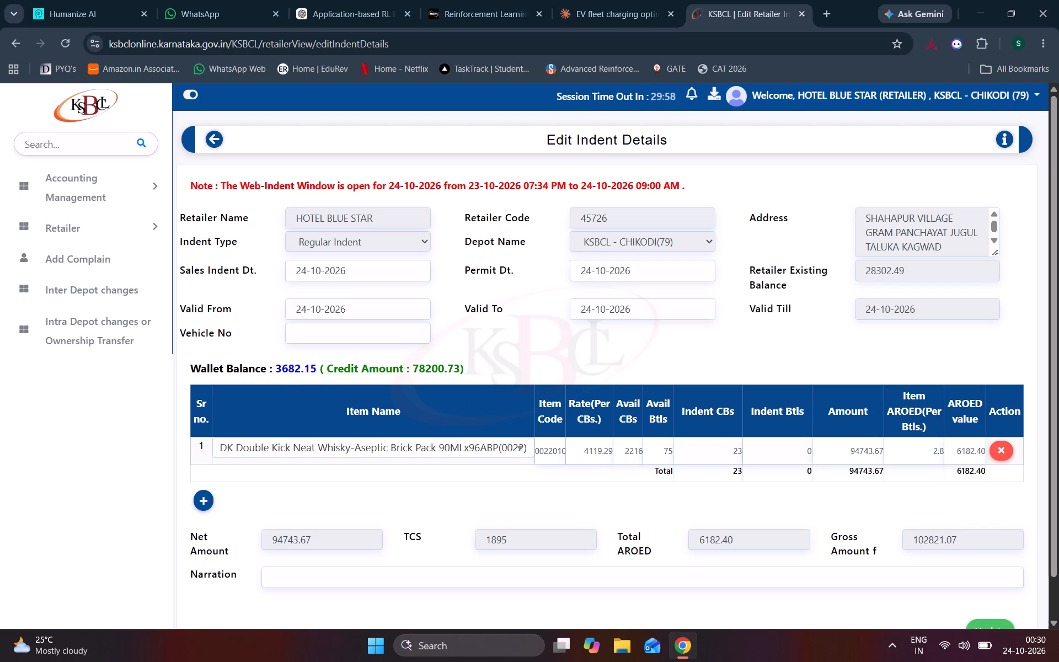
Remove the DK Double Kick Neat Whisky 90MLx96ABP row from the indent.
left_click(994, 449)
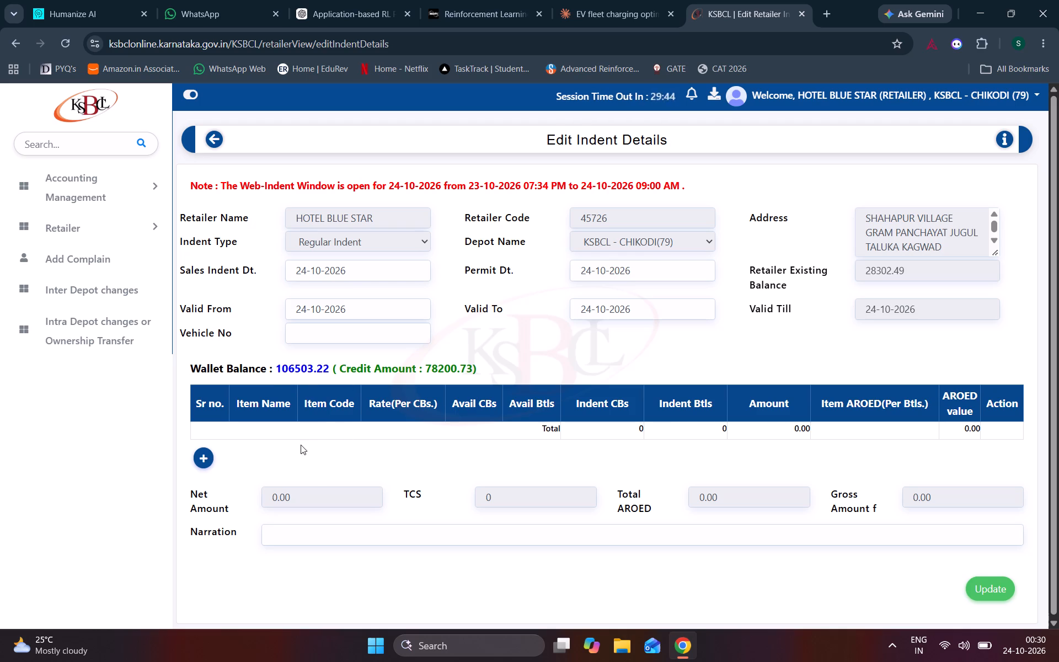
Add Bagpiper Deluxe Whisky-Tetra Pack (40%) 180MLx48Btls as a new indent item with 2 CBs.
left_click(203, 453)
left_click(256, 446)
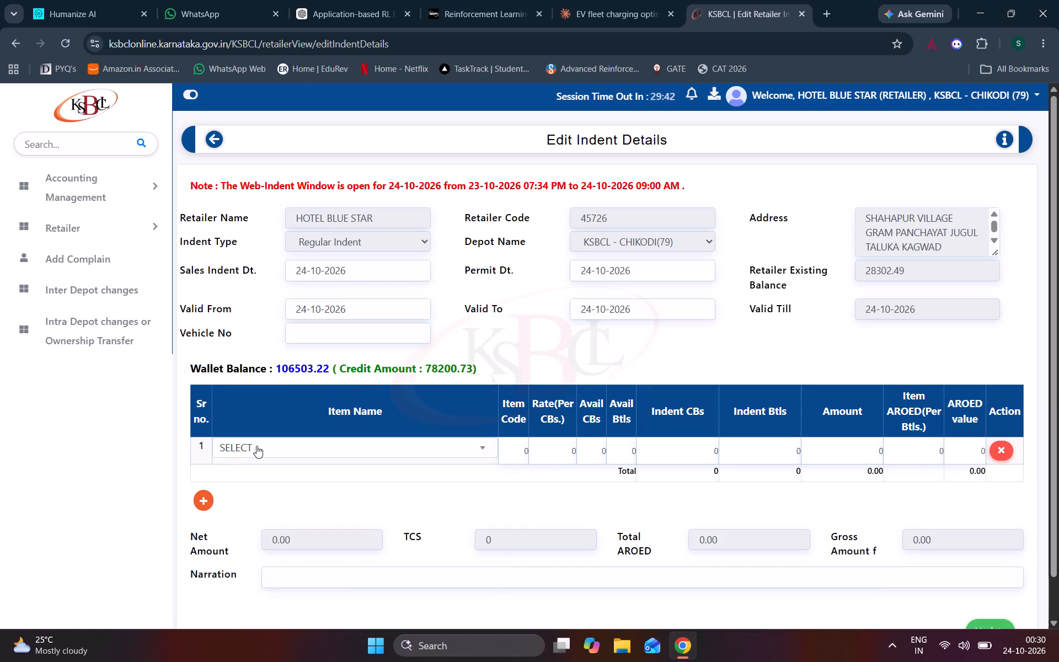
type("BAG")
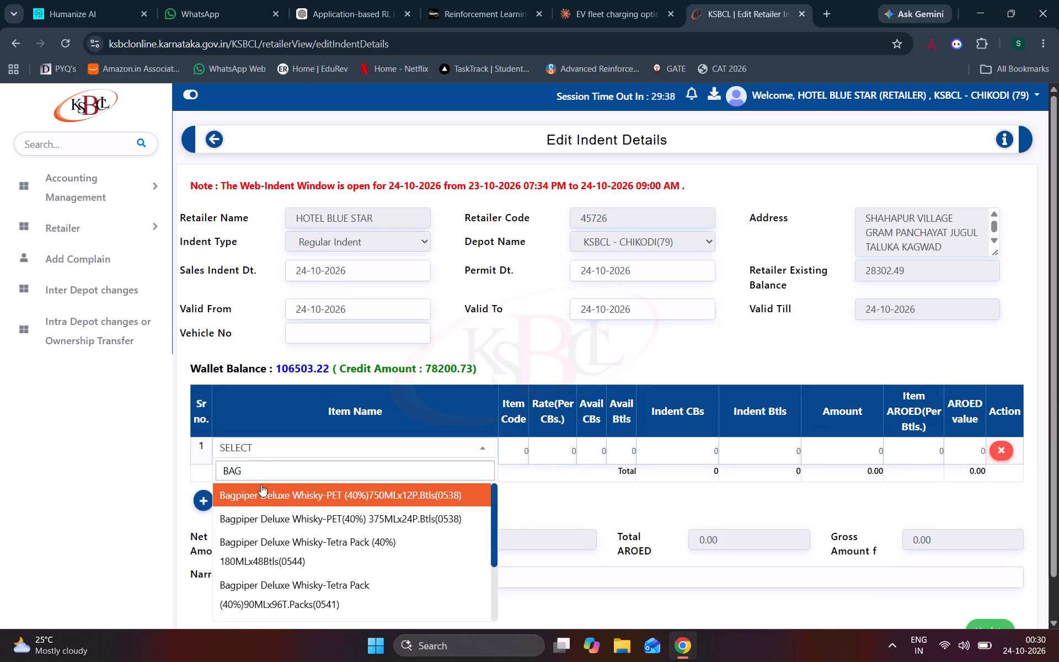
left_click(318, 552)
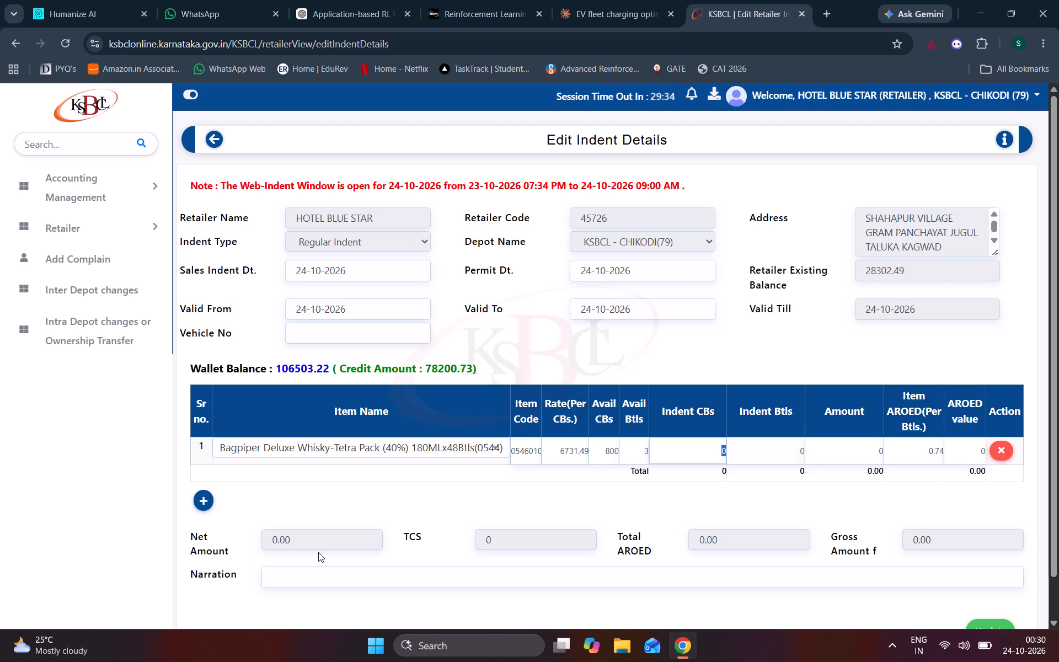
key("2")
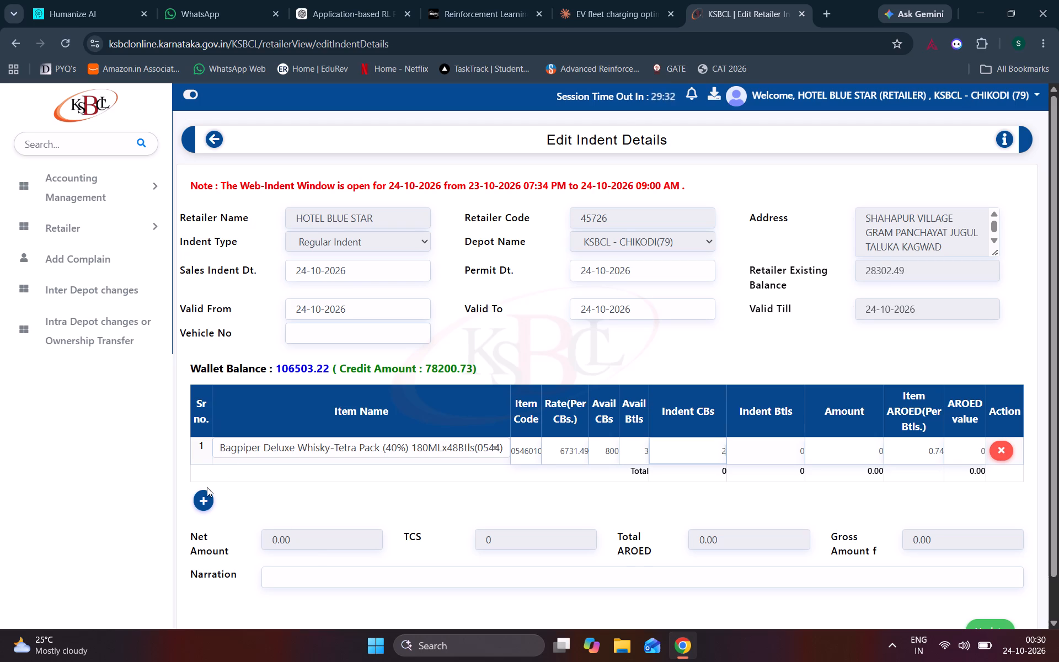
Add Bagpiper Deluxe Whisky-Tetra Pack (40%) 90MLx96T.Packs as a new indent item with 1 CB.
left_click(208, 495)
left_click(252, 478)
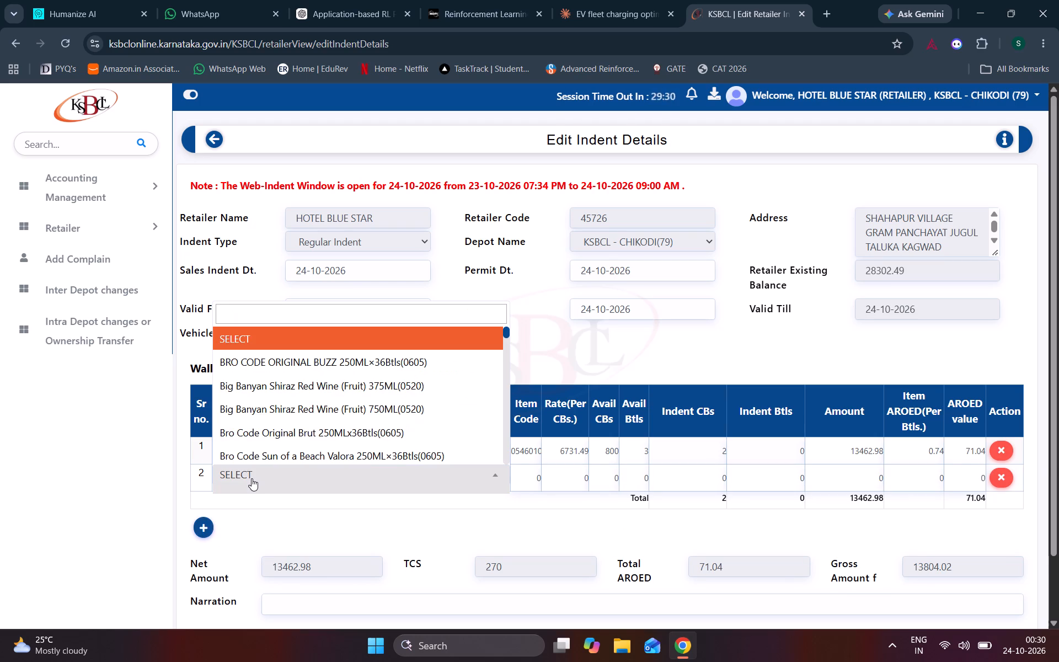
type("BA")
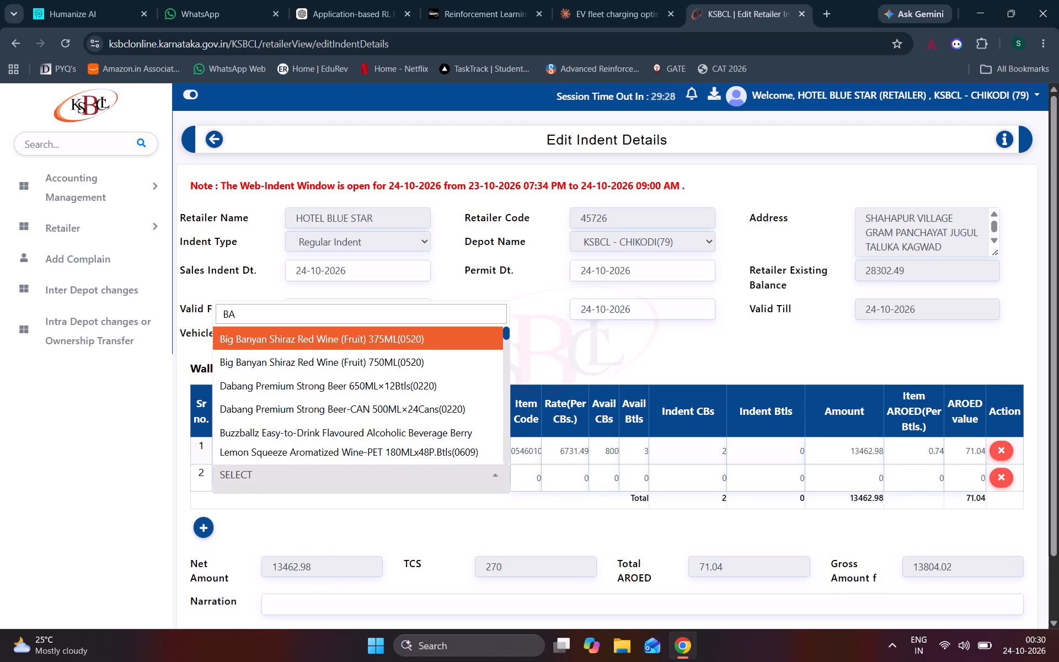
key("g")
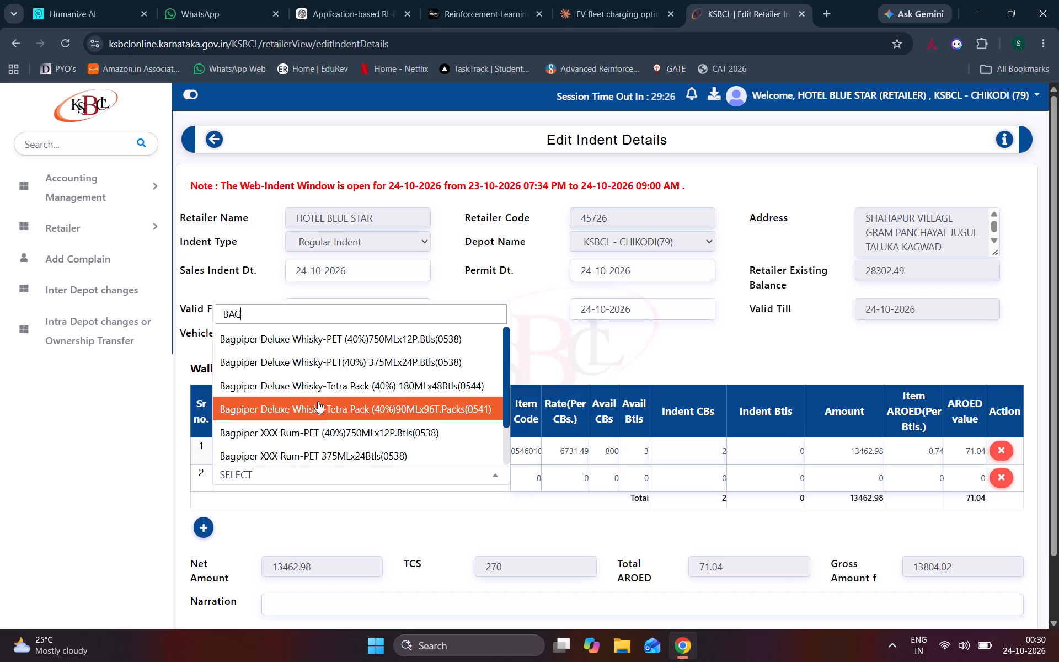
left_click(319, 406)
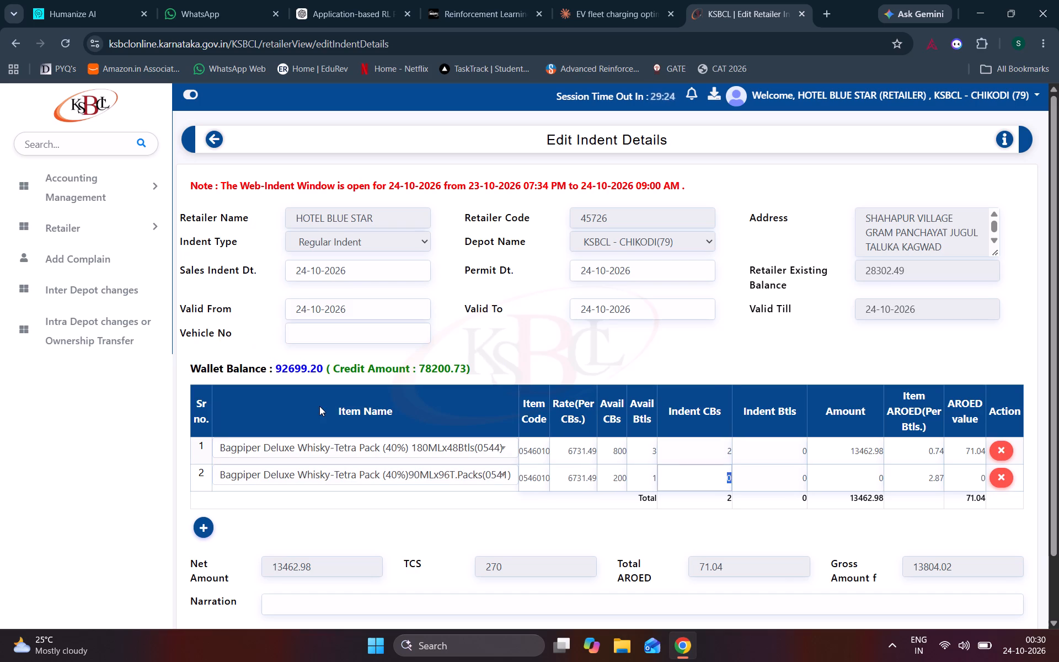
key("1")
Add DK Double Kick Neat Whisky-Aseptic Brick Pack 180MLx48ABP as a new indent item with 3 CBs.
left_click(204, 524)
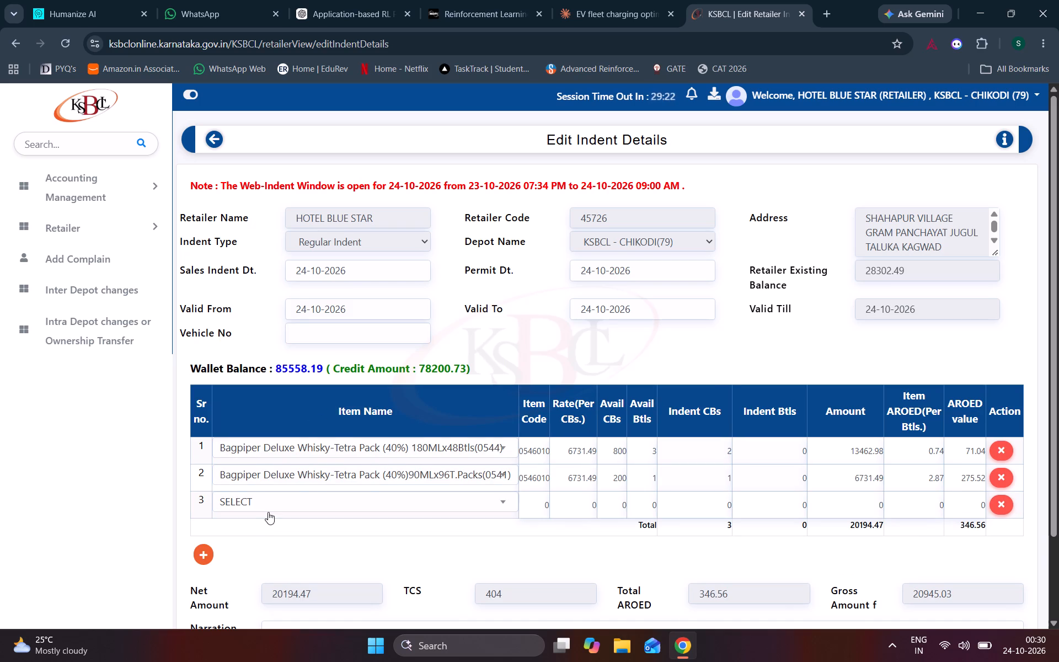
left_click(268, 510)
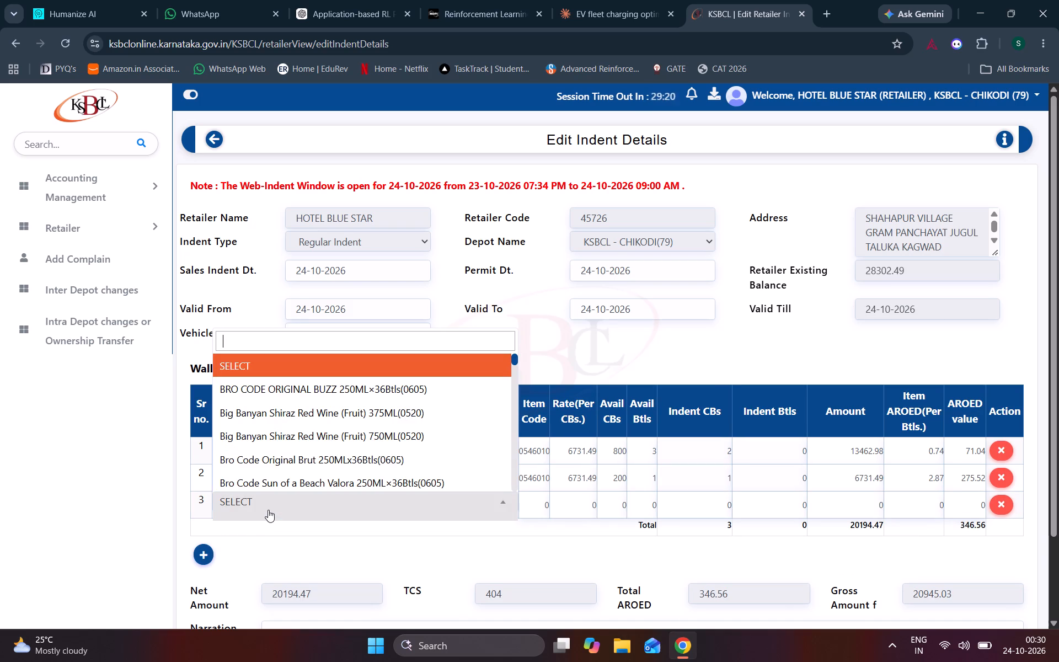
type("DK")
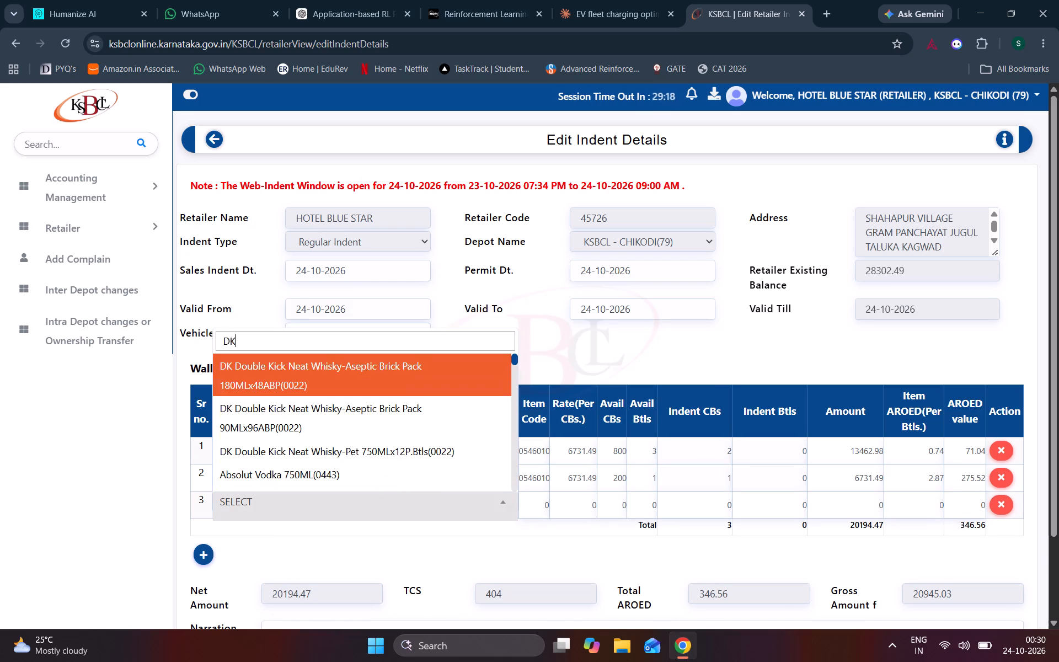
left_click(317, 380)
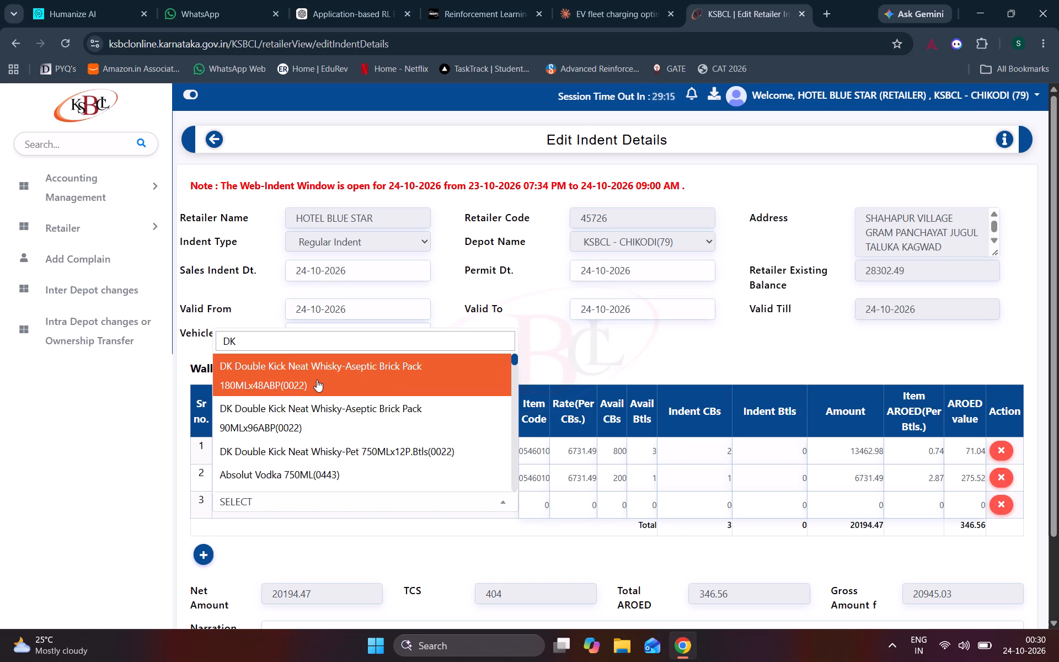
key("3")
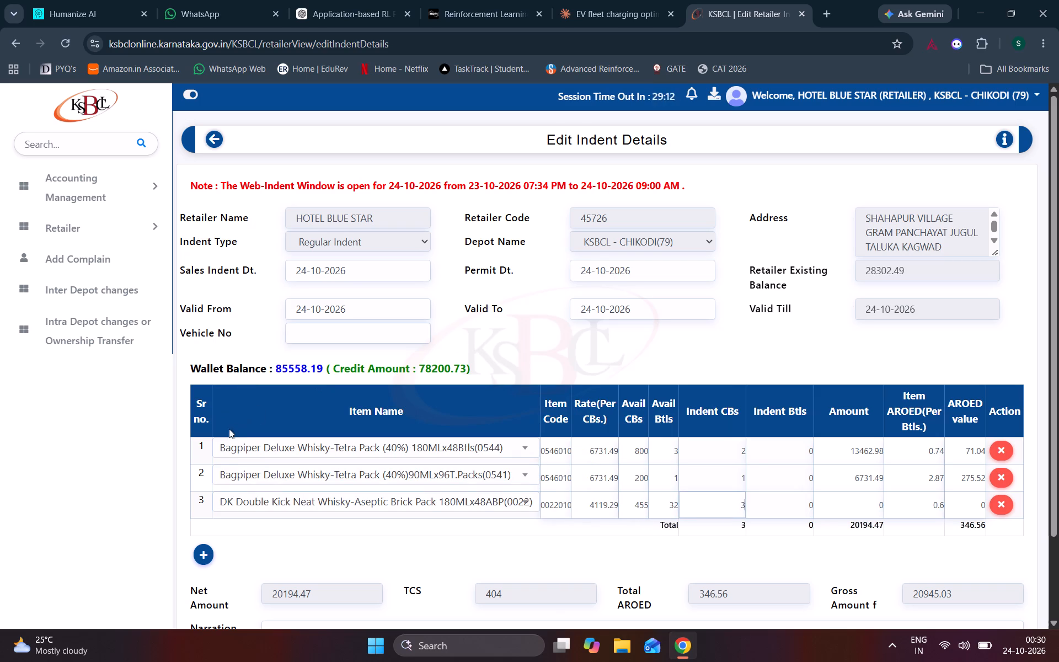
Add Haywards Cheers Whisky-Tetra Pack (40%) 90MLx96BT.Packs as a new indent item with 1 CB.
left_click(208, 548)
left_click(237, 522)
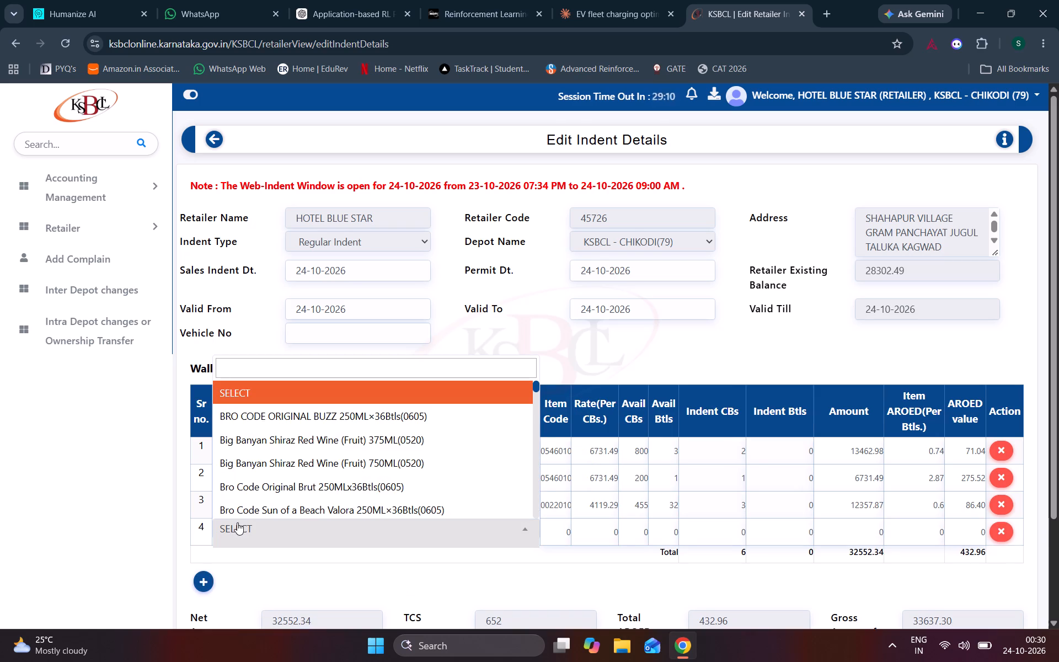
type("HA")
key("y")
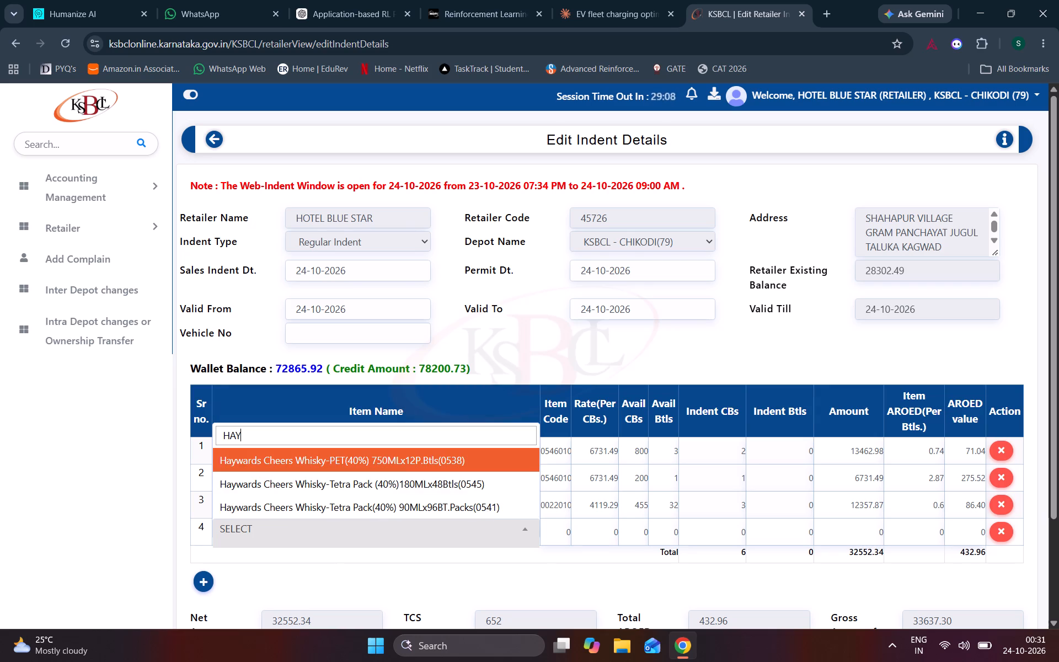
left_click(375, 515)
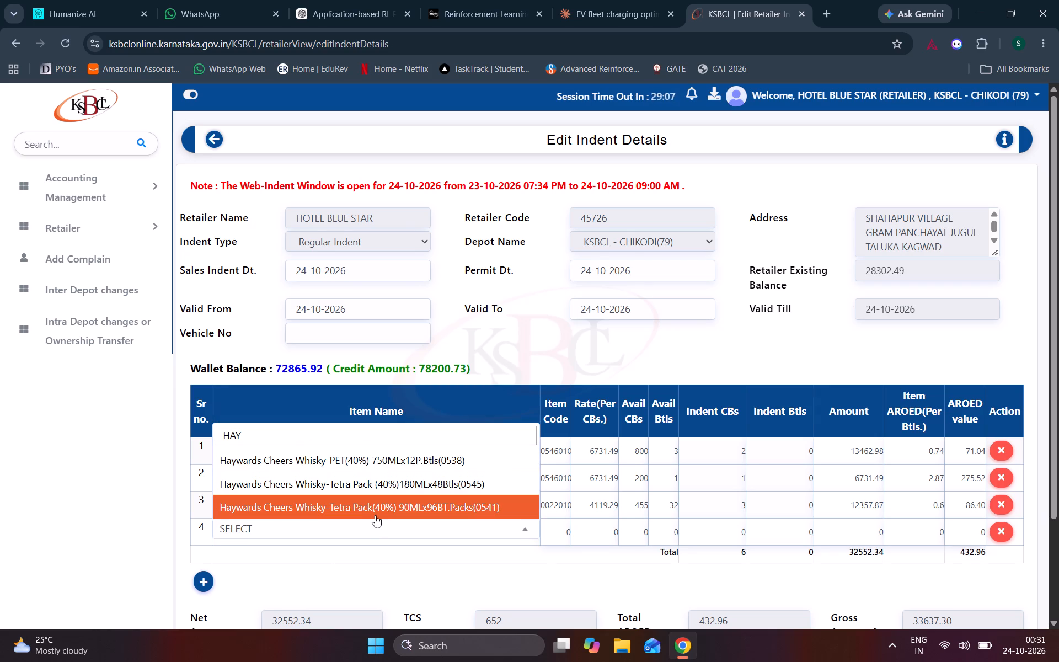
key("1")
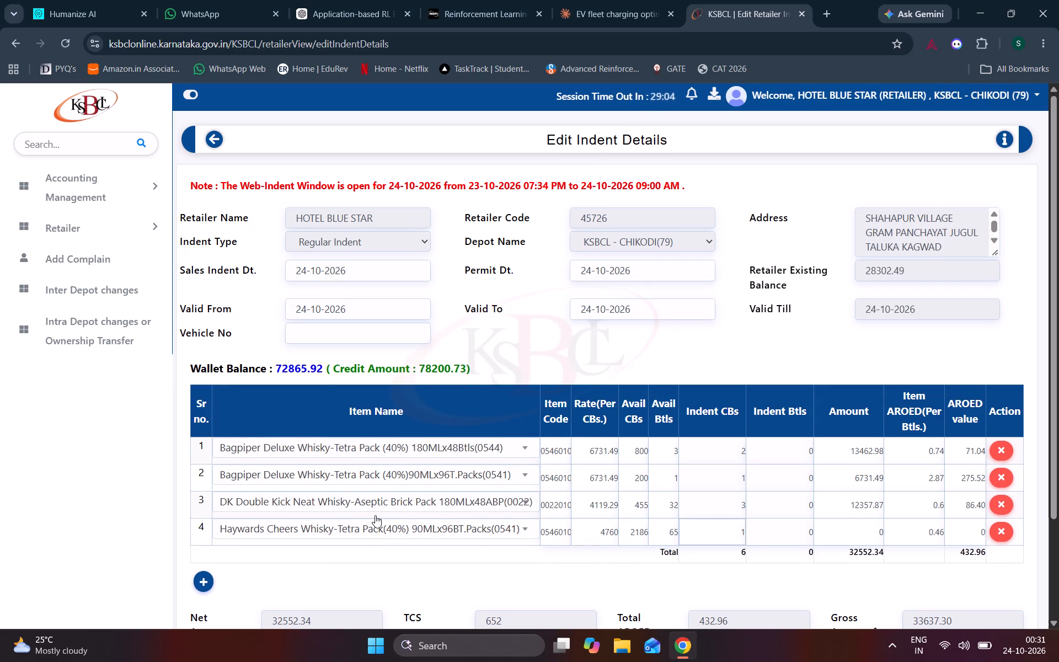
Add Diplomat Deluxe Whisky-Aseptic Brick Pack 180MLx48ABP as a new indent item with 1 CB.
scroll(375, 515, "down", 2)
left_click(204, 465)
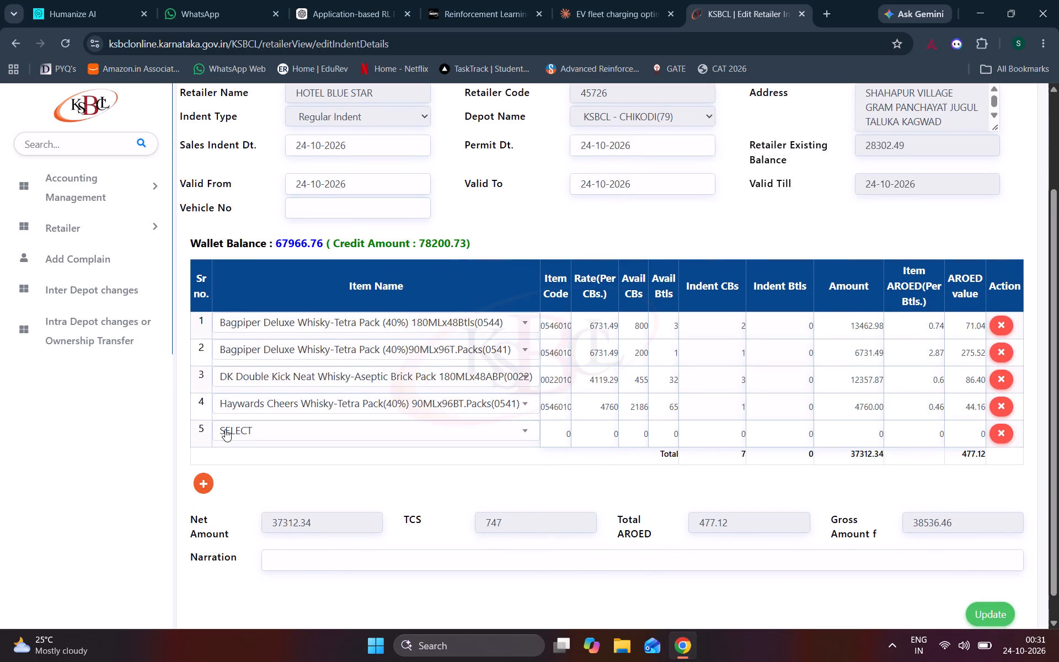
left_click(225, 429)
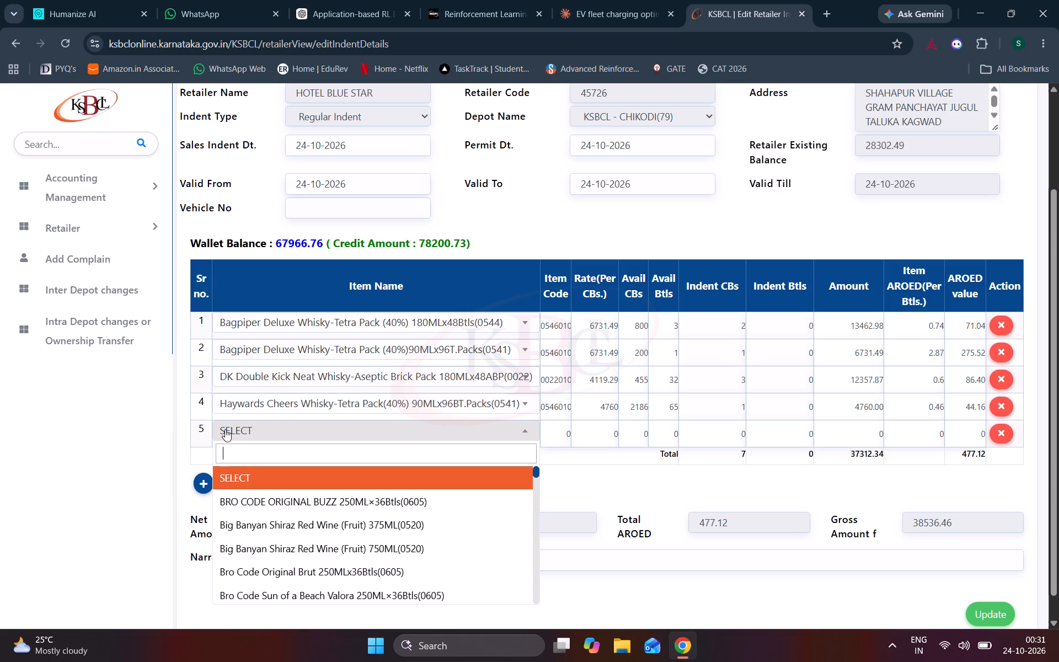
key("g")
key("BackSpace")
type("DIP")
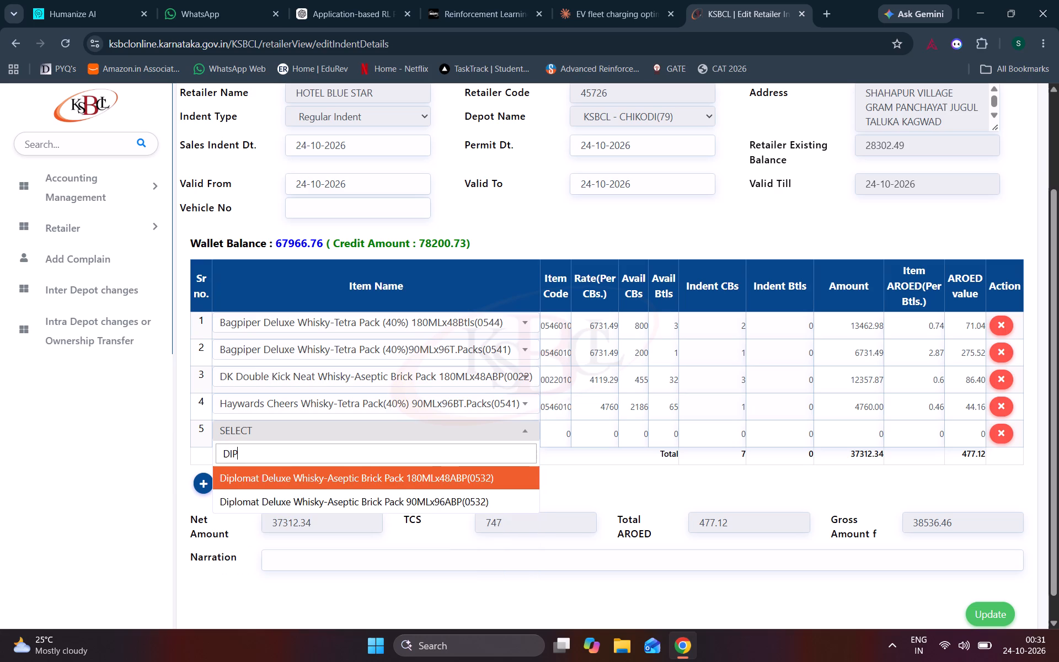
left_click(249, 480)
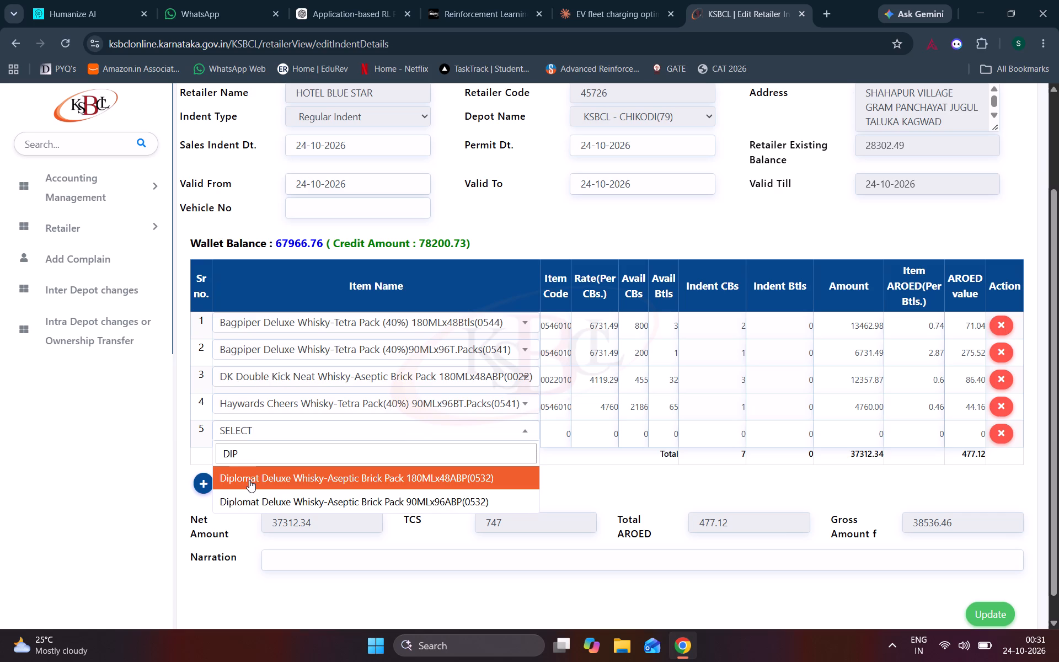
key("1")
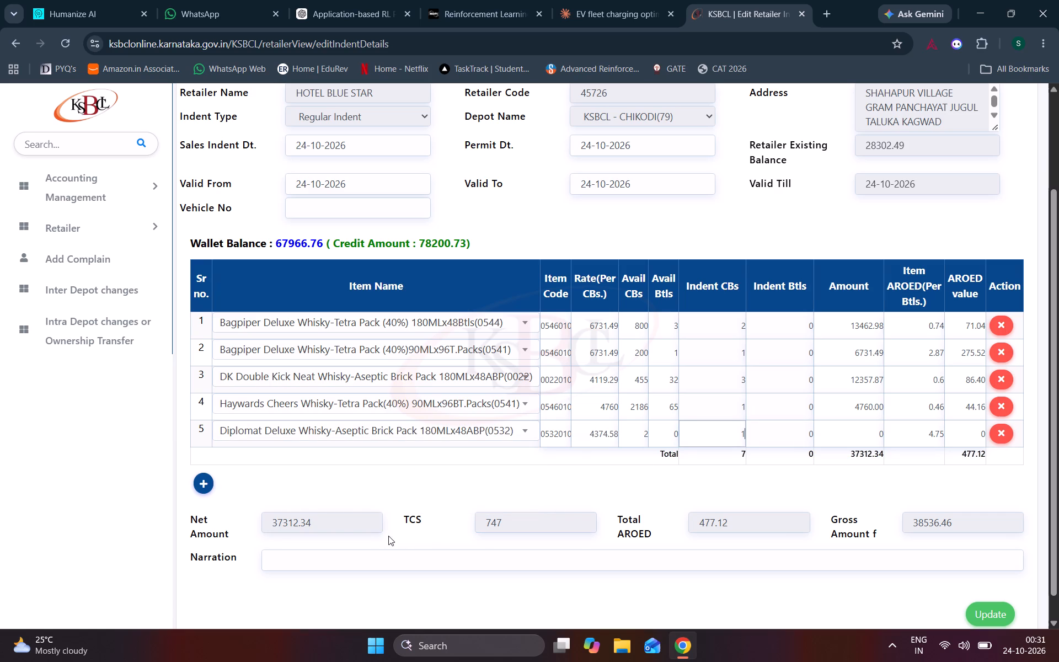
Add ICONiQ White Grand International Grain Whisky 180MLx48Btls as a new indent item with 1 CB.
left_click(204, 488)
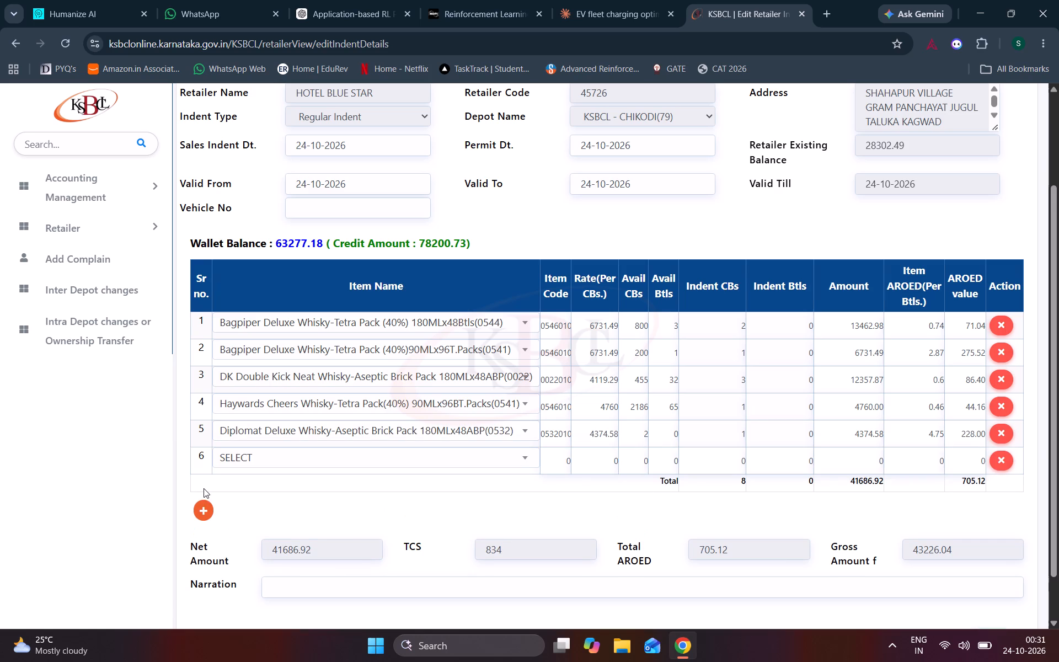
left_click(258, 453)
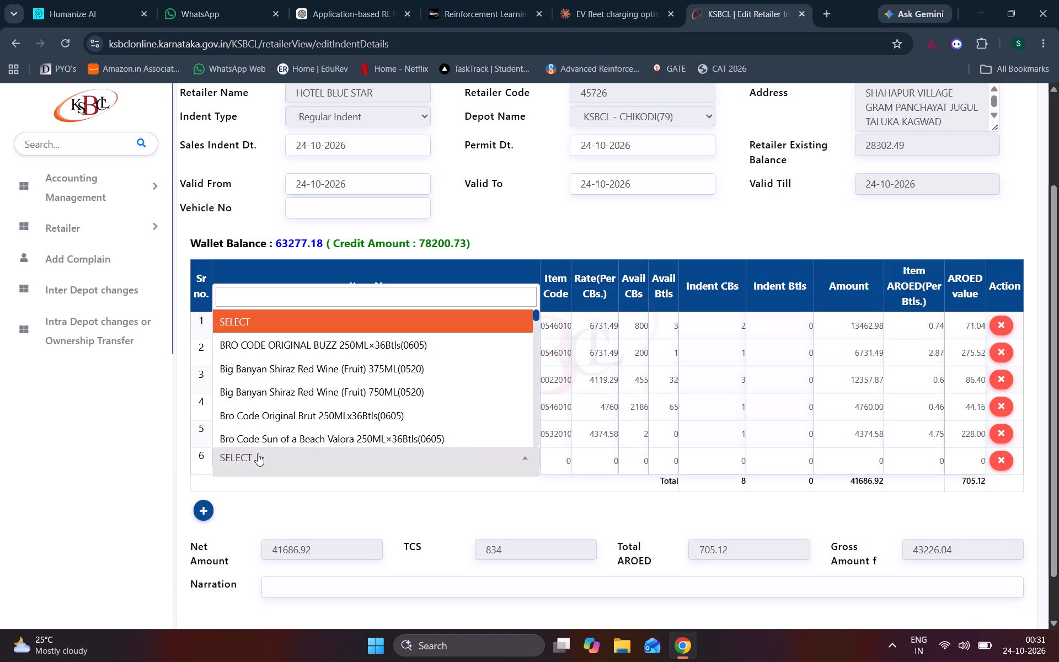
key("i")
type("CO")
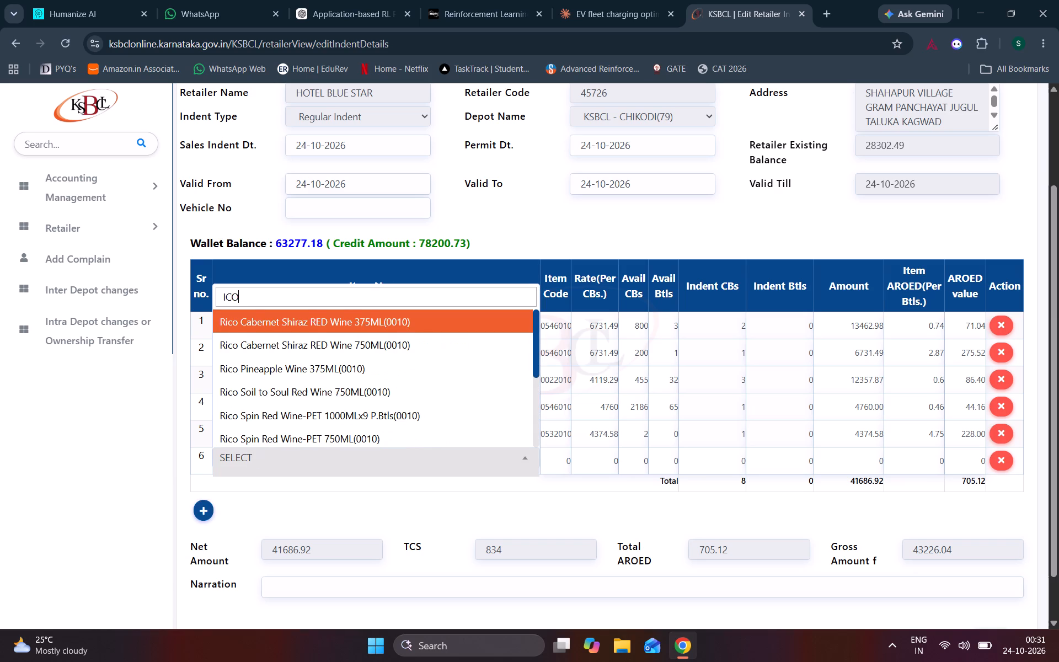
key("n")
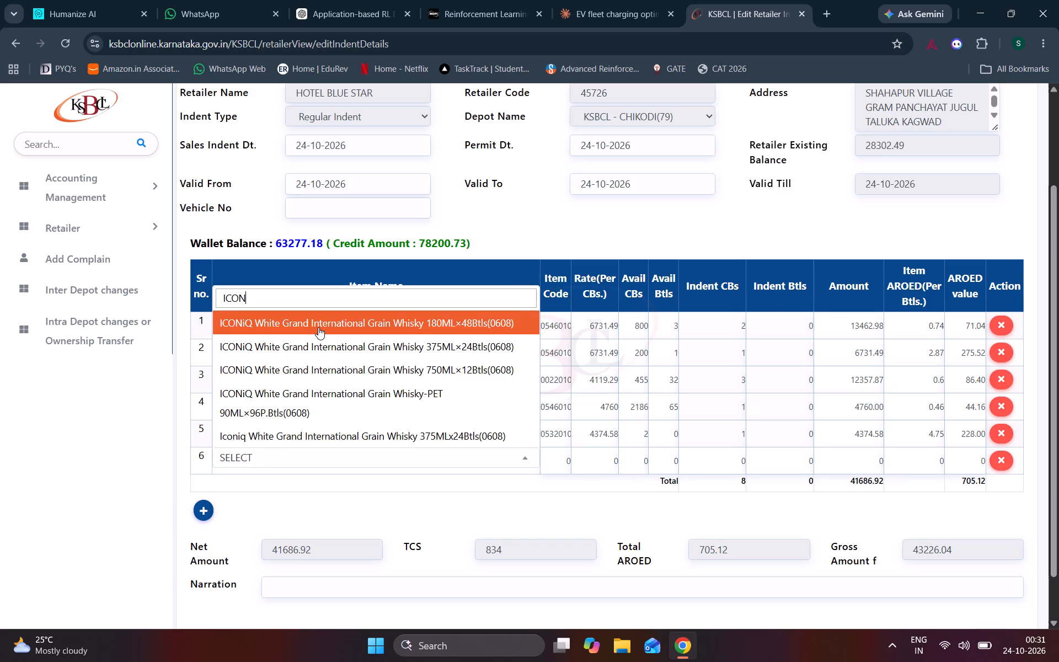
scroll(318, 327, "down", 4)
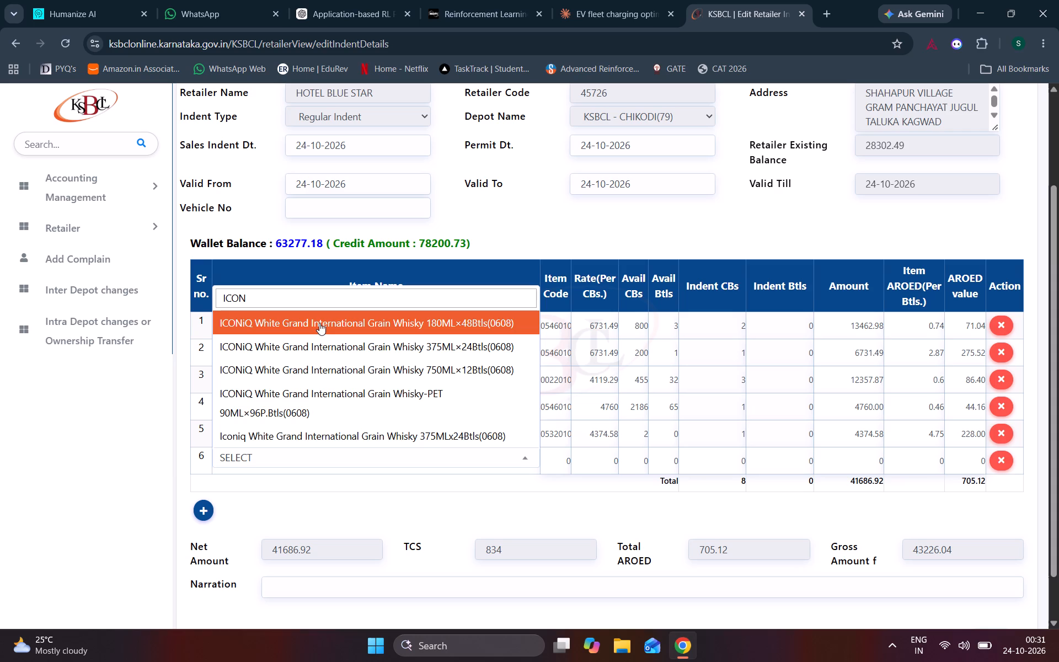
left_click(319, 323)
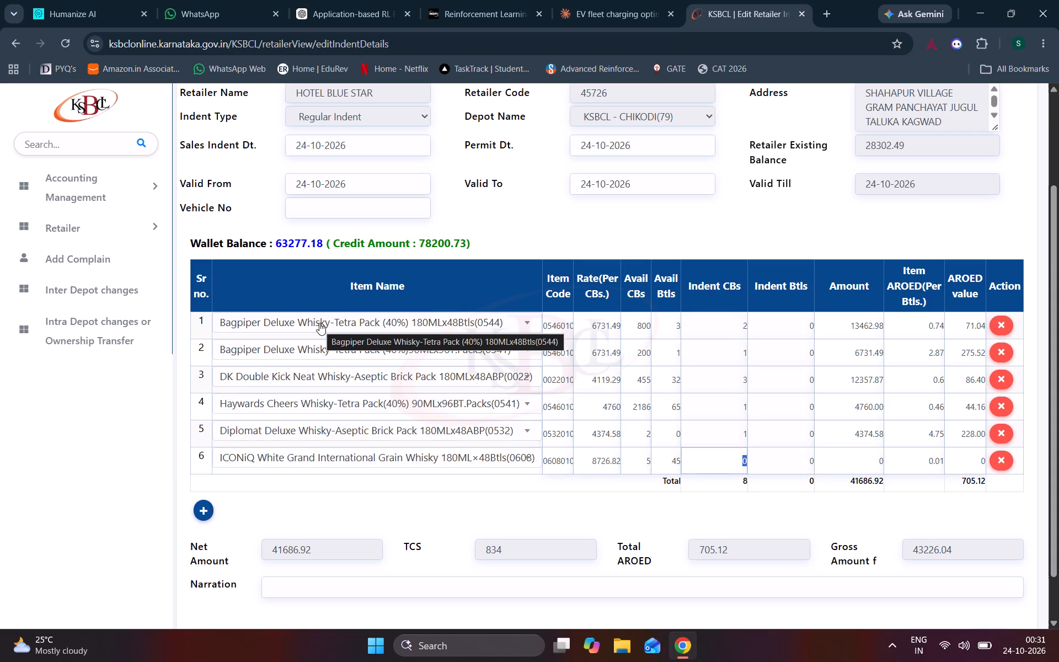
key("1")
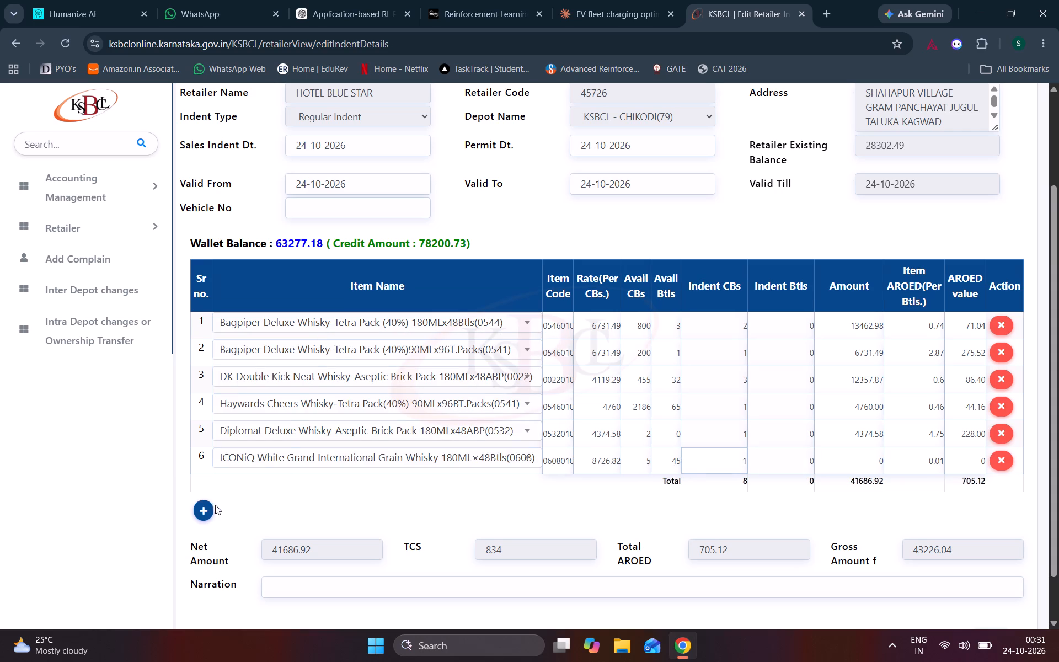
Add Old Tavern Whisky-Tetra Pack (40%) 180MLx48Btls as a new indent item with 2 CBs.
left_click(207, 505)
left_click(261, 481)
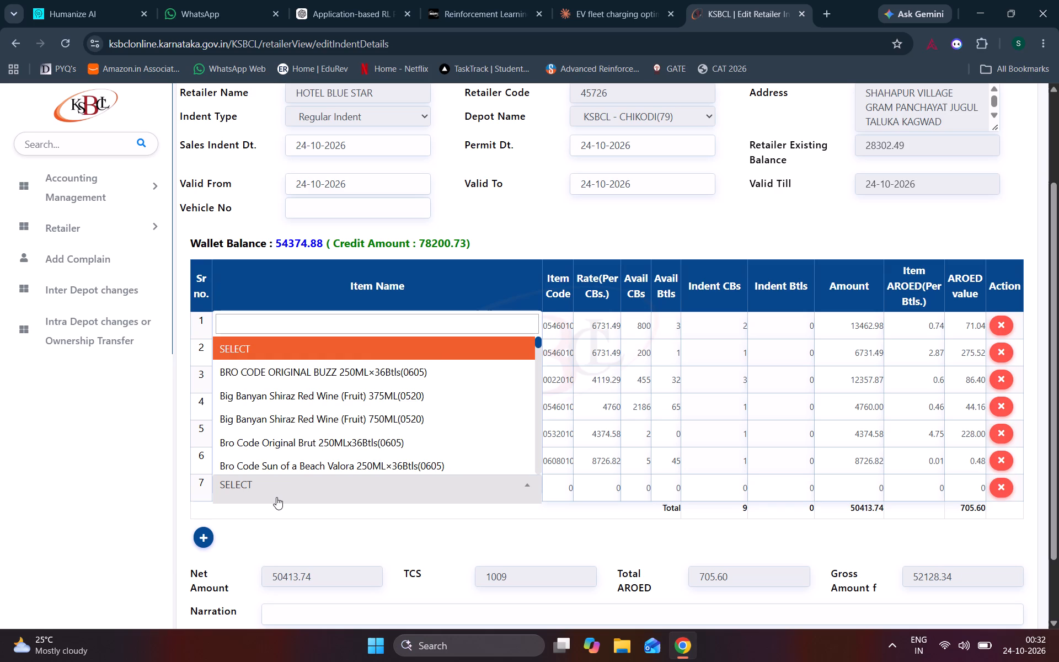
type("OL")
type("D T")
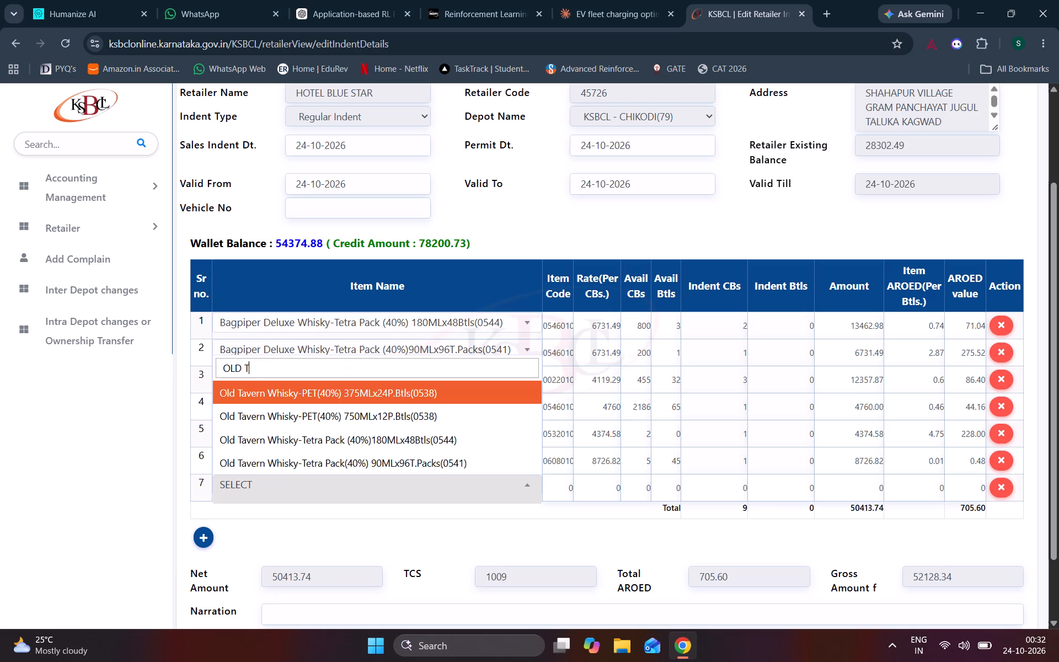
left_click(320, 442)
key("2")
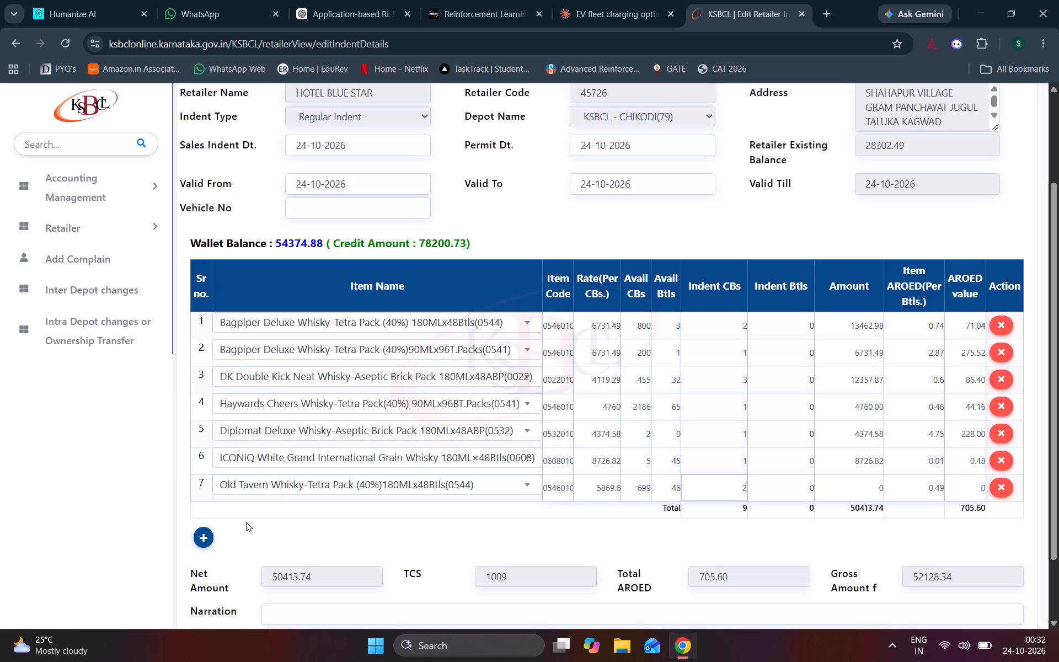
Add a blank indent row and change the Old Tavern Whisky-Tetra Pack (40%) 180MLx48Btls quantity to 1 CB.
left_click(200, 530)
left_click_drag(729, 495, 778, 502)
key("1")
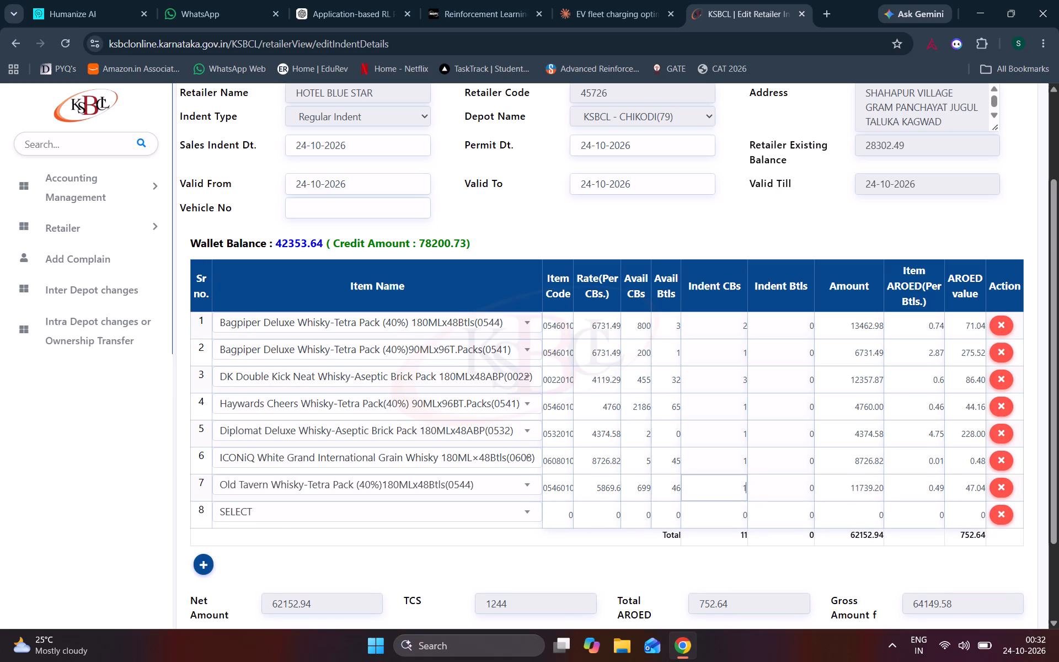
key("Return")
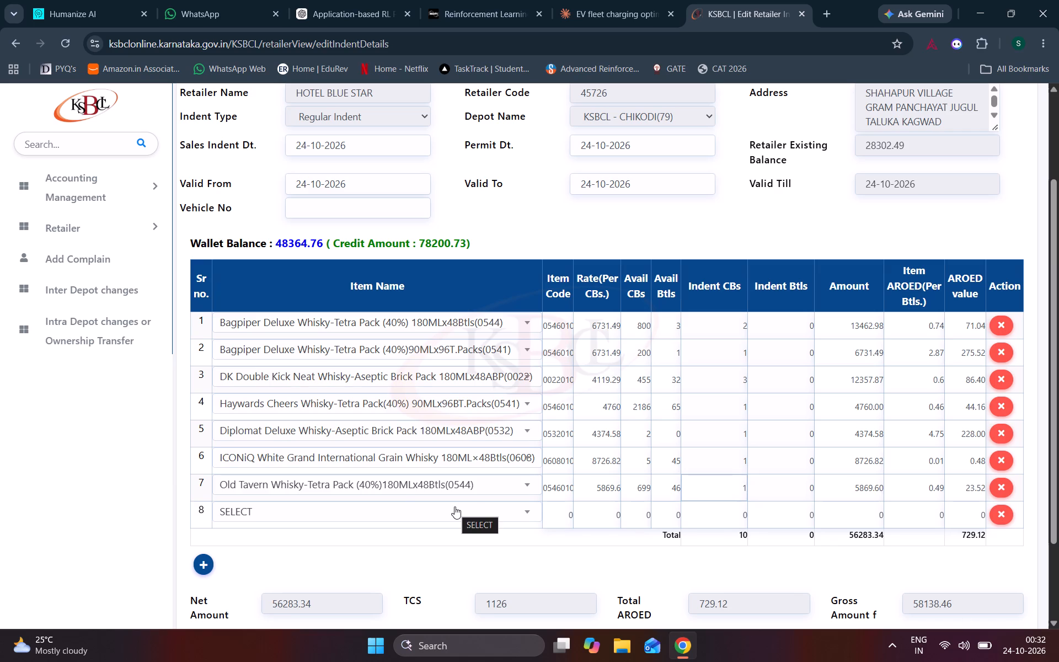
Fill the blank row with Original Choice Deluxe Whisky-Aseptic Brick Pack(40%) 90MLx96ABP and 4 CBs.
left_click(454, 506)
type("ORIGI")
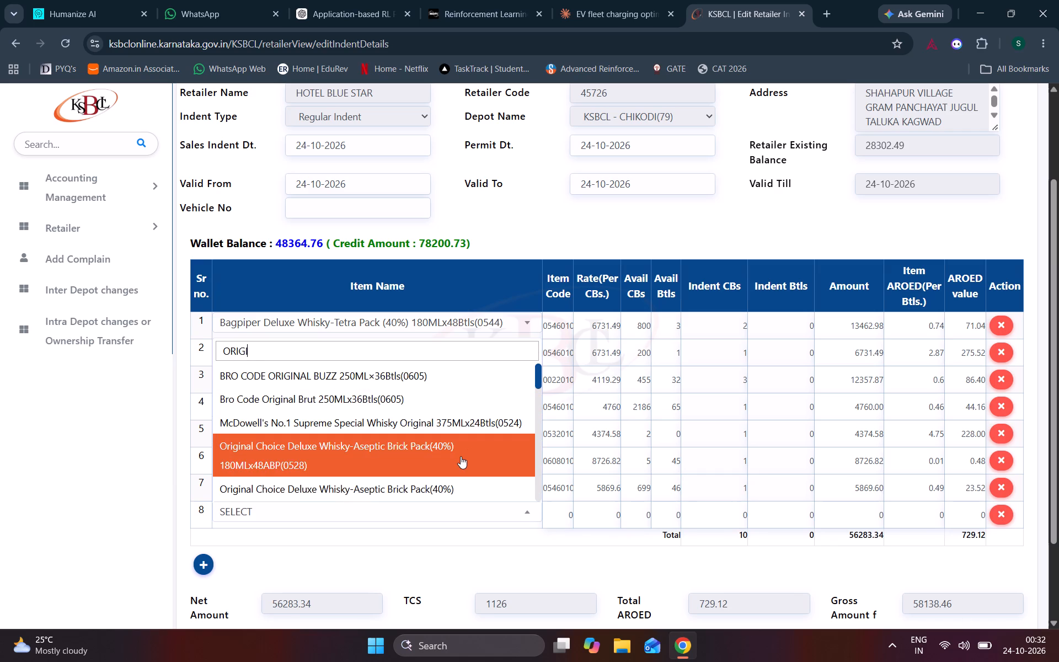
scroll(461, 456, "down", 1)
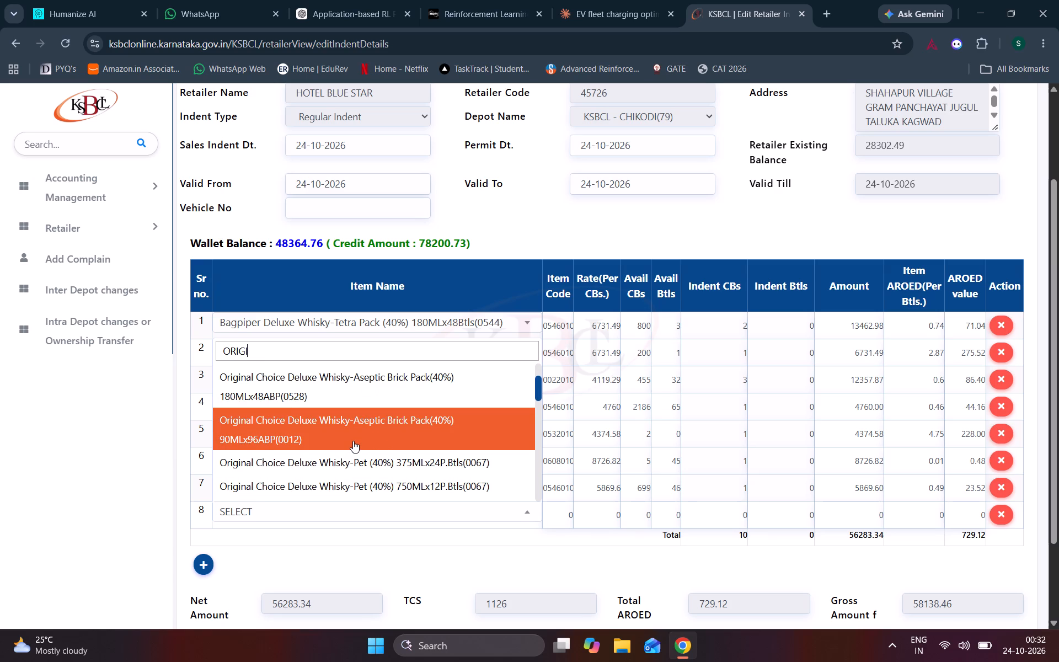
left_click(353, 441)
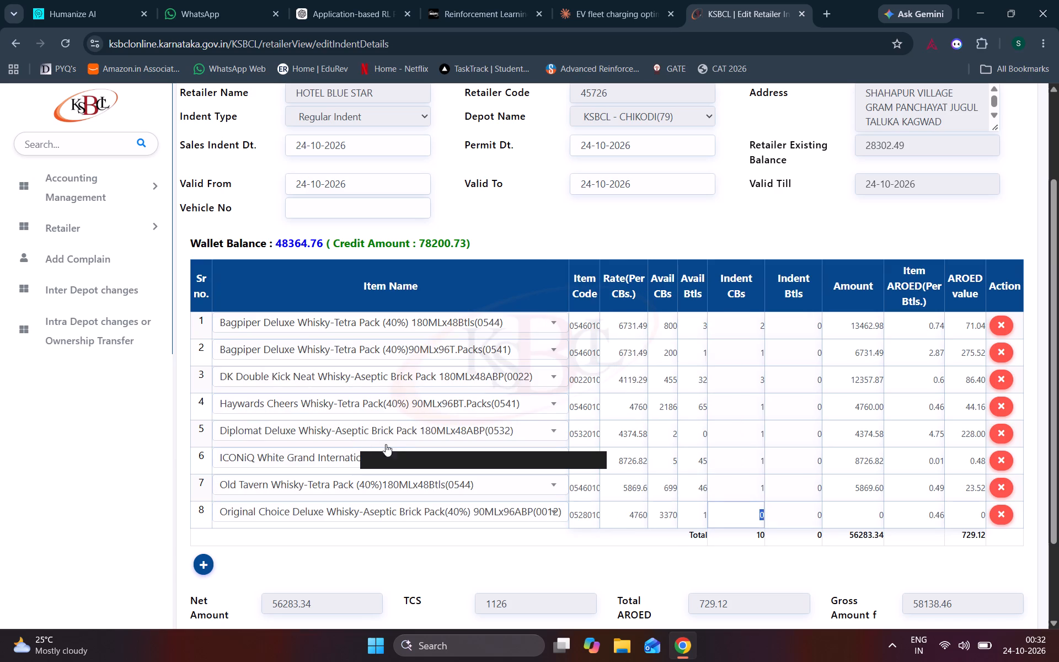
key("4")
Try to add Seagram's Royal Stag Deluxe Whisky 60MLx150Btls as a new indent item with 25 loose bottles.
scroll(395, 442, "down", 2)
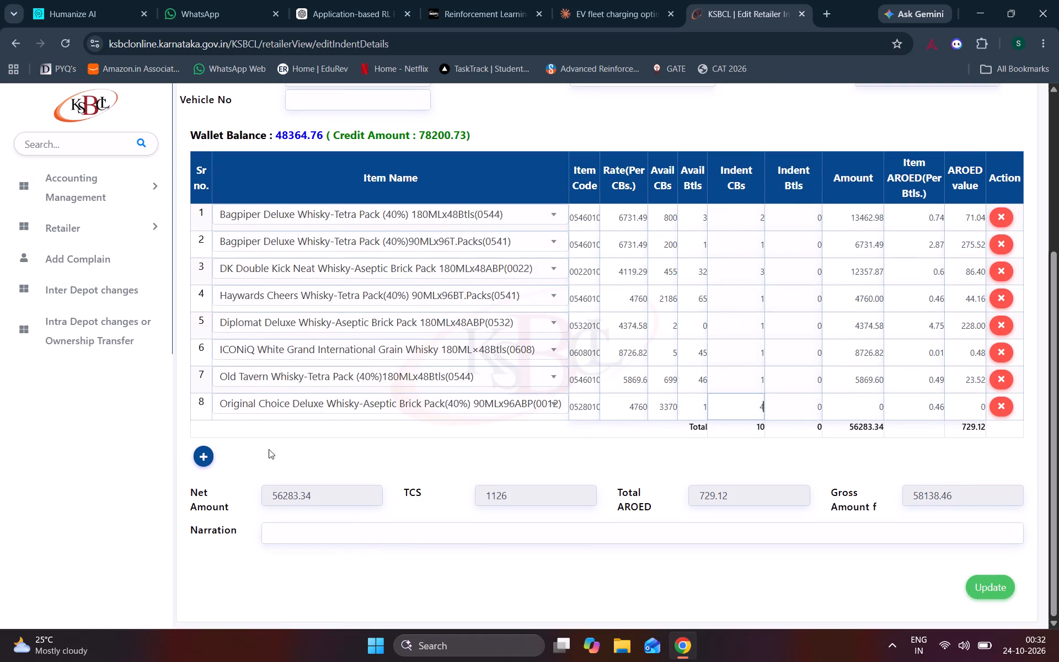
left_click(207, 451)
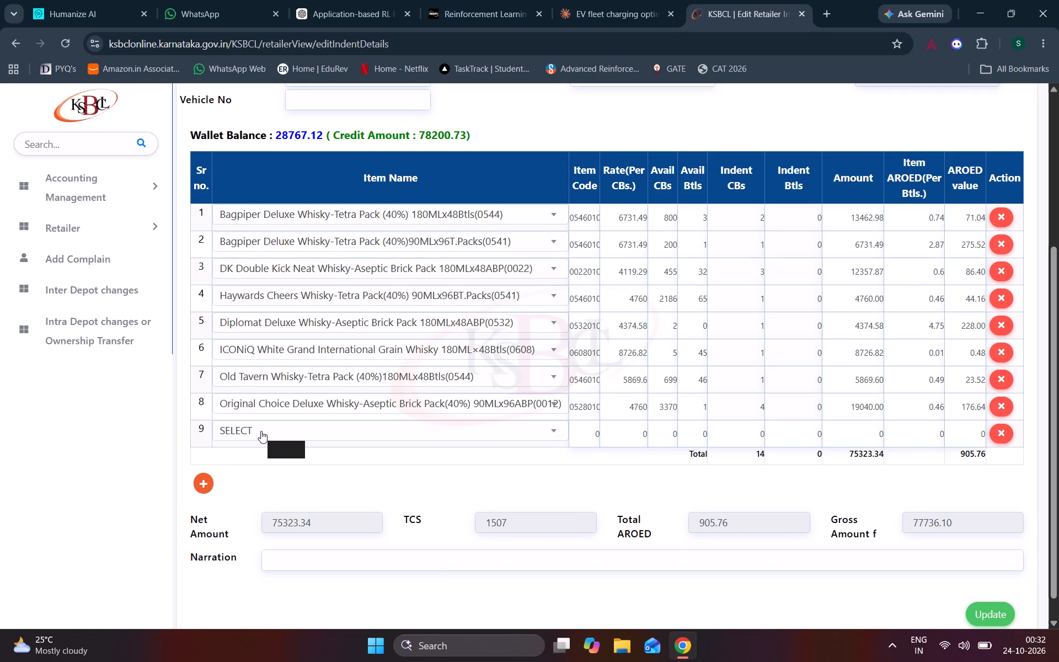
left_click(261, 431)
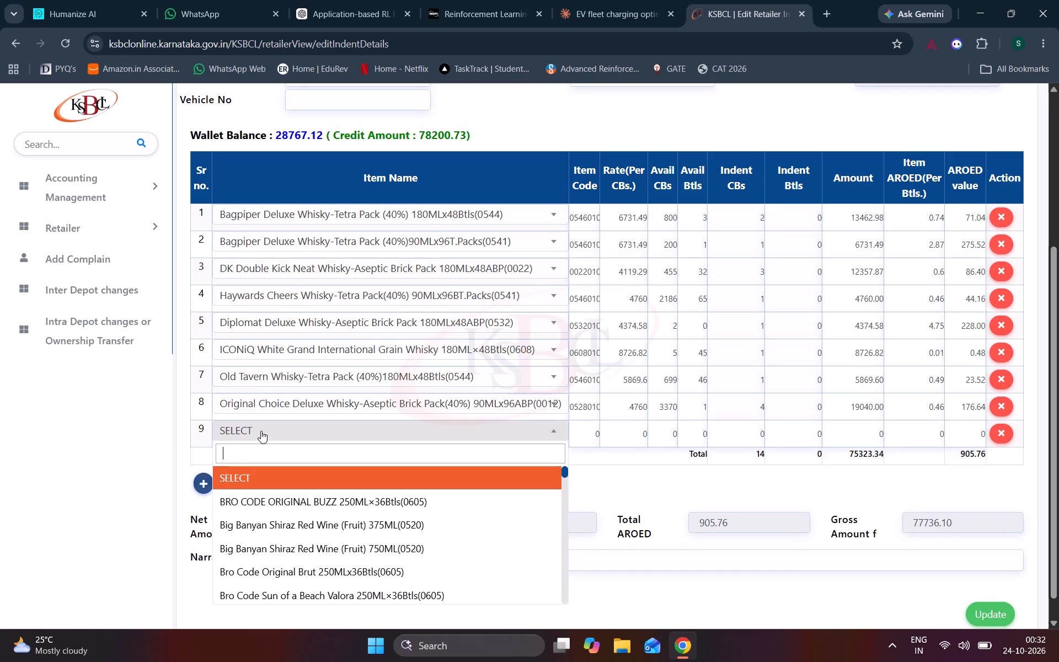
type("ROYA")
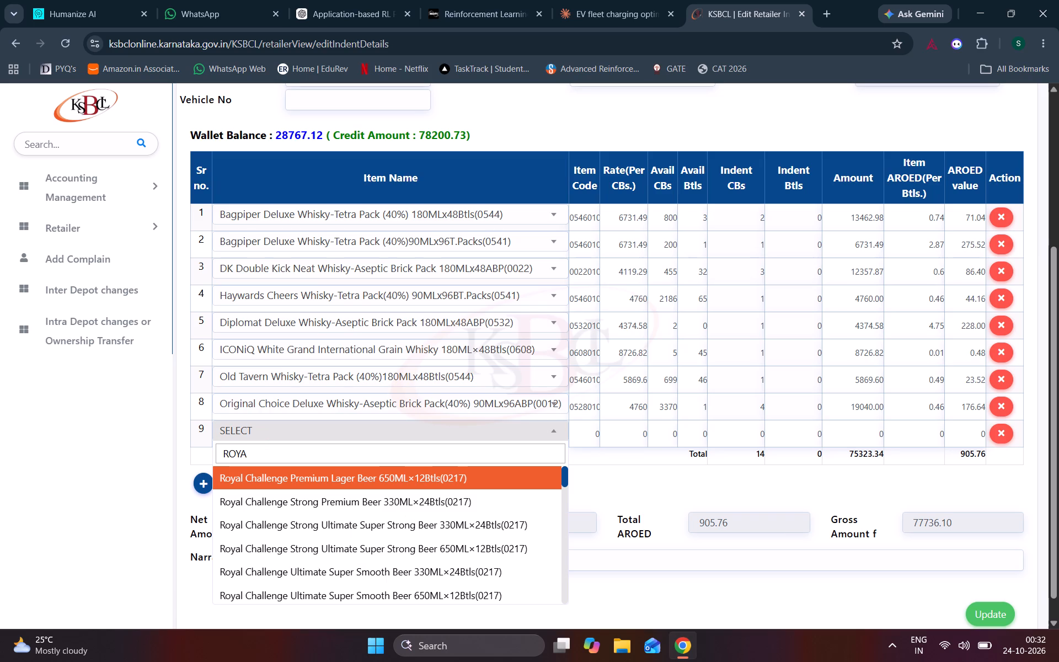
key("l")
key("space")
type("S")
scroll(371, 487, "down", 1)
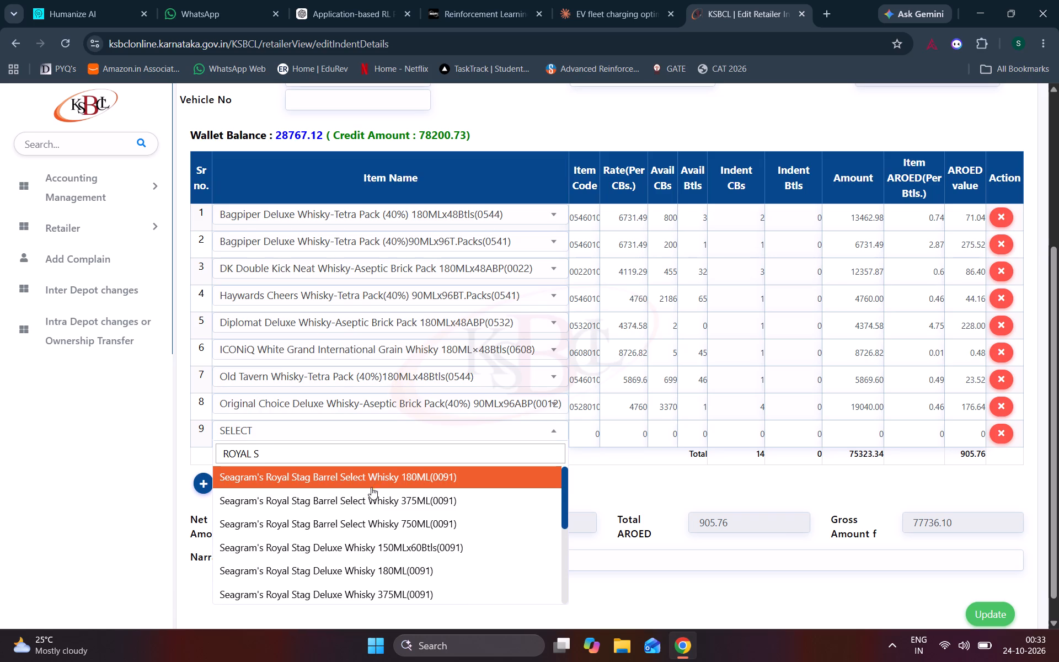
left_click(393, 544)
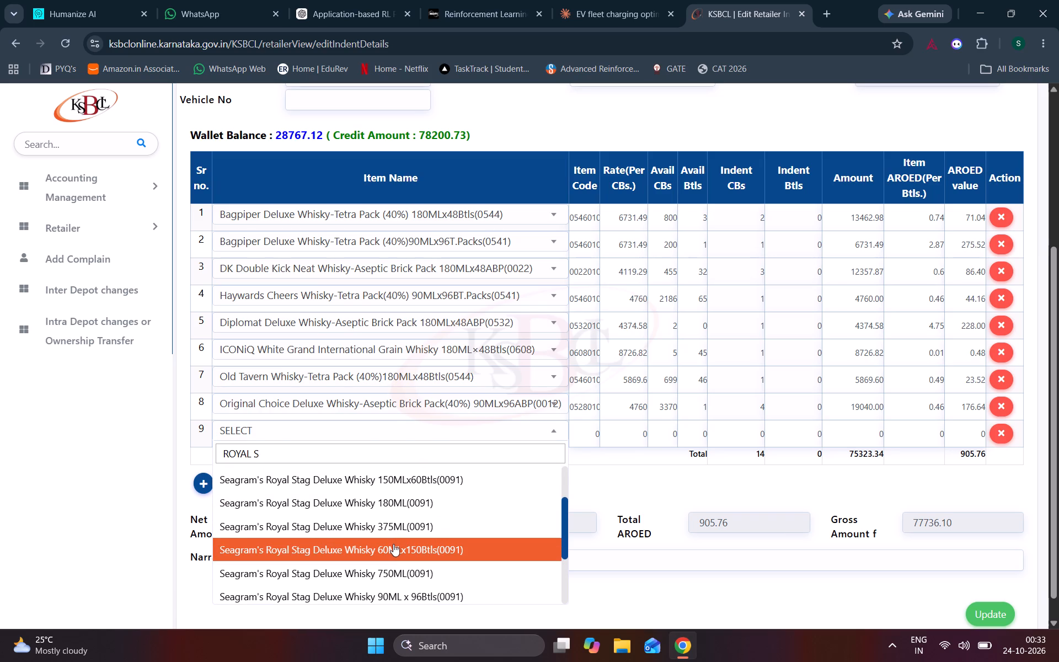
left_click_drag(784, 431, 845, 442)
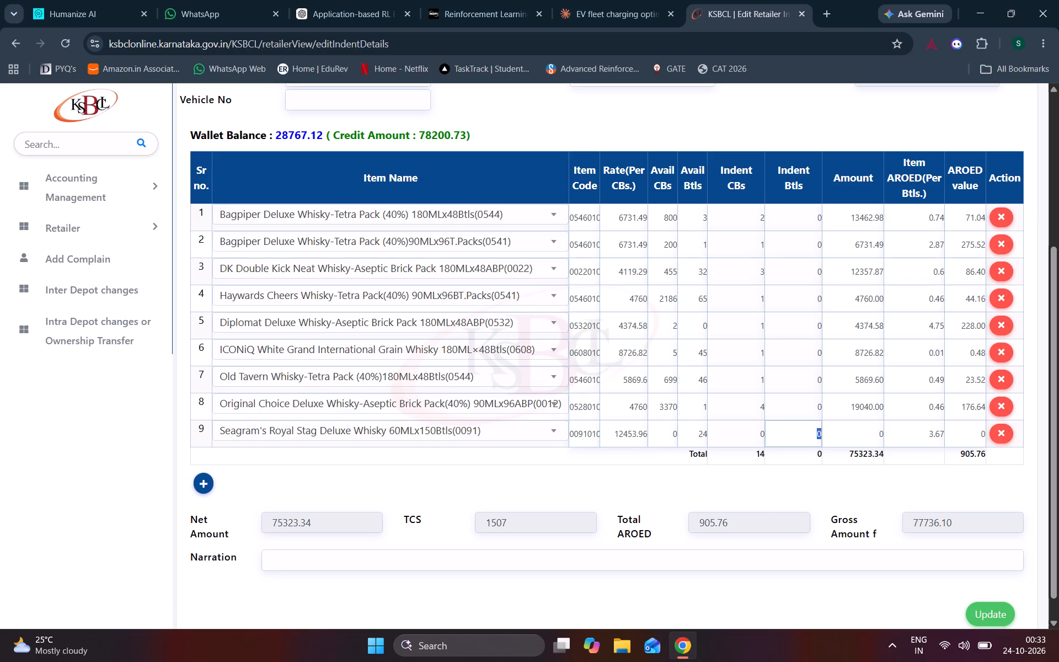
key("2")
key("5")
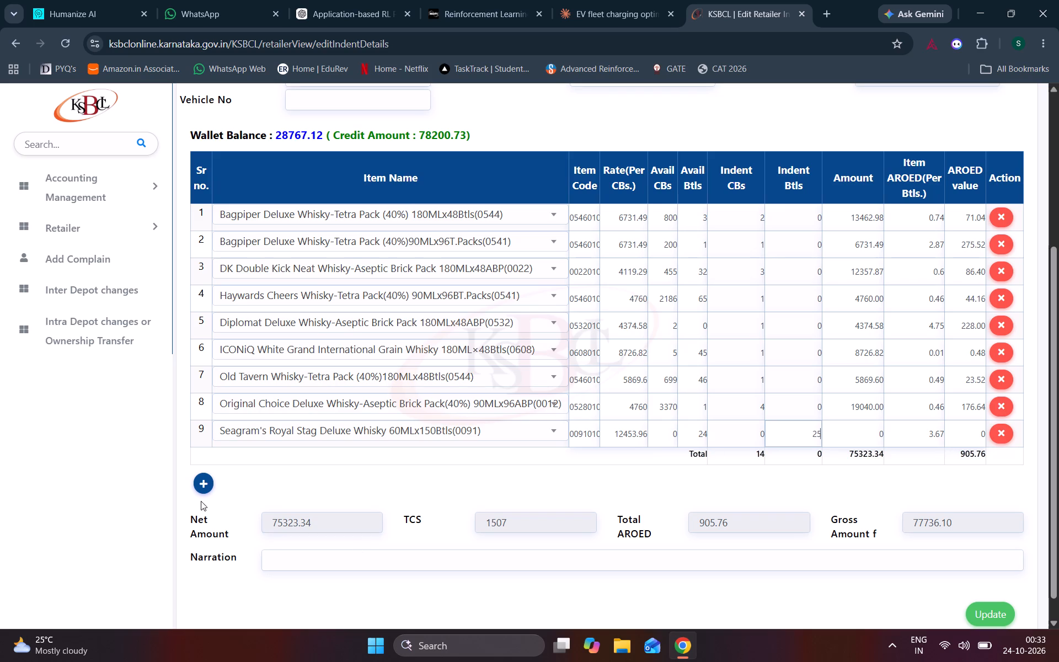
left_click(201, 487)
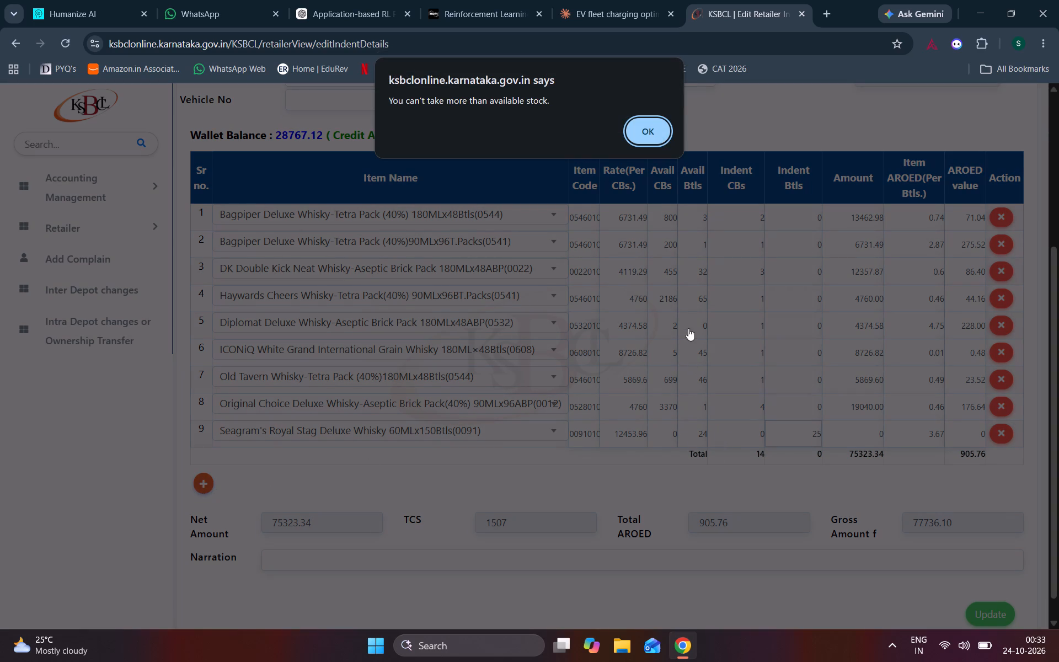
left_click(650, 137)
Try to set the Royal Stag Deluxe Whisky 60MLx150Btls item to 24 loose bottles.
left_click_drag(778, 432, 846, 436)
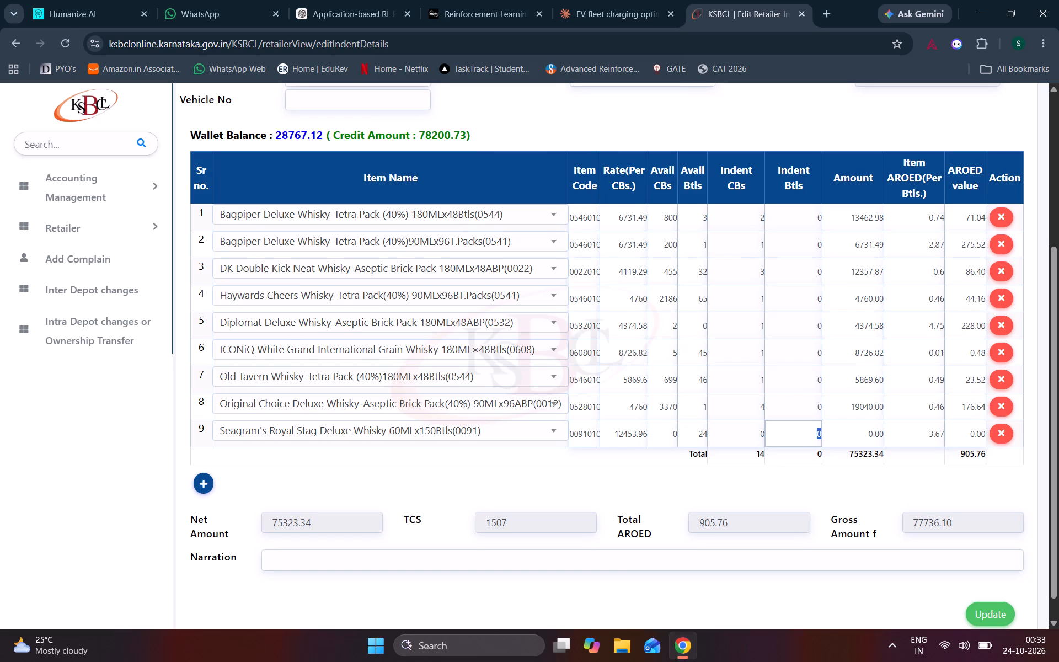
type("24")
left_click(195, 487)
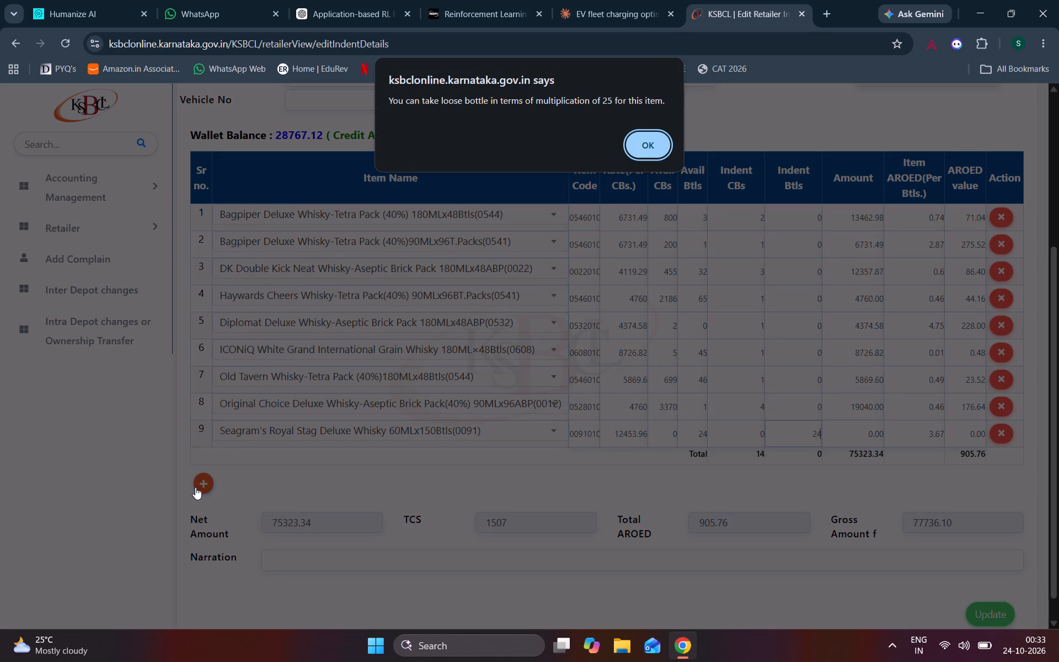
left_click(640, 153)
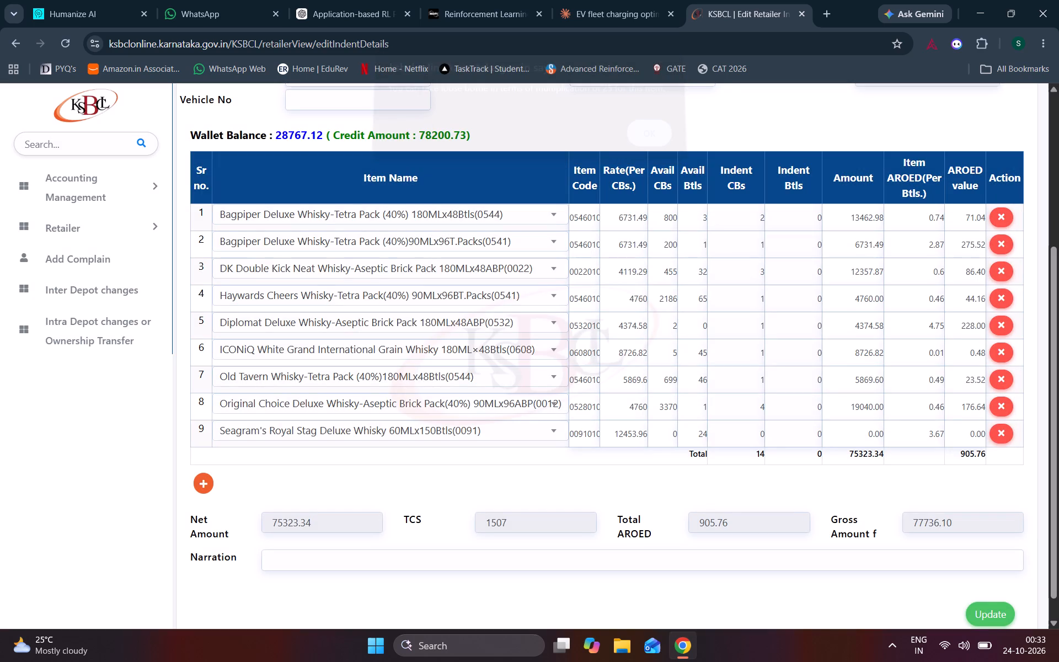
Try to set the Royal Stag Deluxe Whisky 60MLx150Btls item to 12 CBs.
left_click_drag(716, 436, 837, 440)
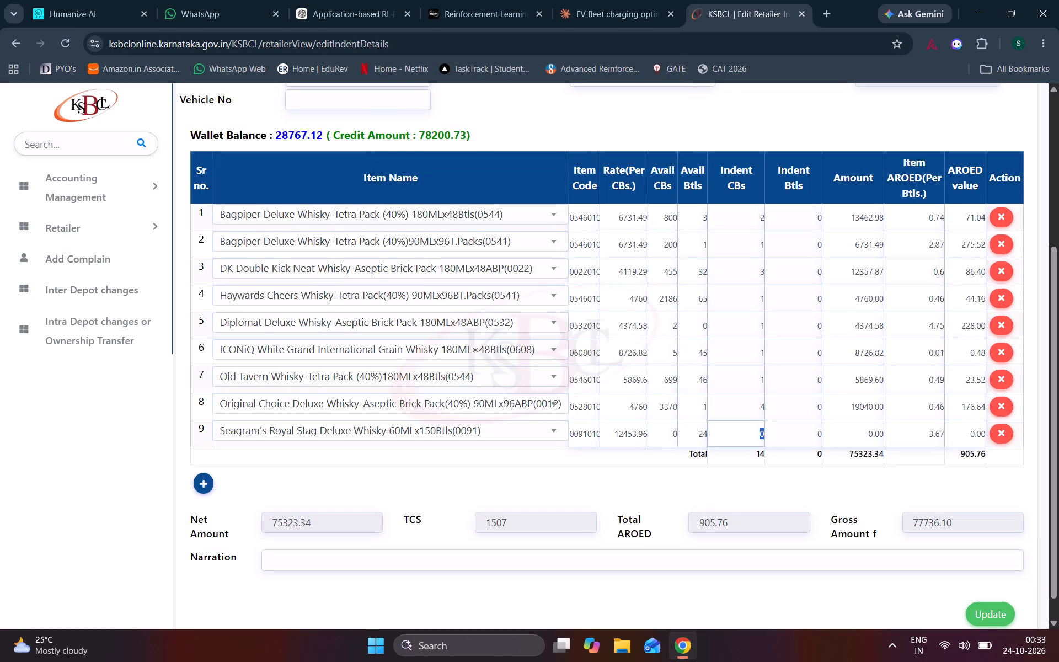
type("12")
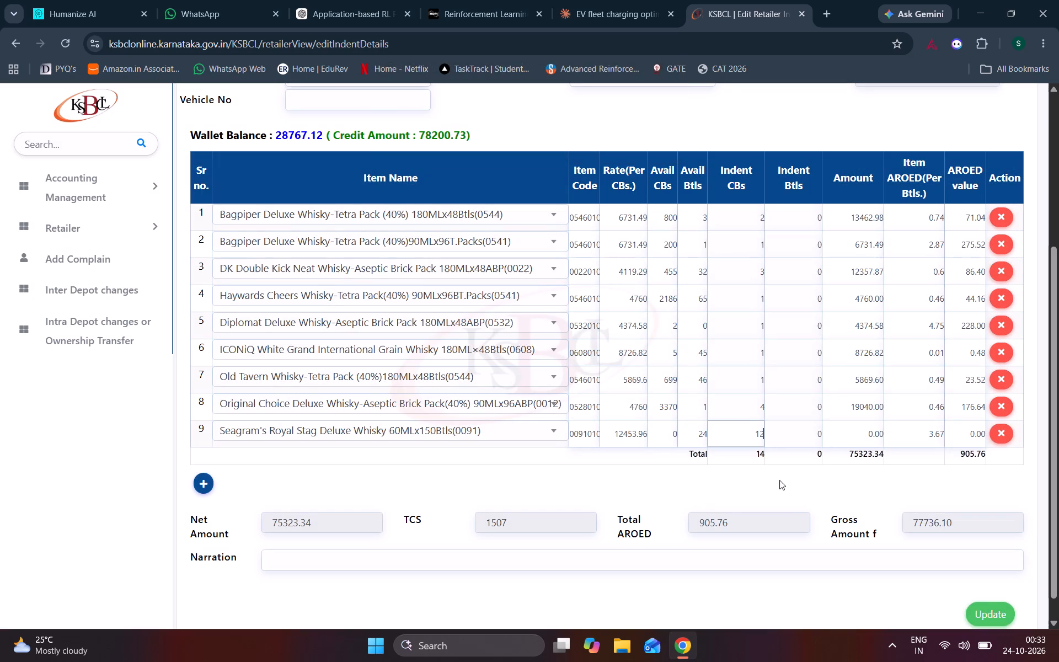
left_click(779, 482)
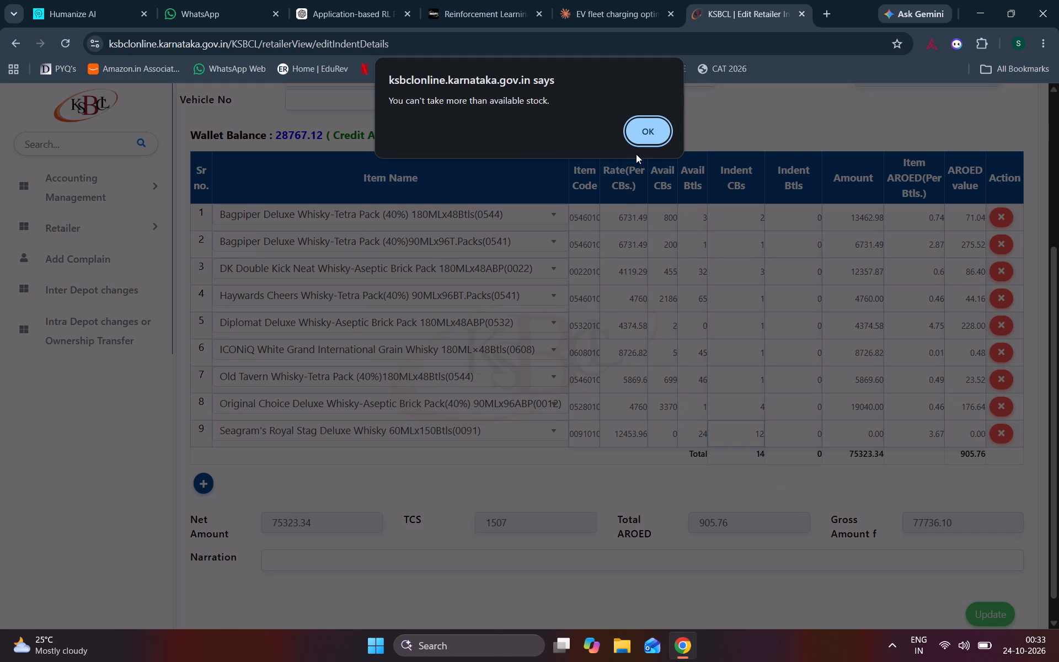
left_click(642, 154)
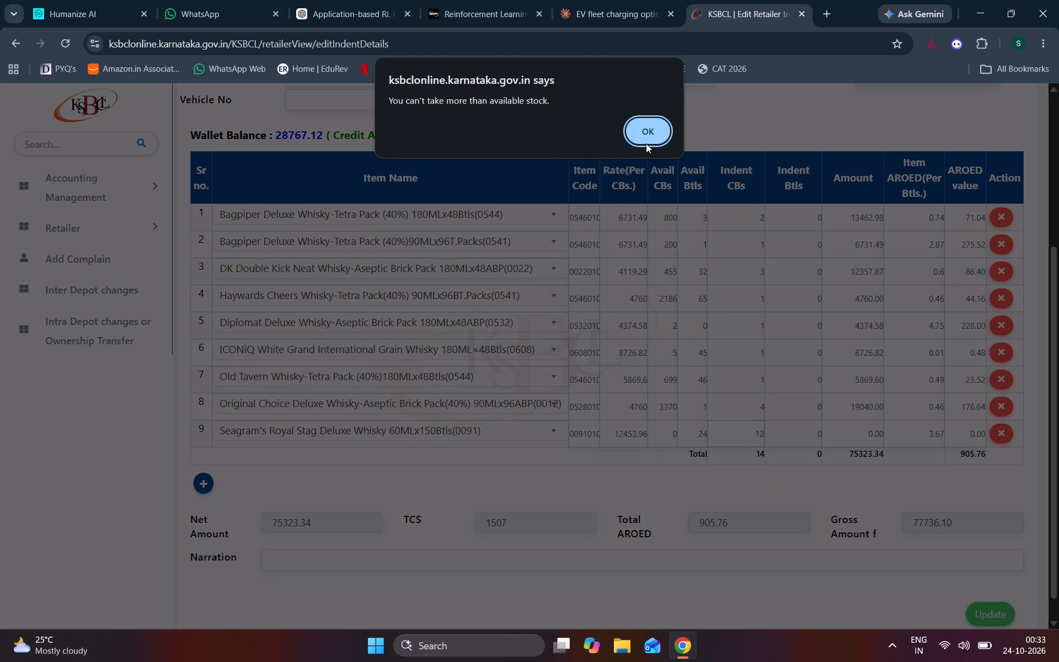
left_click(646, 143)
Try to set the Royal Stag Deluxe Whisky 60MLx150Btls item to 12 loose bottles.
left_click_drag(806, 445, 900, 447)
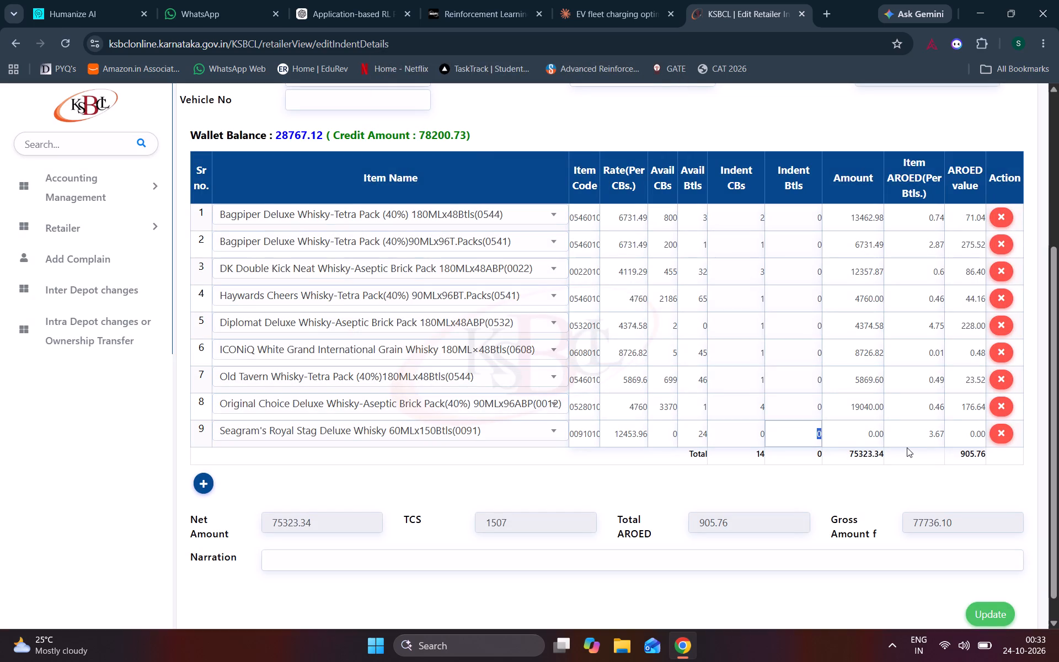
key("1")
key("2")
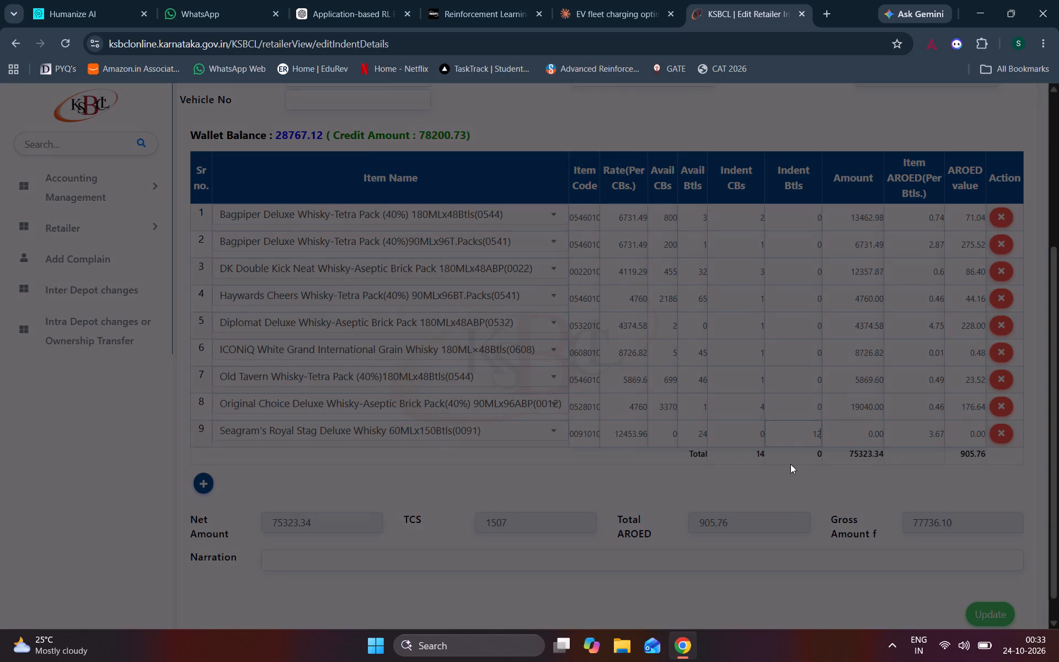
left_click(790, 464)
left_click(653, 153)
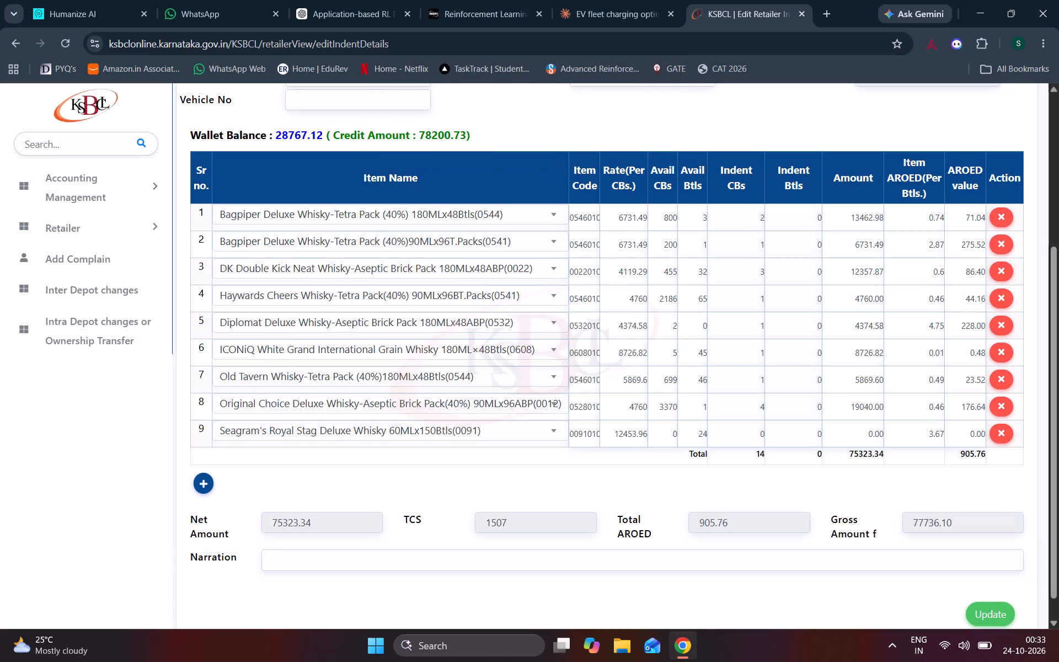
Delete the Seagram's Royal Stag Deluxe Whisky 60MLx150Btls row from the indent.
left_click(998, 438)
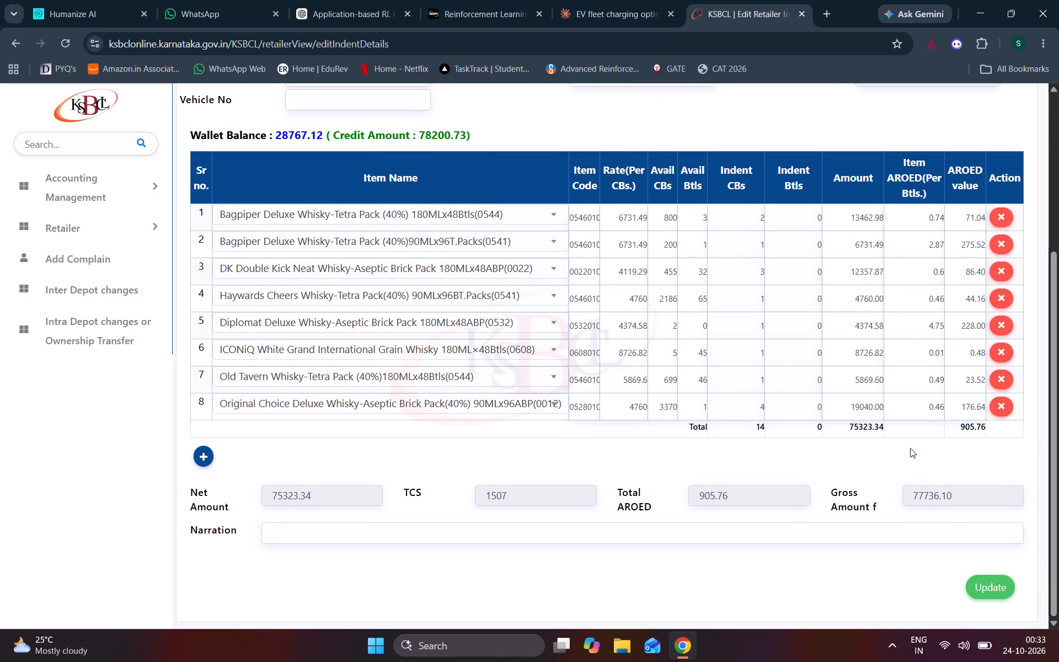
Add a new indent row and choose Seagram's Royal Stag Deluxe Whisky-PET 60ML×150P.Btls as its item.
left_click(210, 455)
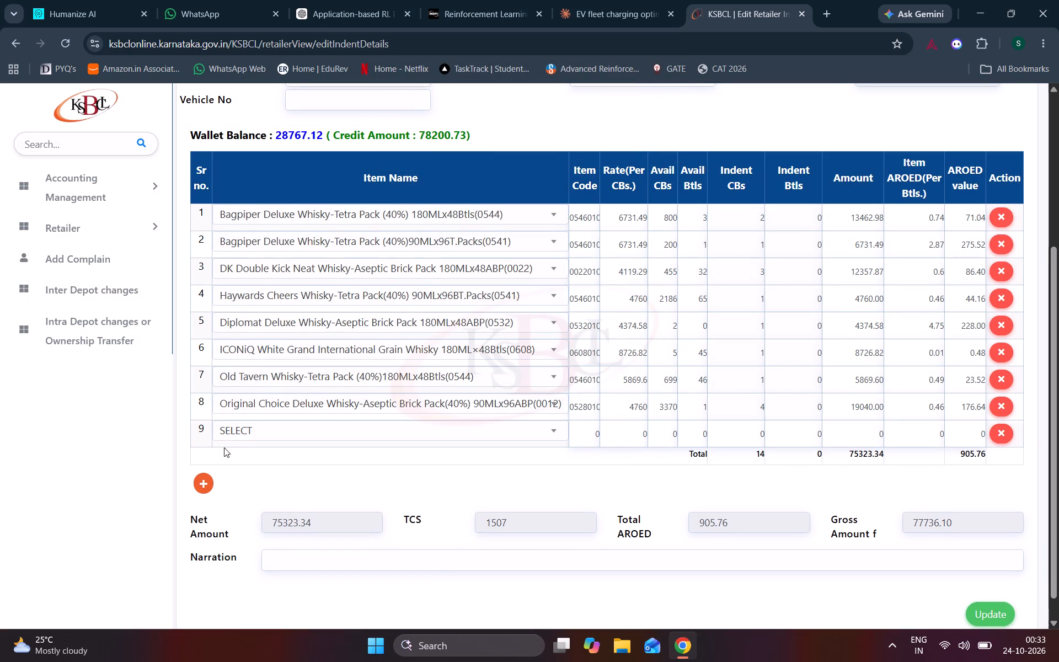
left_click(252, 430)
type("RO")
key("y")
type("AL")
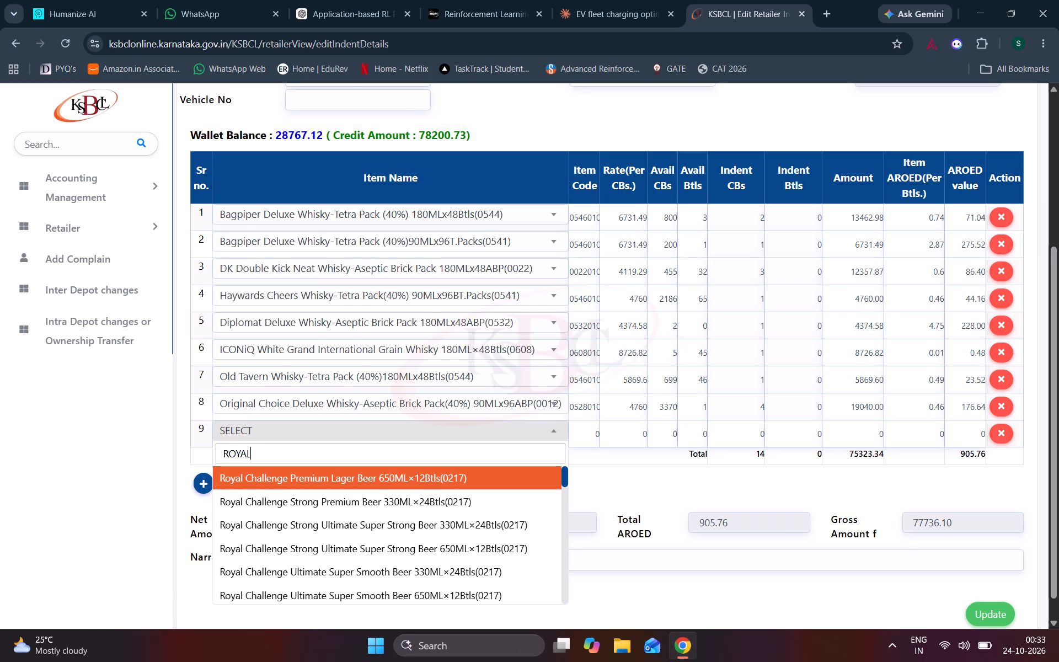
key("space")
type("ST")
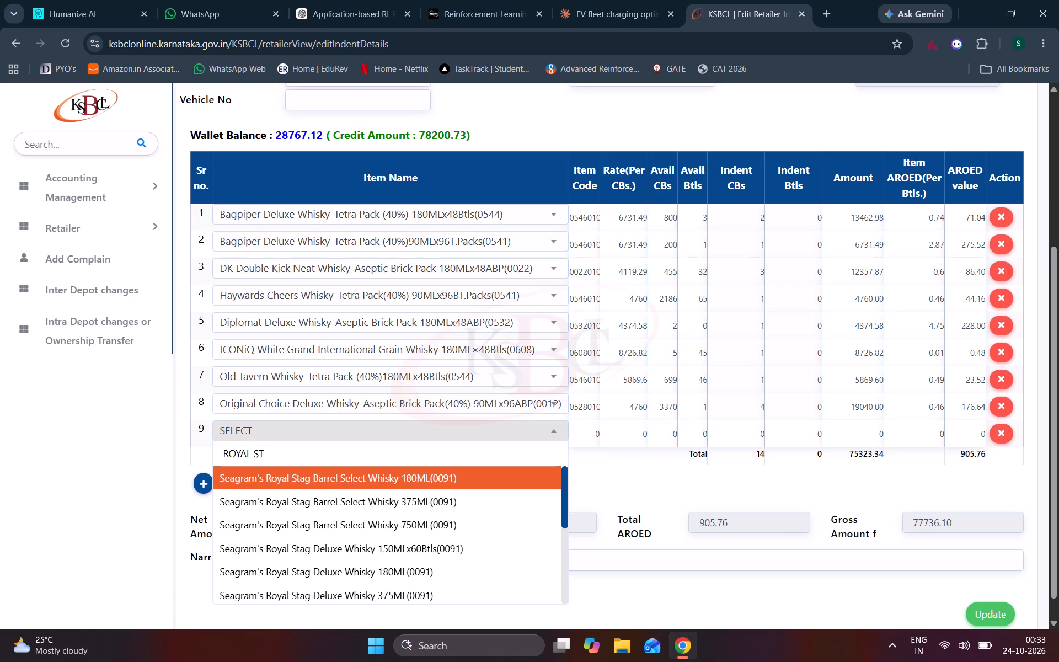
type("AG")
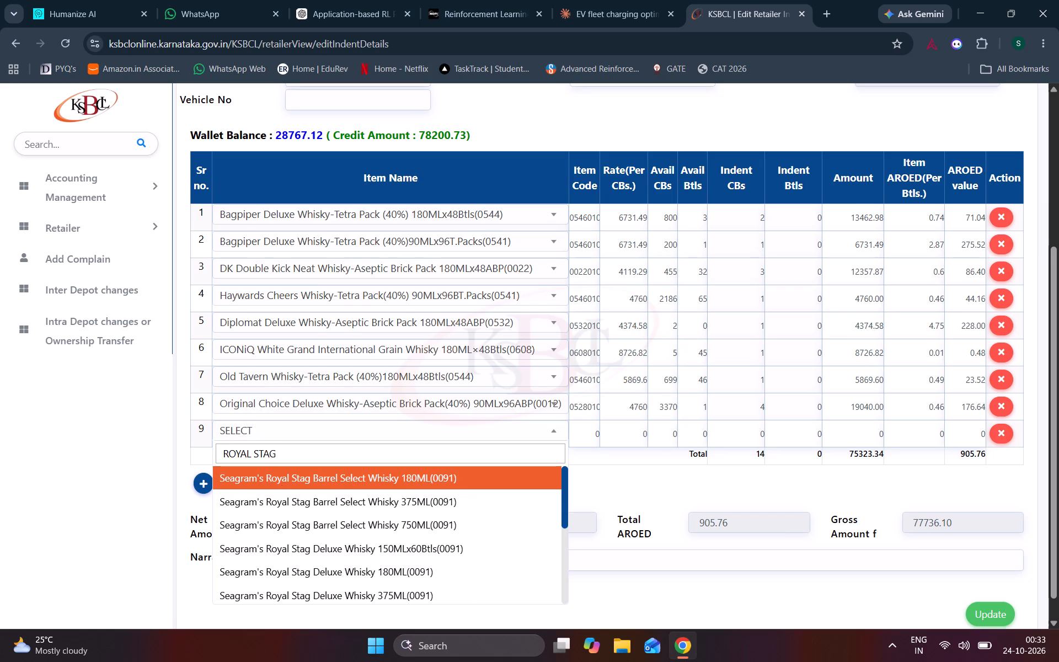
scroll(312, 483, "down", 2)
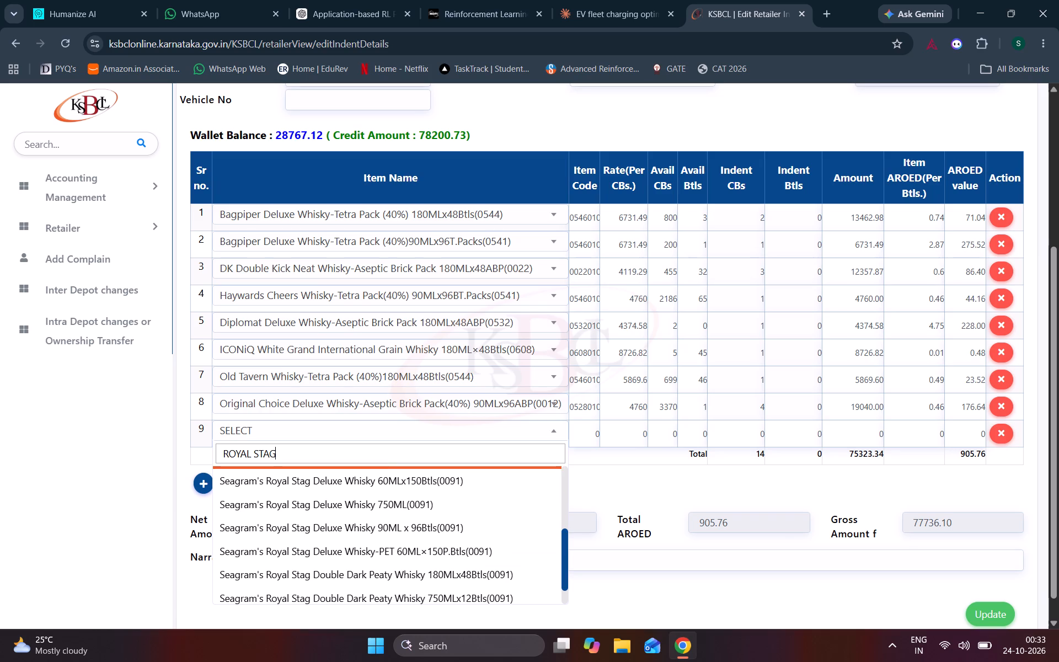
left_click(376, 480)
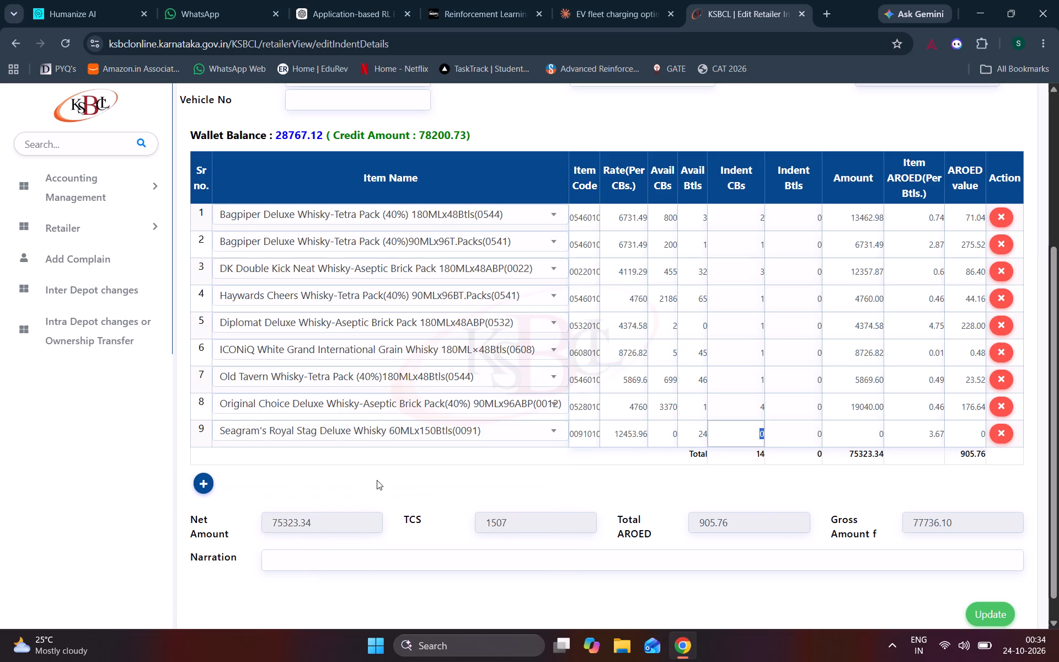
left_click(357, 434)
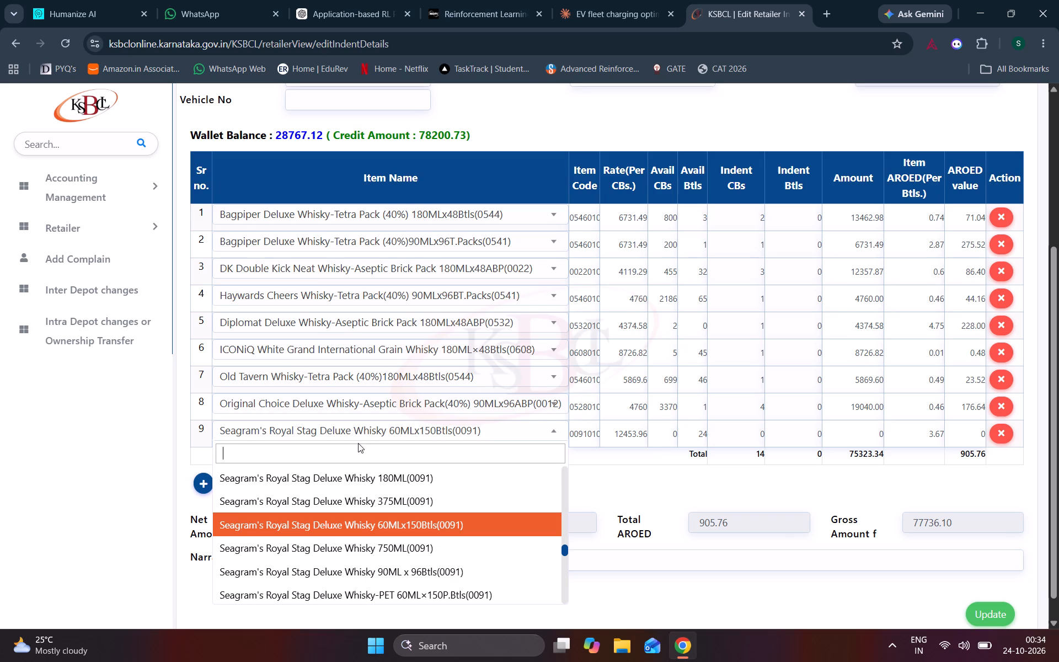
left_click(372, 586)
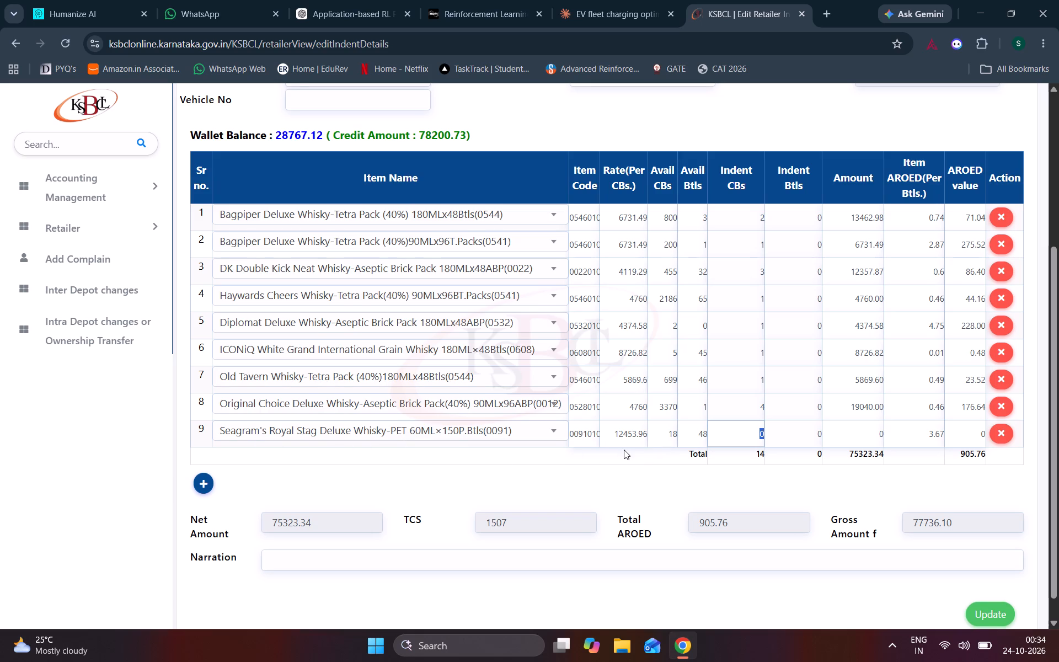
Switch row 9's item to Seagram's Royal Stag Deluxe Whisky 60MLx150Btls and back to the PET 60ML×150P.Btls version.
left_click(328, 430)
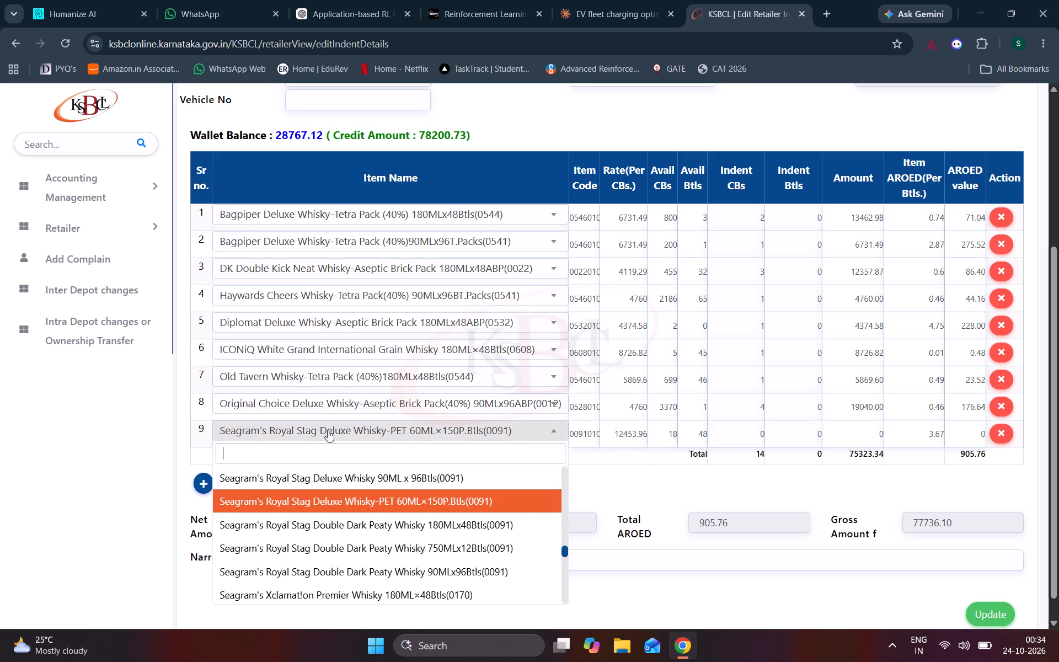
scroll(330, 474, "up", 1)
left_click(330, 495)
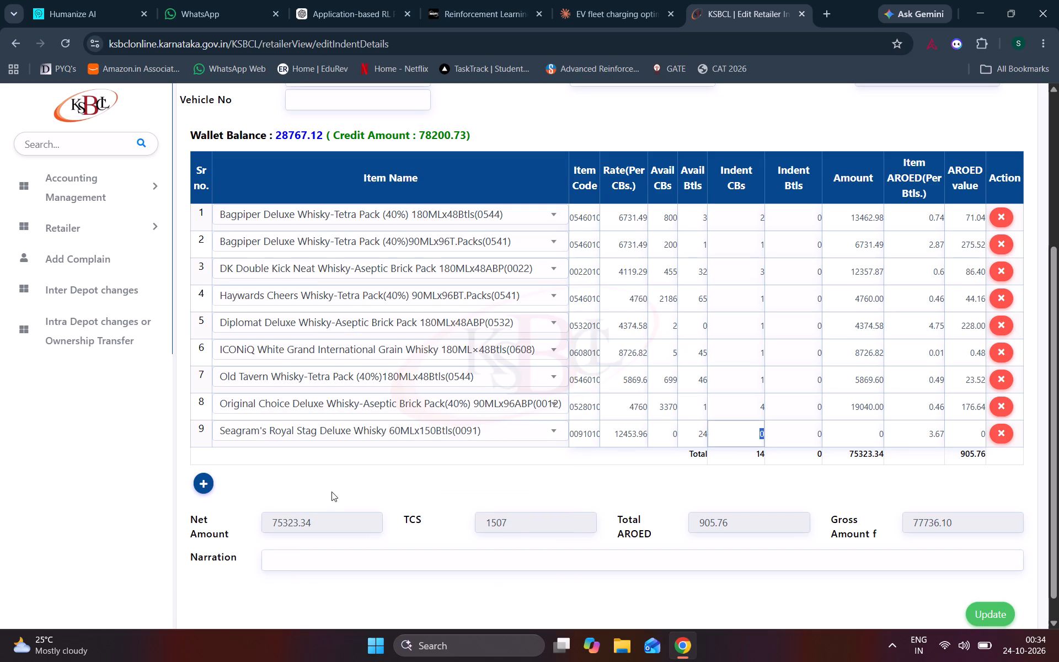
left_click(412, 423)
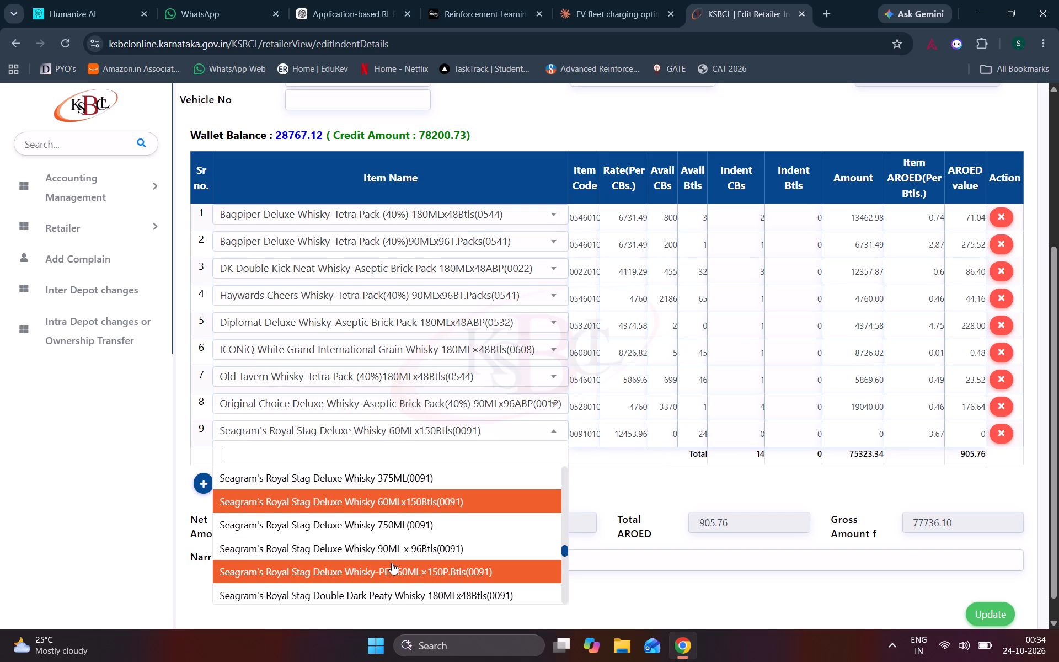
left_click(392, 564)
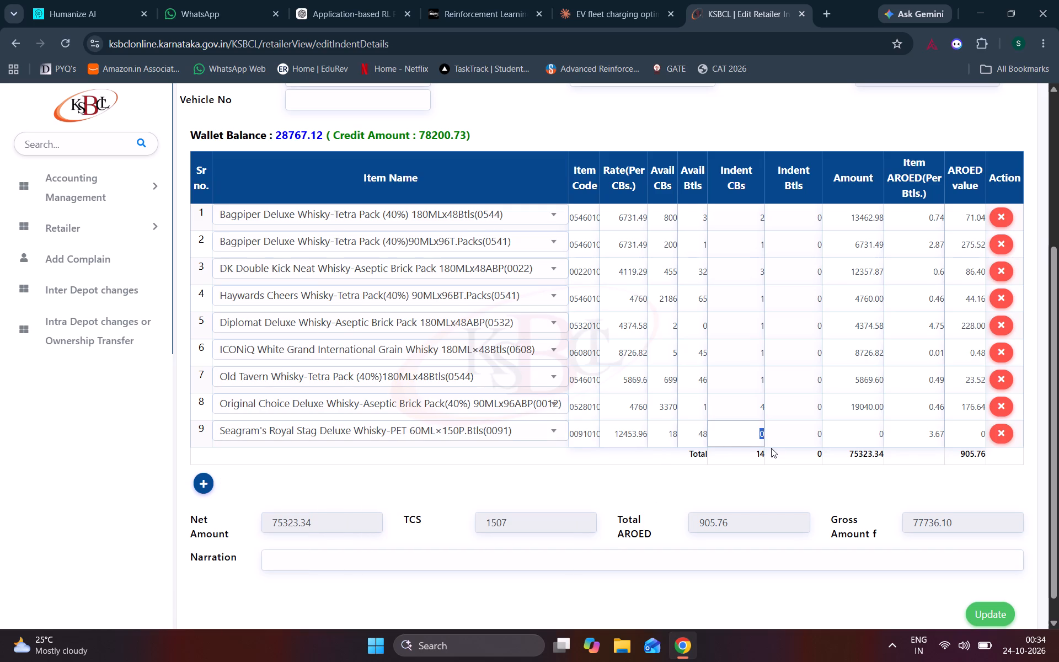
Set the loose-bottle quantity of the Seagram's Royal Stag Deluxe Whisky-PET 60ML×150P.Btls item to 25.
left_click_drag(778, 436, 862, 440)
key("2")
key("5")
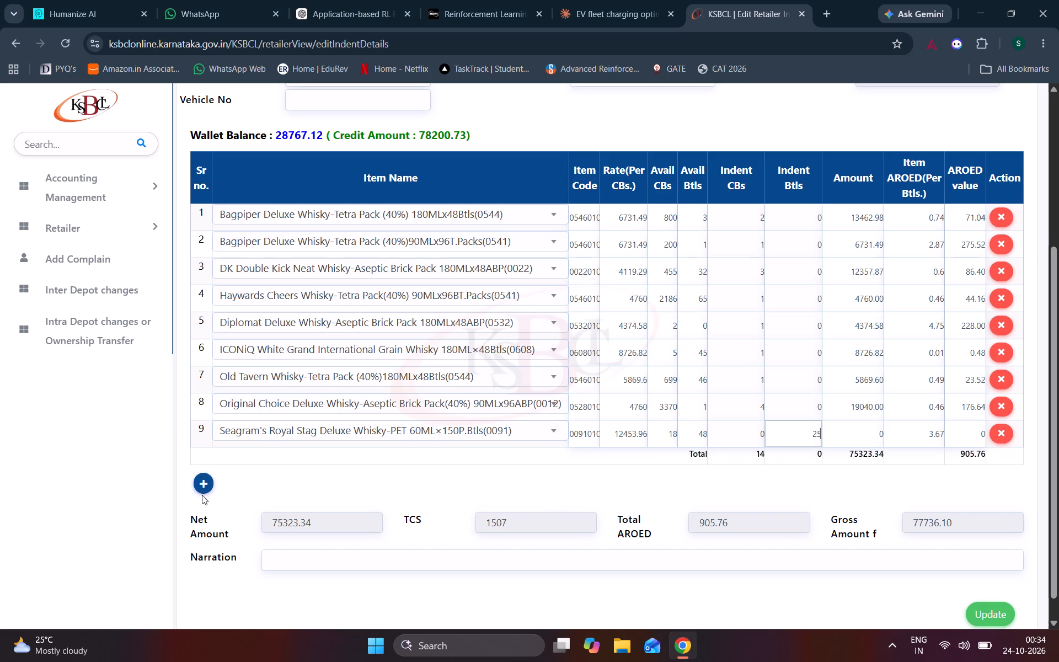
Add an indent row for Old Monk The Legend Rum Very Old Vatted 180MLx48Btls with a quantity of 1 CB.
left_click(201, 493)
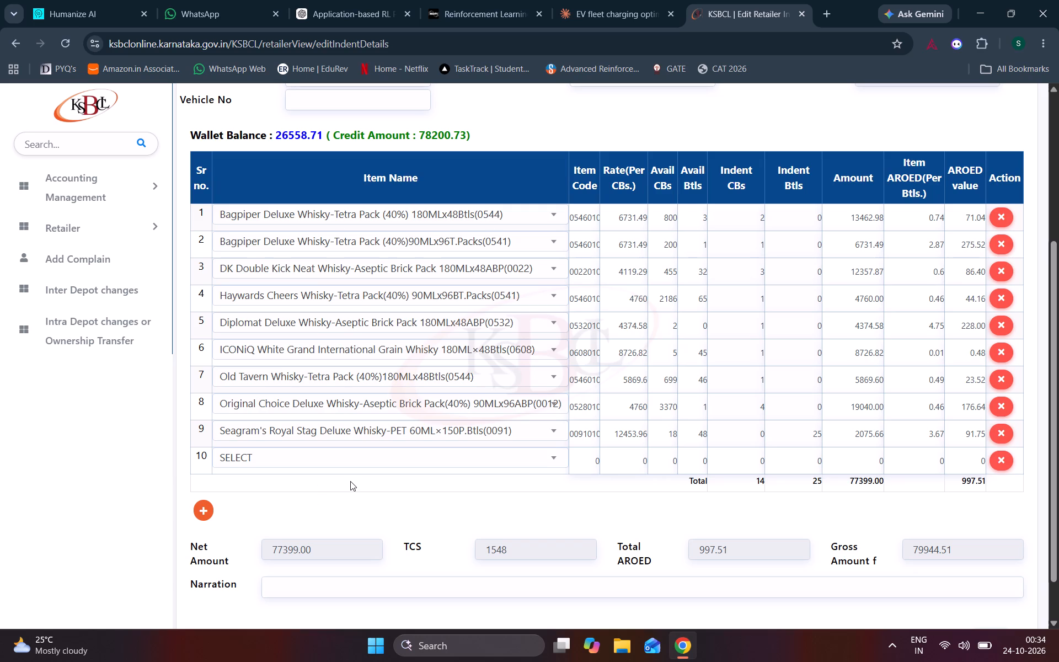
left_click(301, 466)
key("o")
key("l")
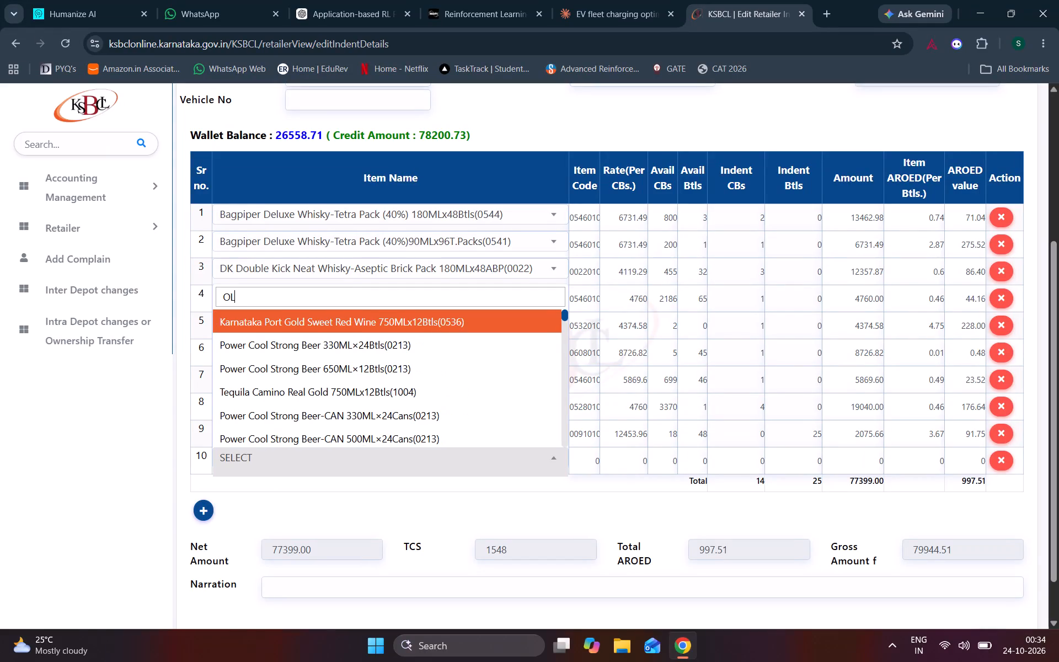
key("d")
key("space")
type("MO")
scroll(307, 393, "down", 1)
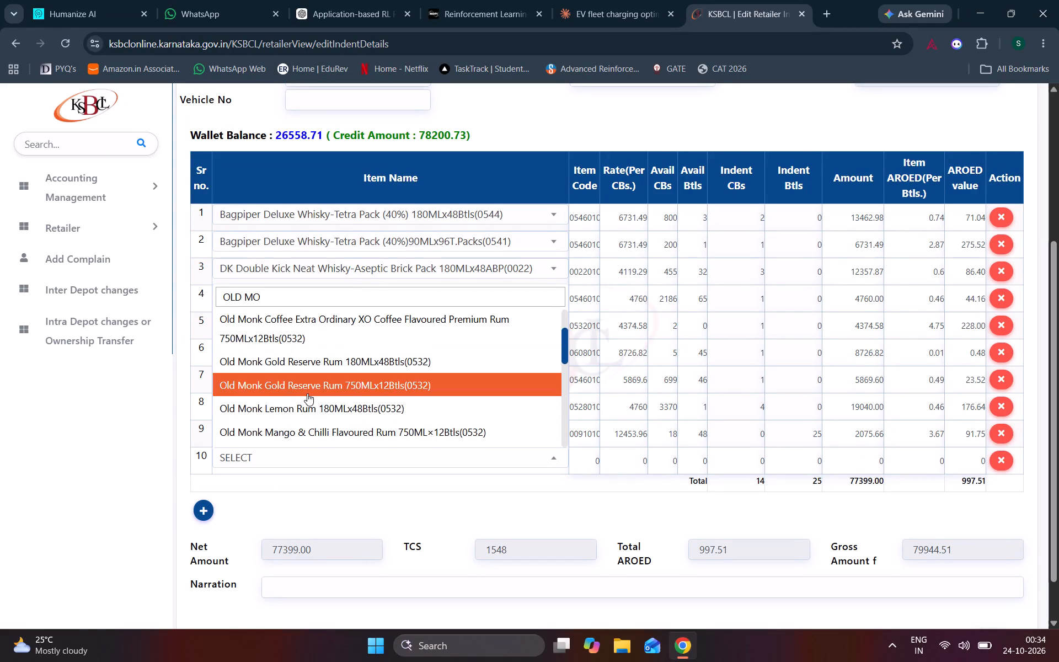
scroll(307, 393, "down", 1)
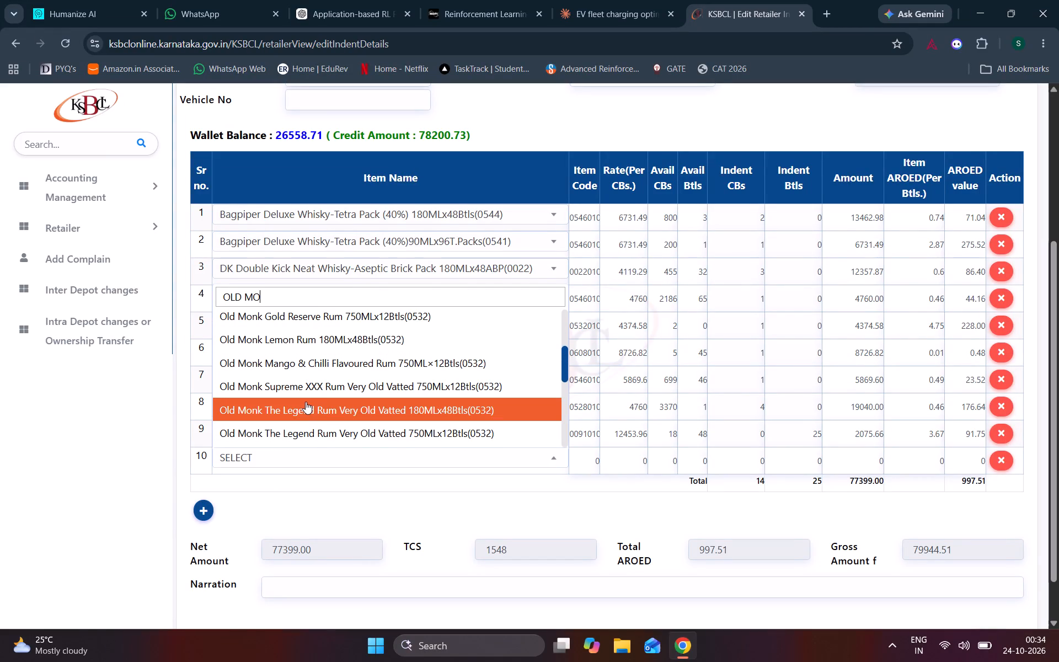
left_click(306, 402)
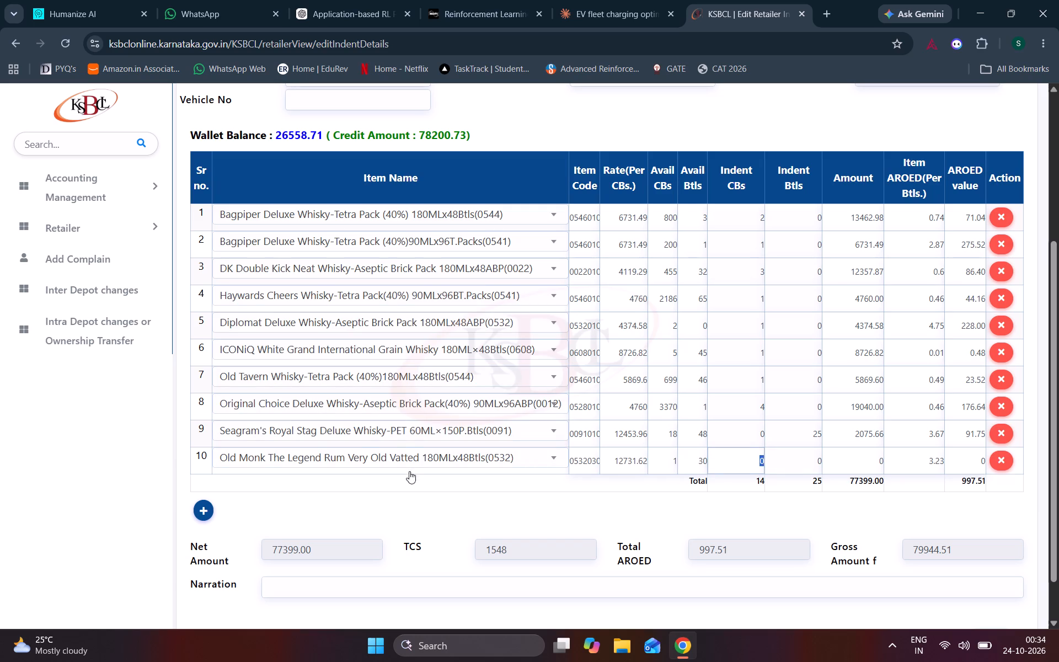
key("1")
Add an indent row for Old Monk Very Old Vatted Special XXX Classic Rum-ASEPTIC BRICK PACK 90ML×96ABP with a quantity of 1 CB.
left_click(206, 514)
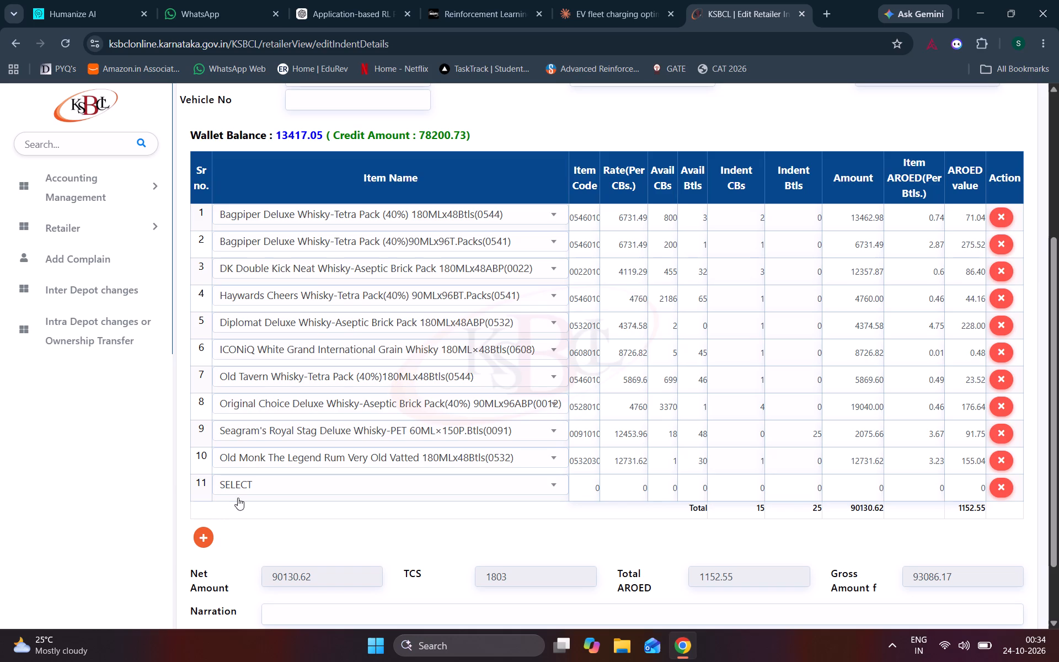
left_click(237, 485)
type("OLD MONK")
scroll(253, 435, "down", 2)
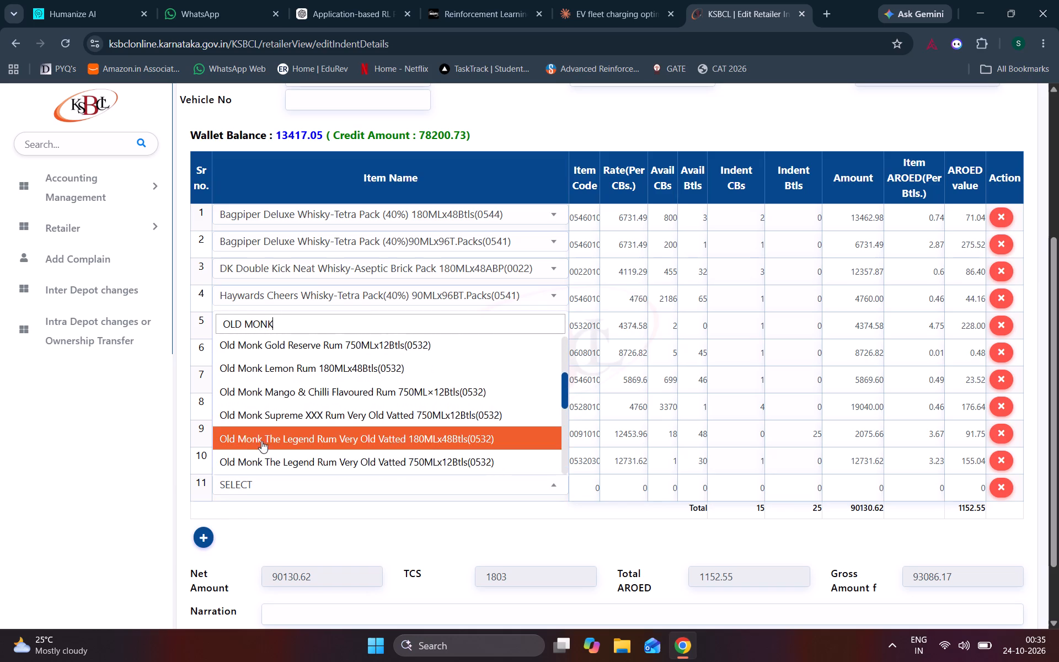
scroll(319, 440, "down", 1)
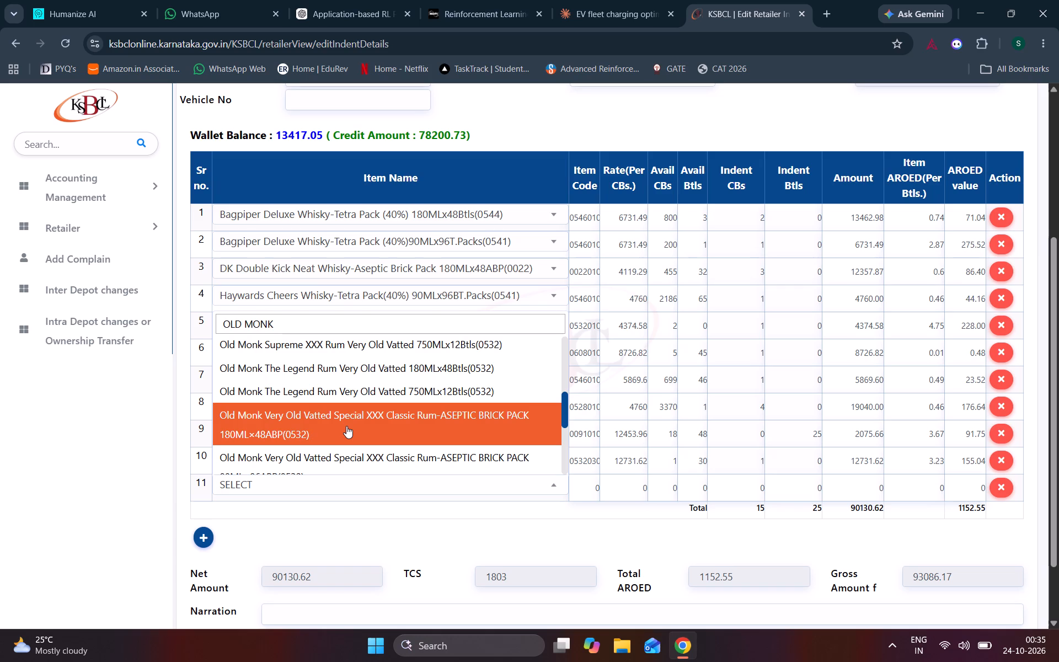
scroll(346, 426, "down", 1)
left_click(339, 413)
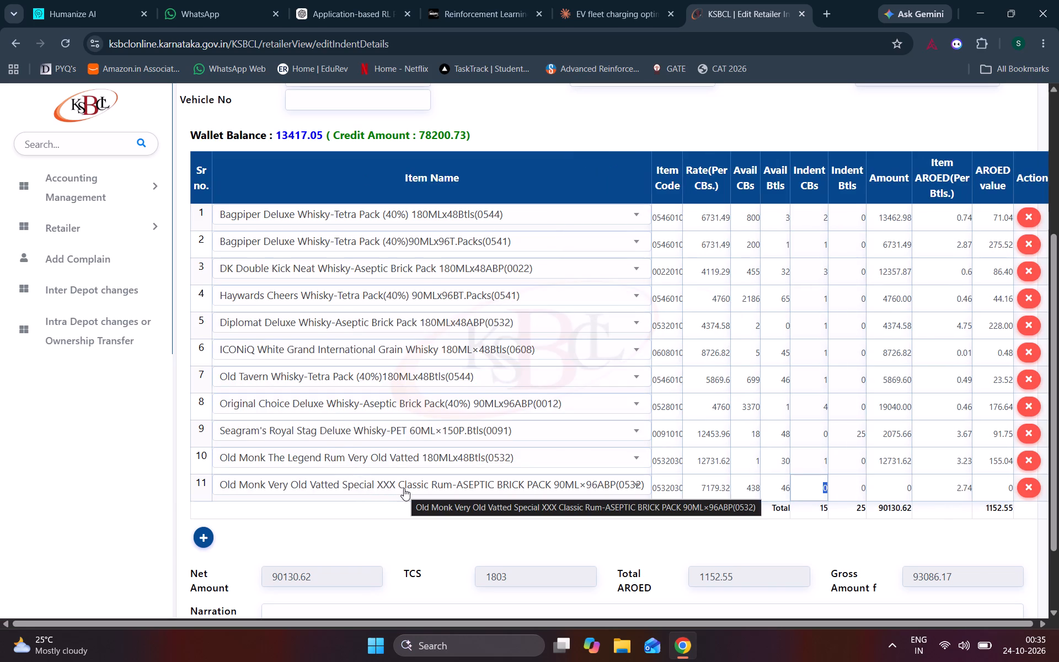
key("1")
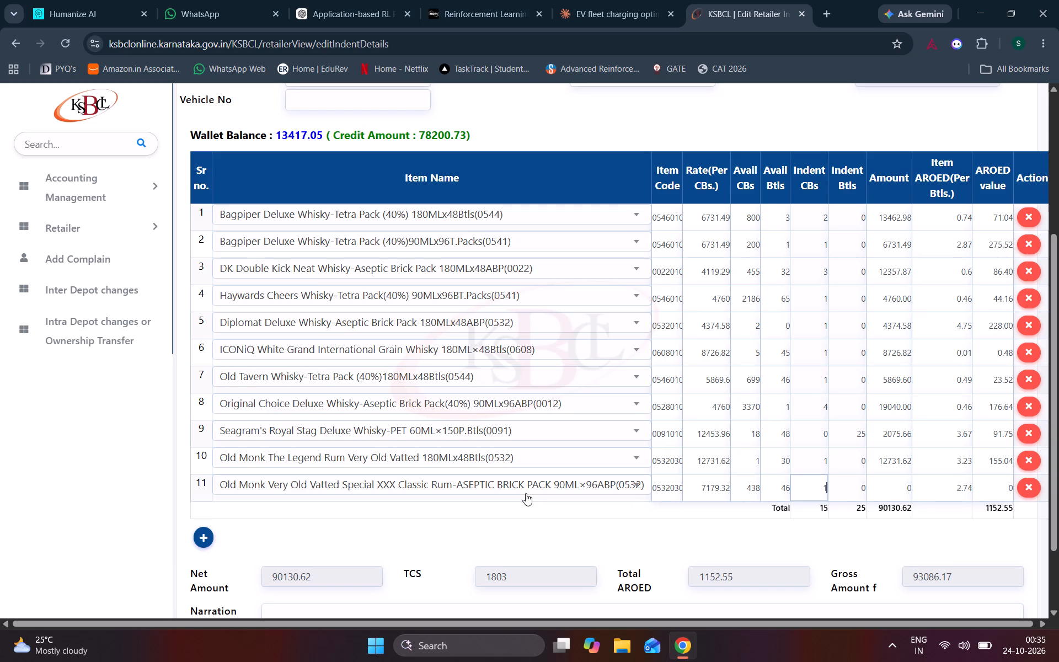
left_click(498, 547)
Replace row 10's item with Old Monk Very Old Vatted Special XXX Classic Rum-ASEPTIC BRICK PACK 180ML×48ABP and set it to 1 CB.
left_click(385, 454)
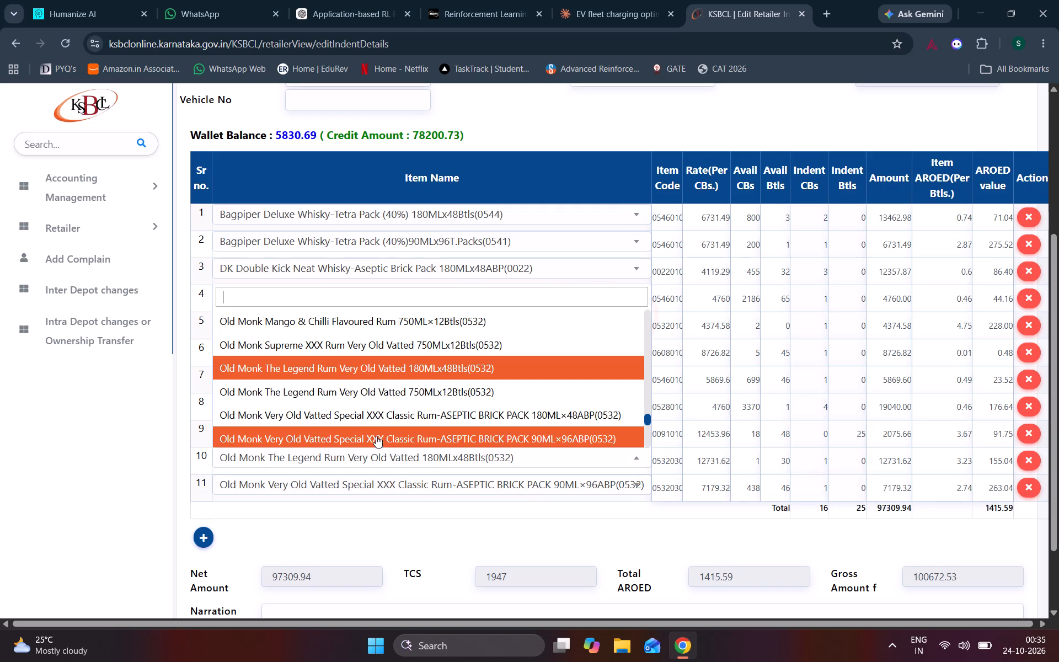
left_click(377, 417)
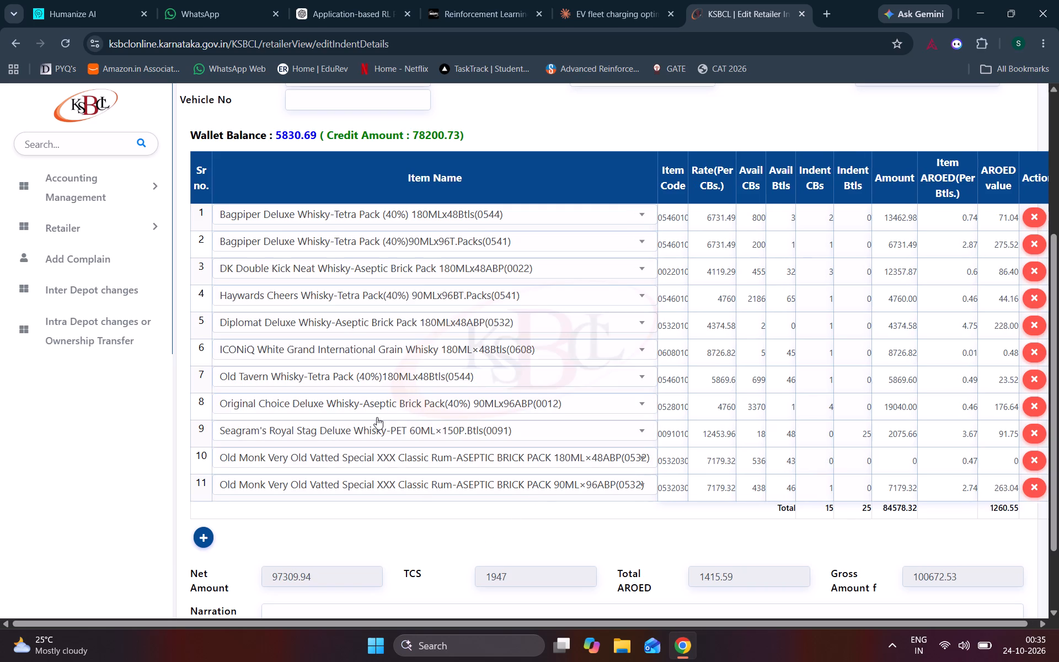
key("1")
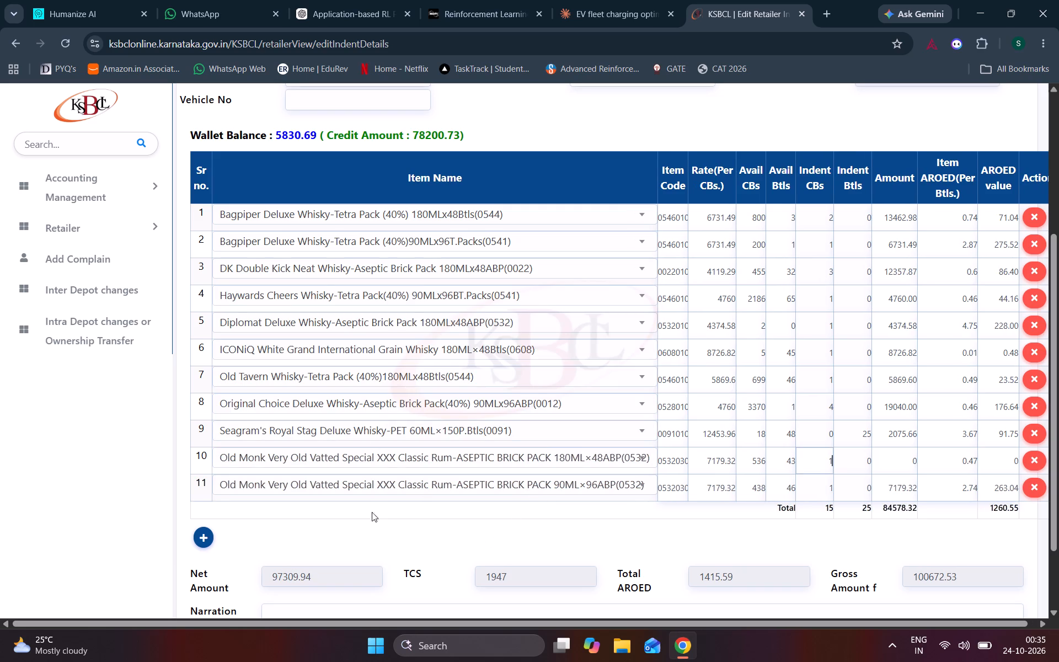
left_click(367, 523)
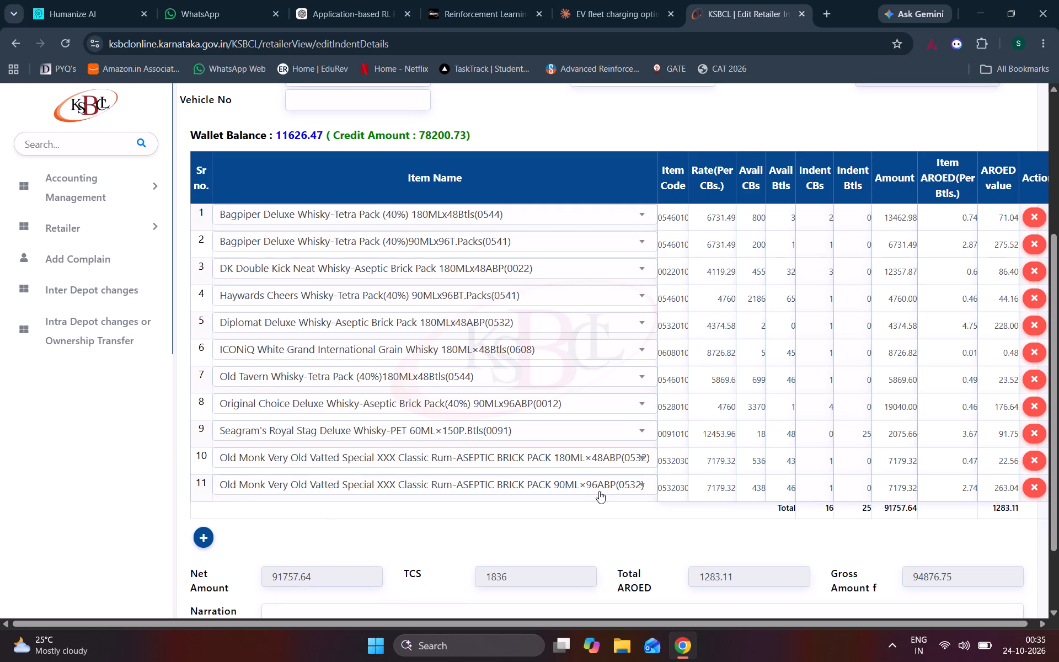
Add a new indent row and choose Magic Moments Remix Flavoured Vodka ORANGE 180ML as its item.
left_click(205, 529)
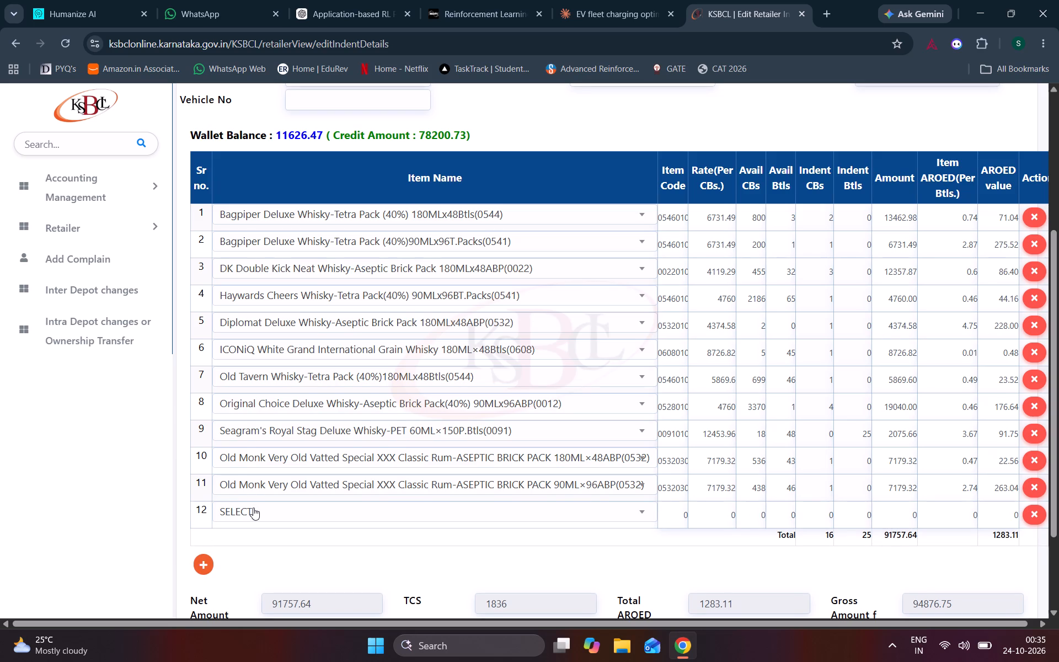
left_click(253, 508)
type("MA")
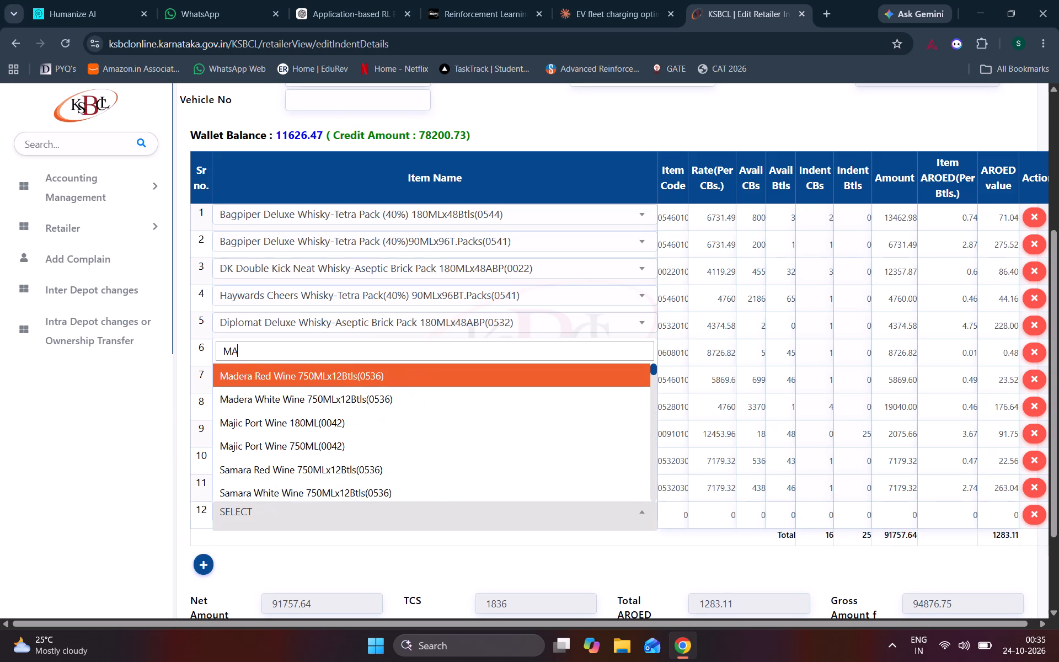
key("g")
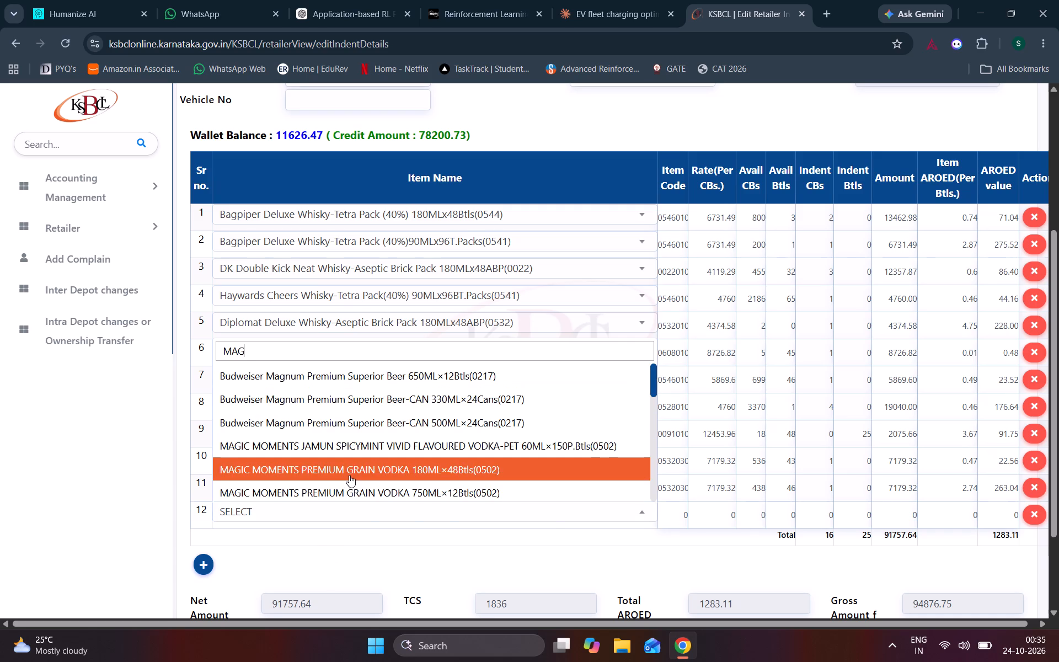
scroll(349, 475, "down", 3)
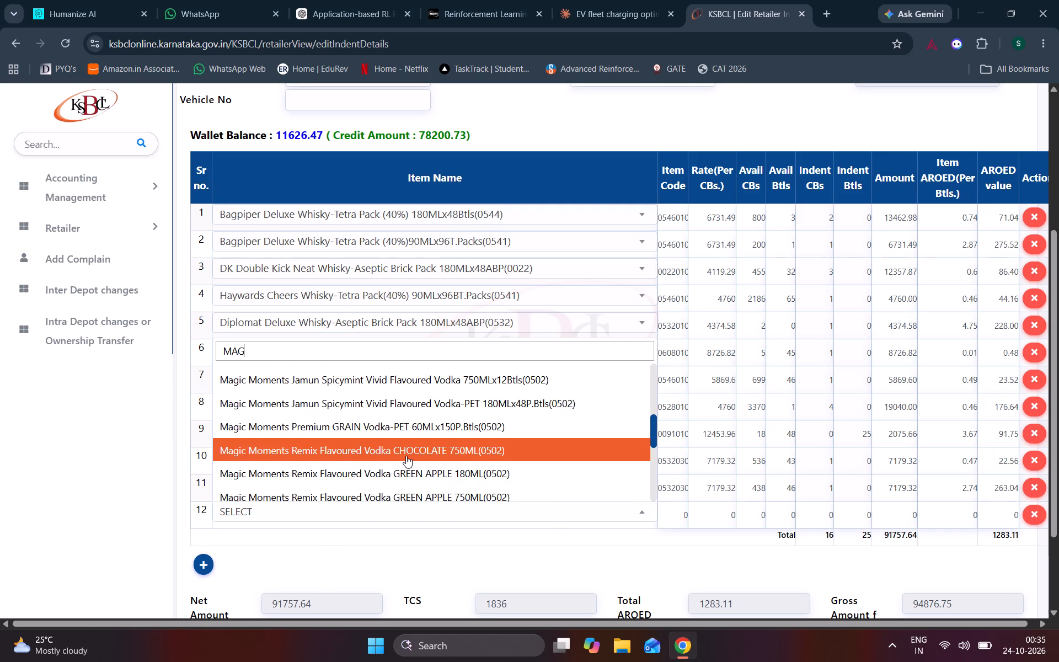
scroll(407, 456, "down", 1)
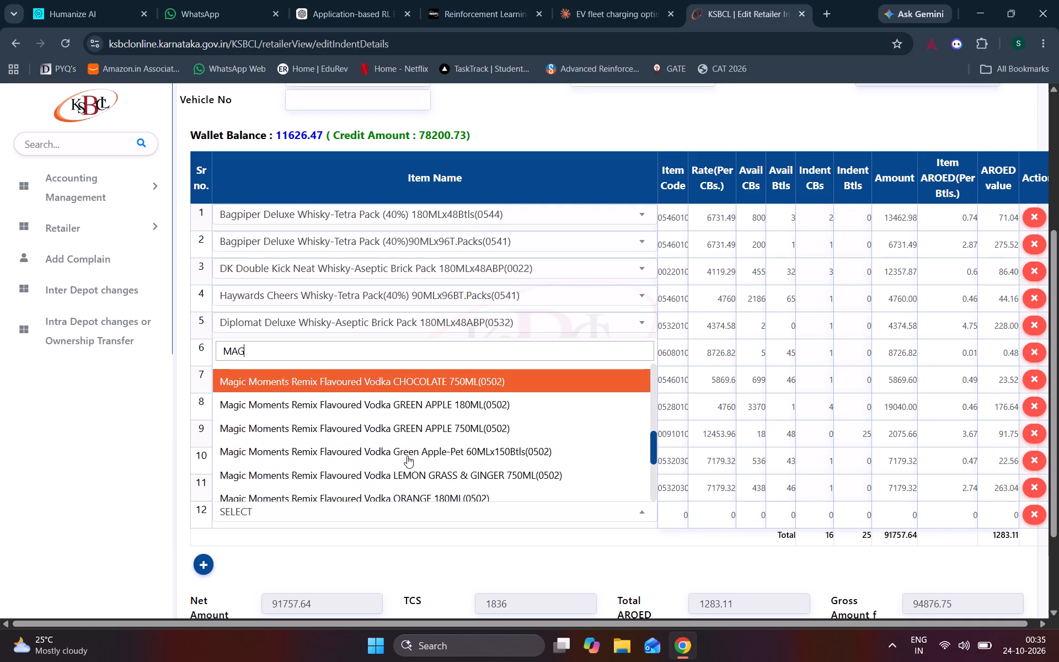
scroll(407, 456, "down", 1)
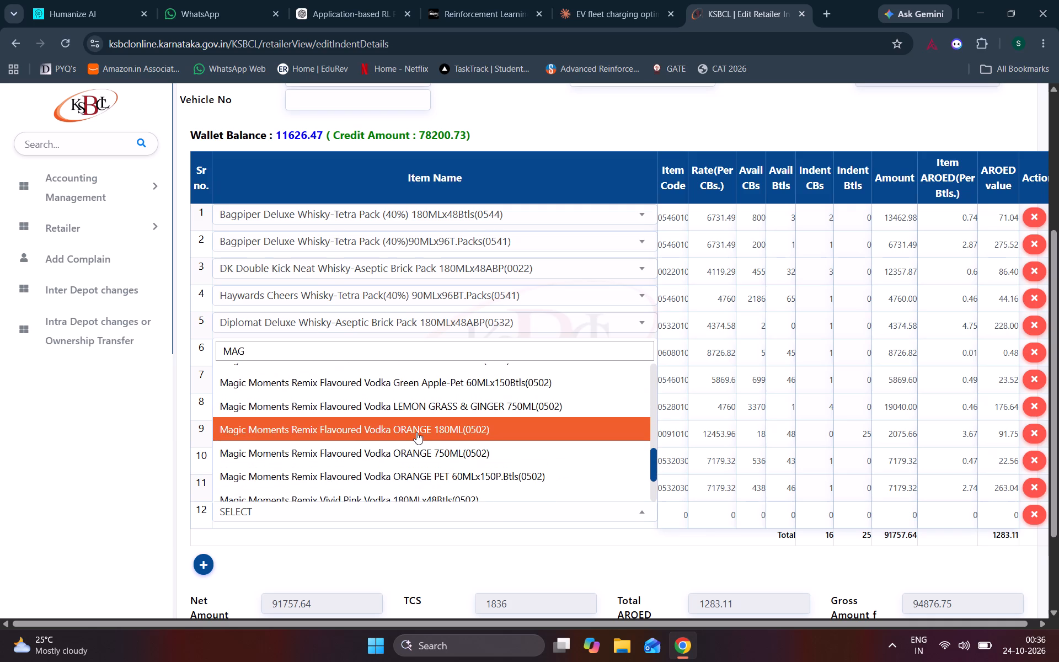
left_click(416, 432)
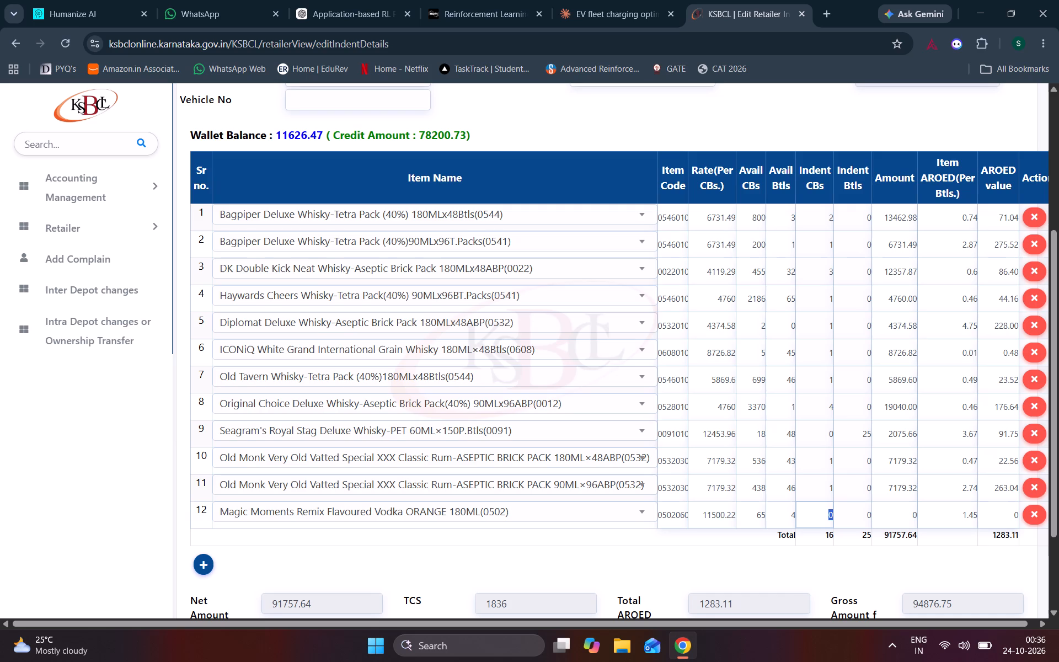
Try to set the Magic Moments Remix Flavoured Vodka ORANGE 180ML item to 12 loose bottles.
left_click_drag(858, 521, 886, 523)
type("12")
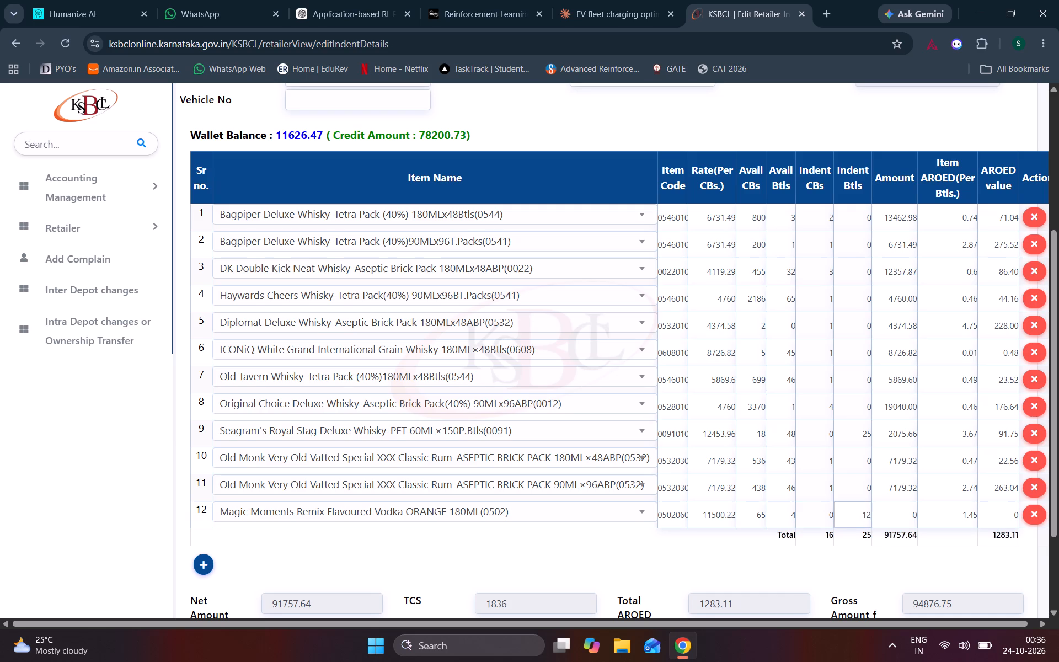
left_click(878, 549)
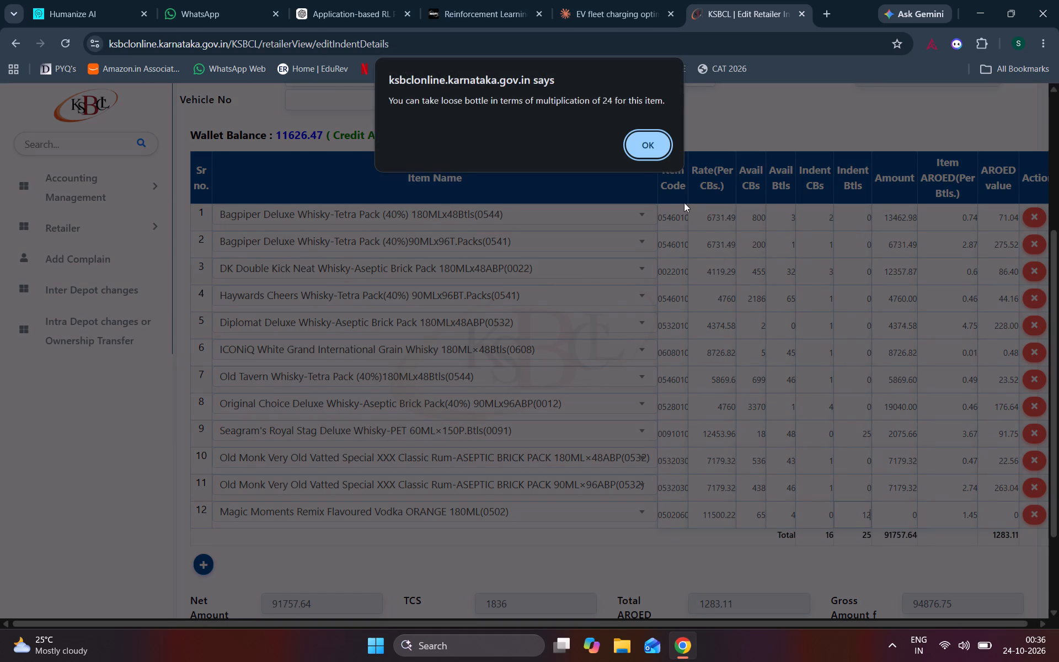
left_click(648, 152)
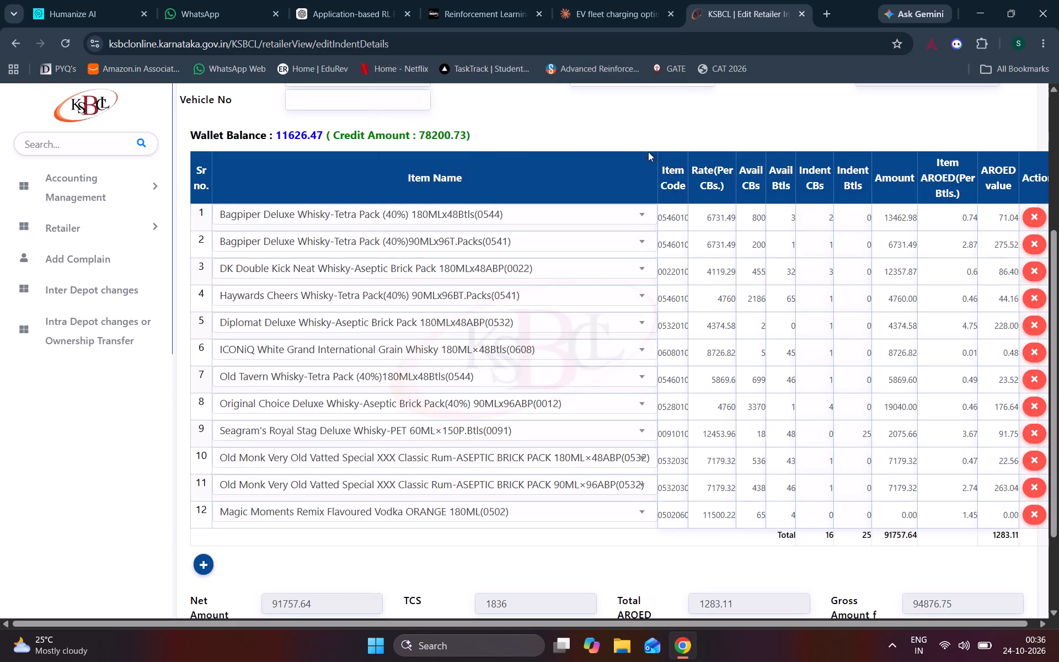
Set the loose-bottle quantity of the Magic Moments Remix Flavoured Vodka ORANGE 180ML item to 24.
left_click(622, 514)
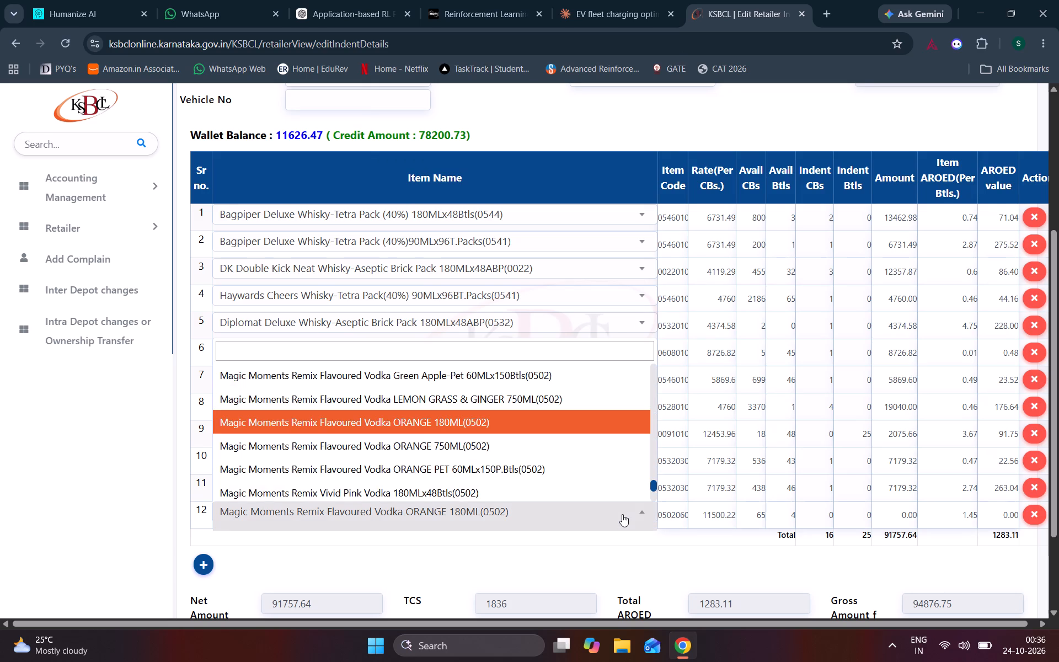
left_click(852, 509)
left_click_drag(852, 509, 912, 520)
type("24")
left_click(886, 560)
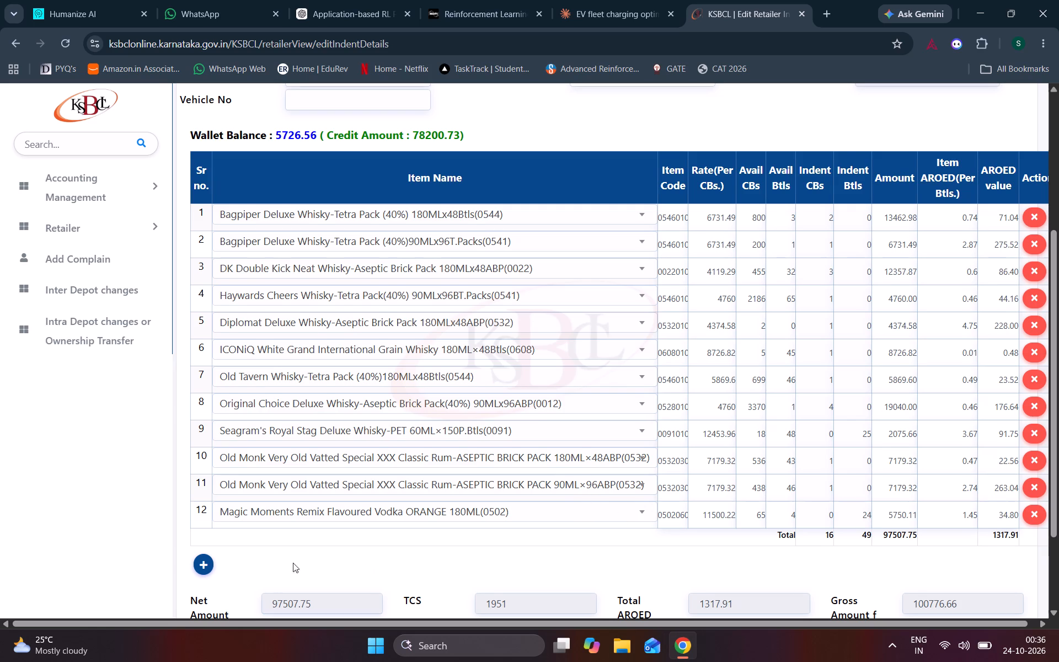
Add a new empty row 13 to the indent, leaving its item unselected.
scroll(299, 557, "down", 2)
left_click(199, 444)
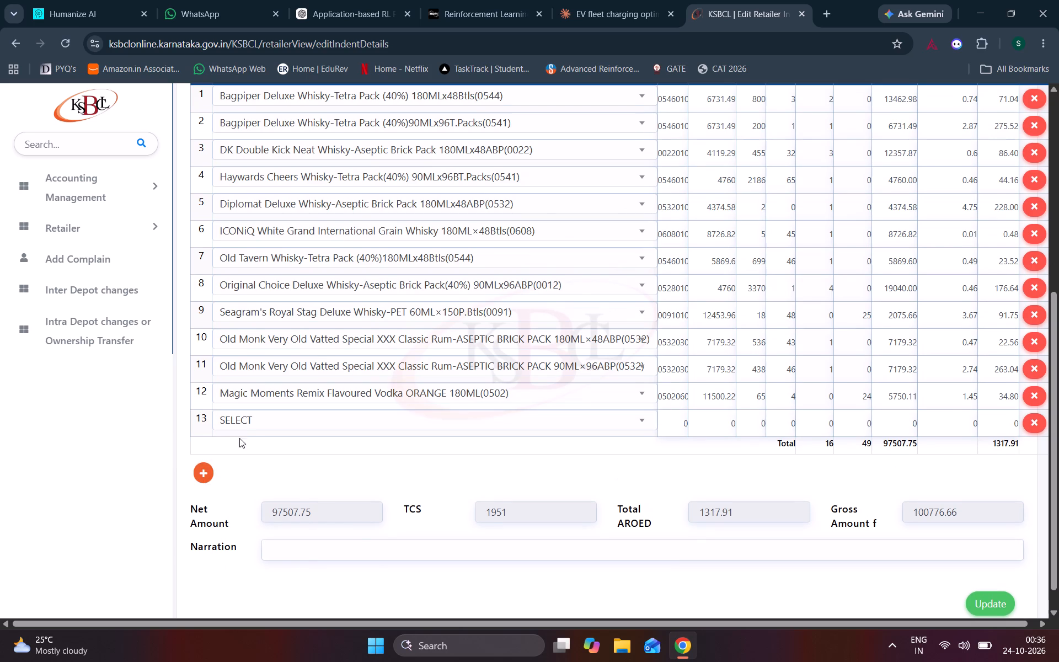
left_click(261, 418)
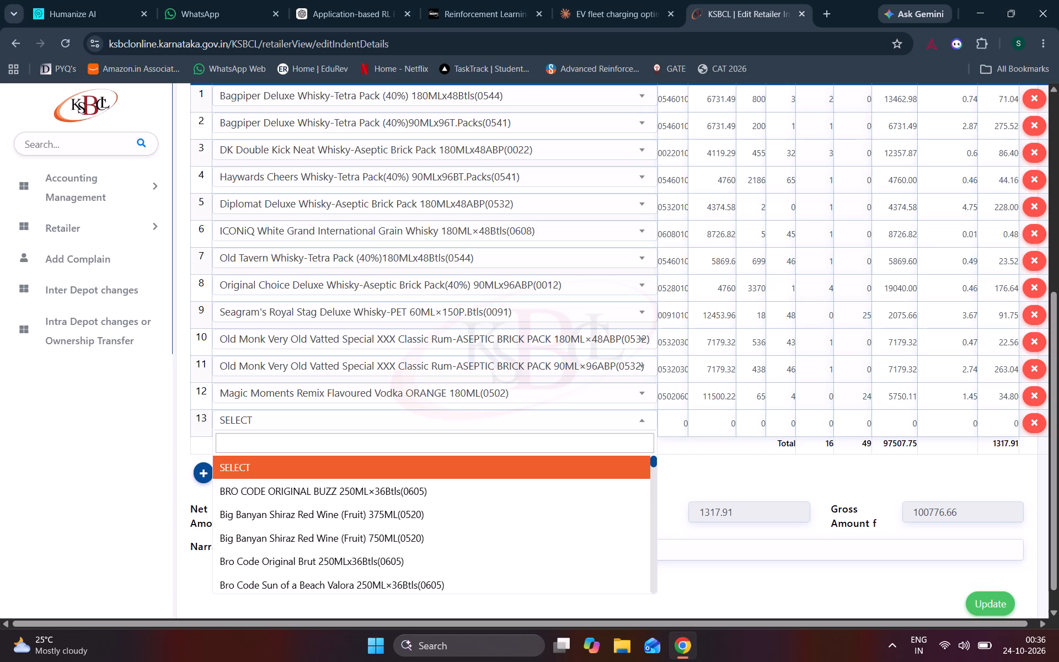
scroll(685, 354, "up", 1)
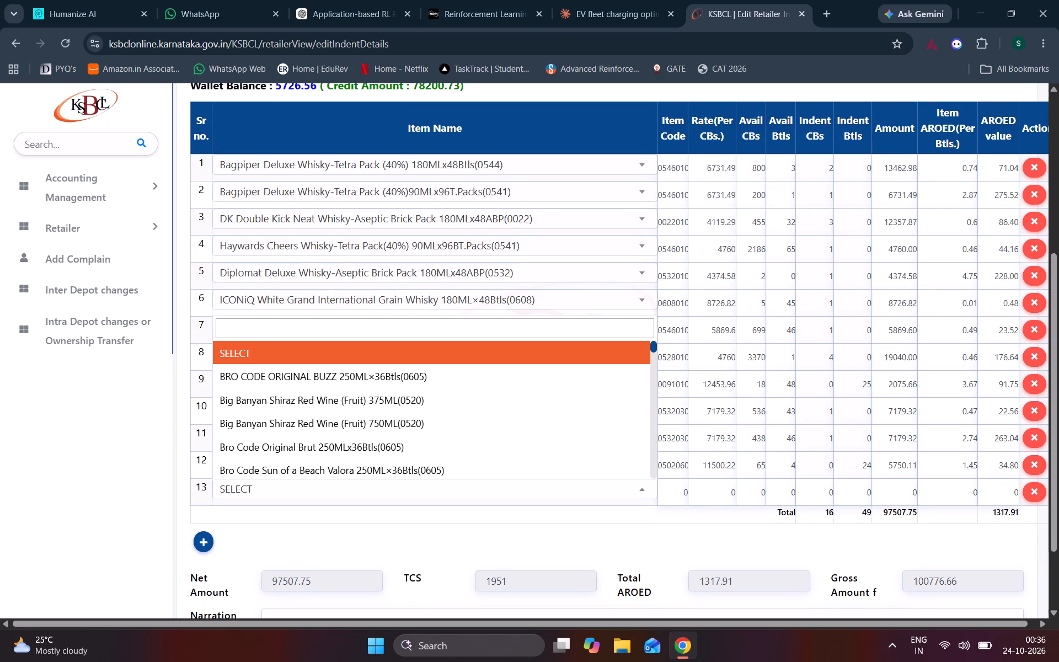
left_click(731, 548)
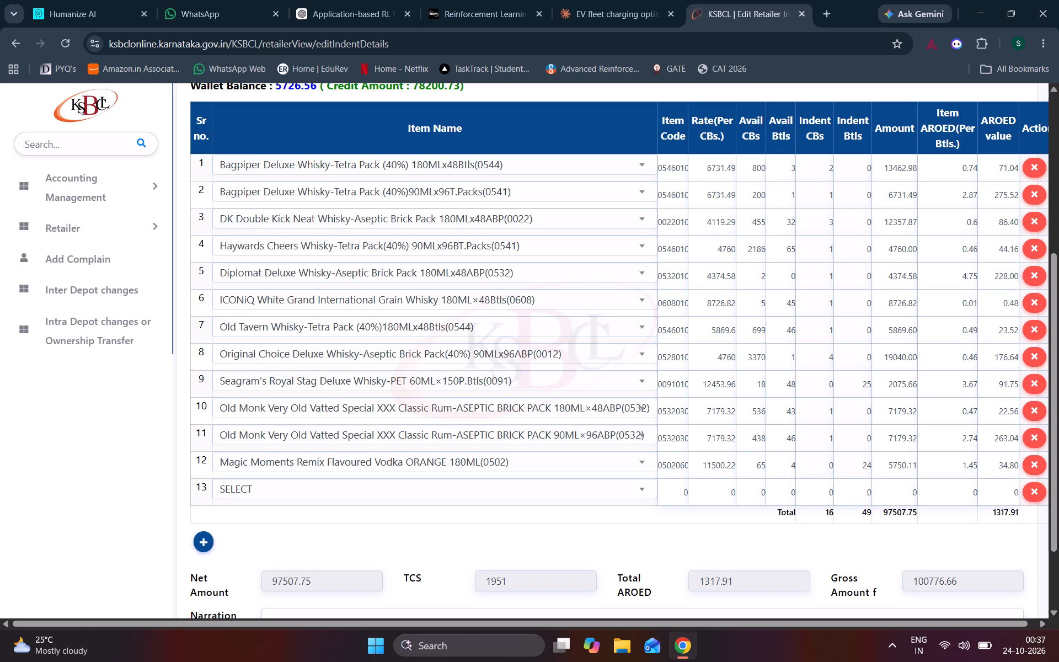
Set the indent quantity of Bagpiper Deluxe Whisky-Tetra Pack (40%) 180MLx48Btls to 1 CB.
left_click_drag(819, 167, 838, 167)
key("1")
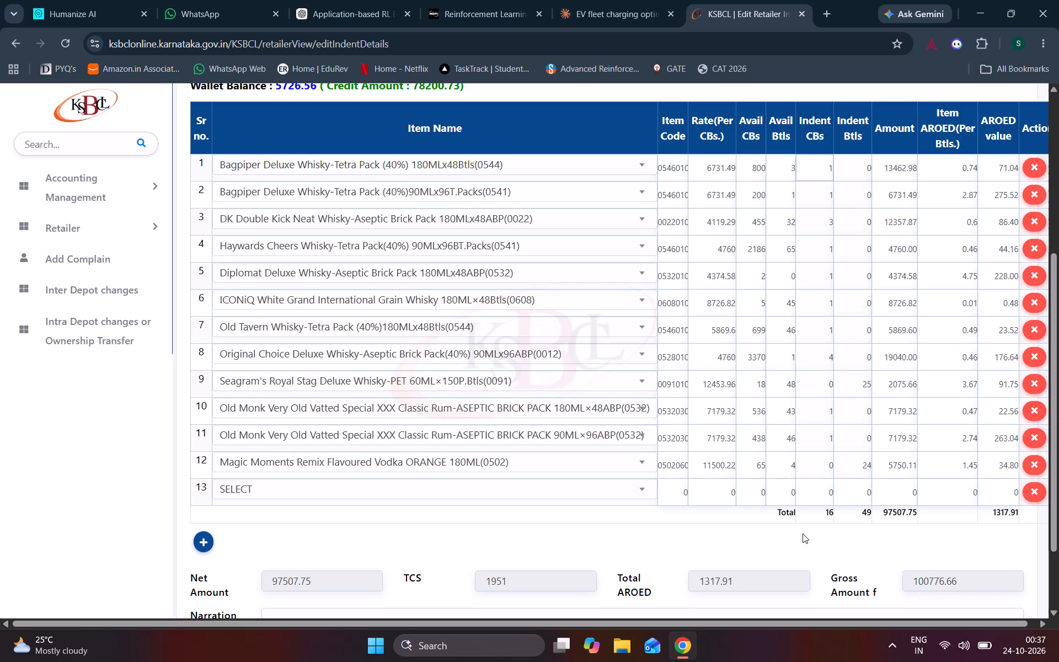
left_click(803, 533)
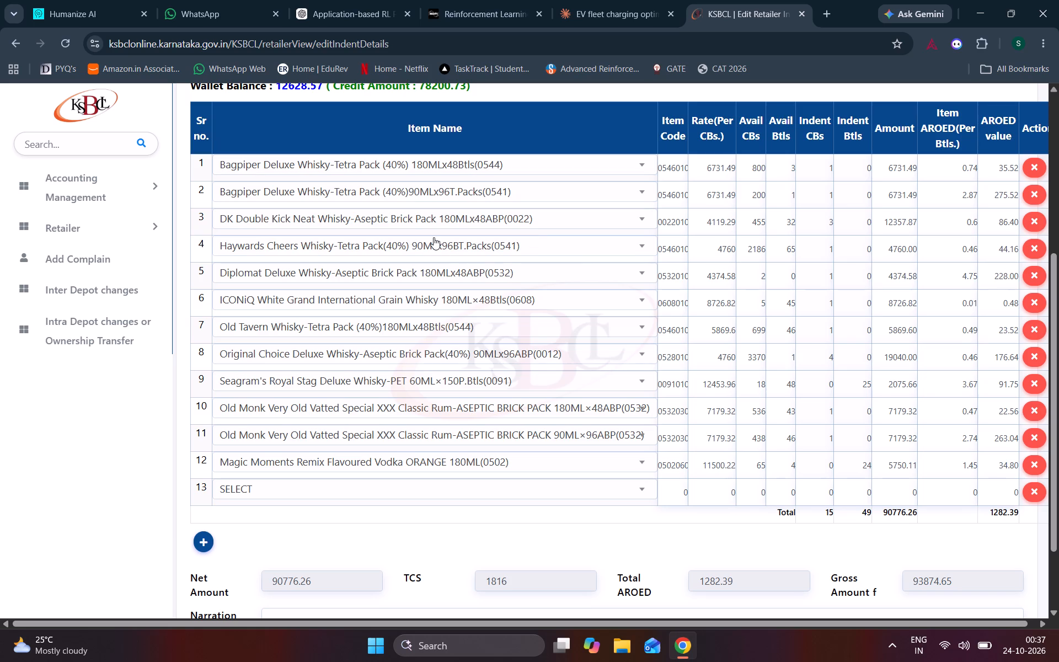
Set the indent quantity of DK Double Kick Neat Whisky-Aseptic Brick Pack 180MLx48ABP to 2 CBs.
left_click_drag(814, 223, 837, 223)
key("2")
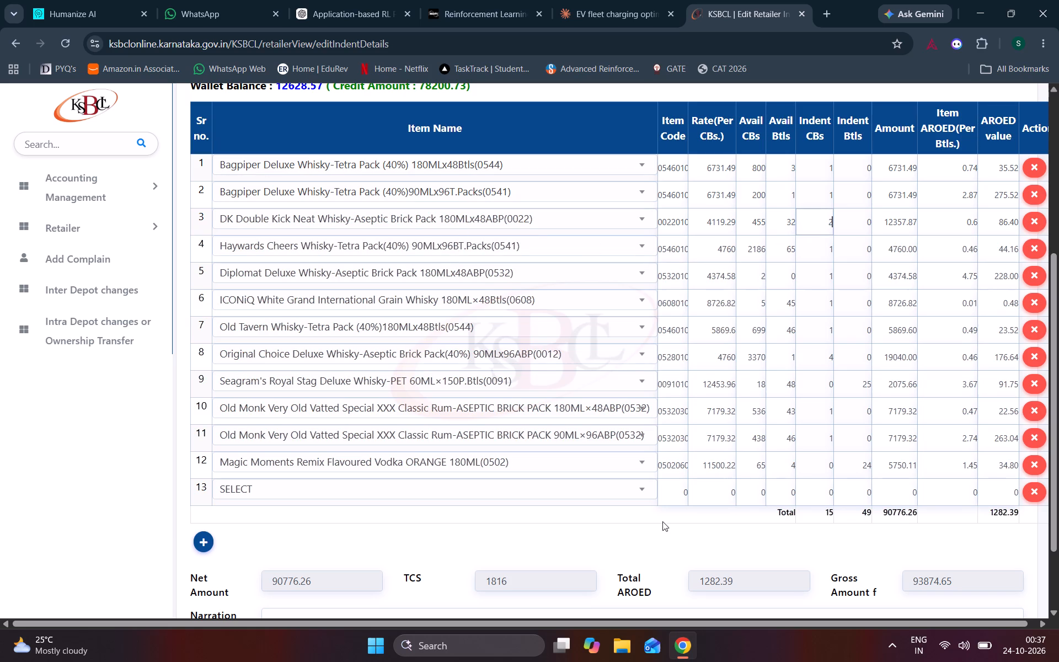
left_click(662, 544)
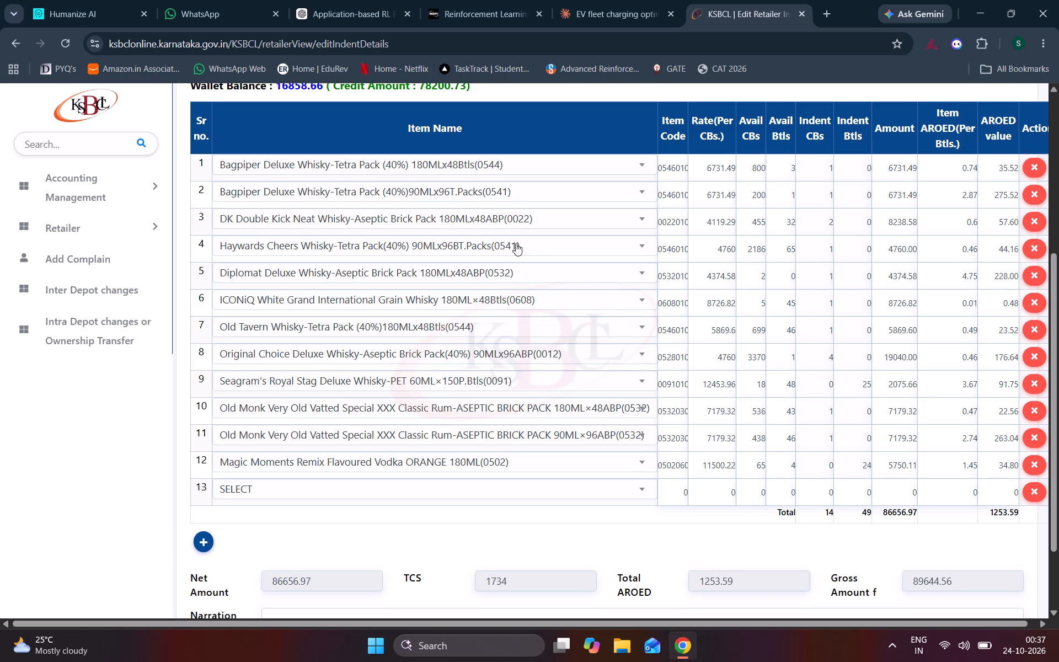
Delete the Haywards Cheers Whisky-Tetra Pack(40%) 90MLx96BT.Packs row from the indent.
left_click(1030, 250)
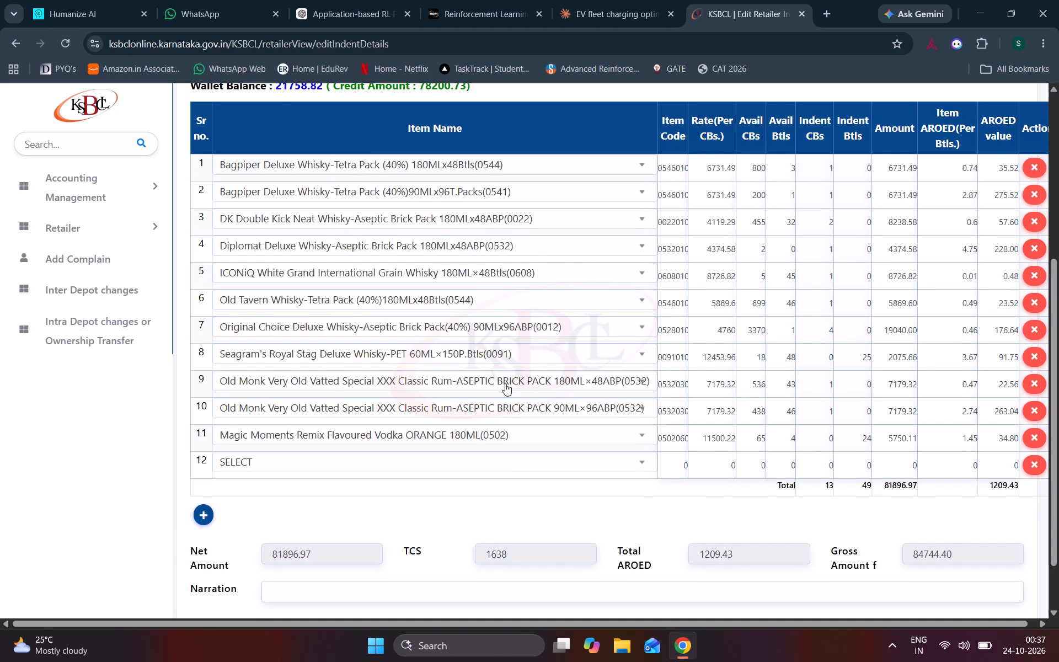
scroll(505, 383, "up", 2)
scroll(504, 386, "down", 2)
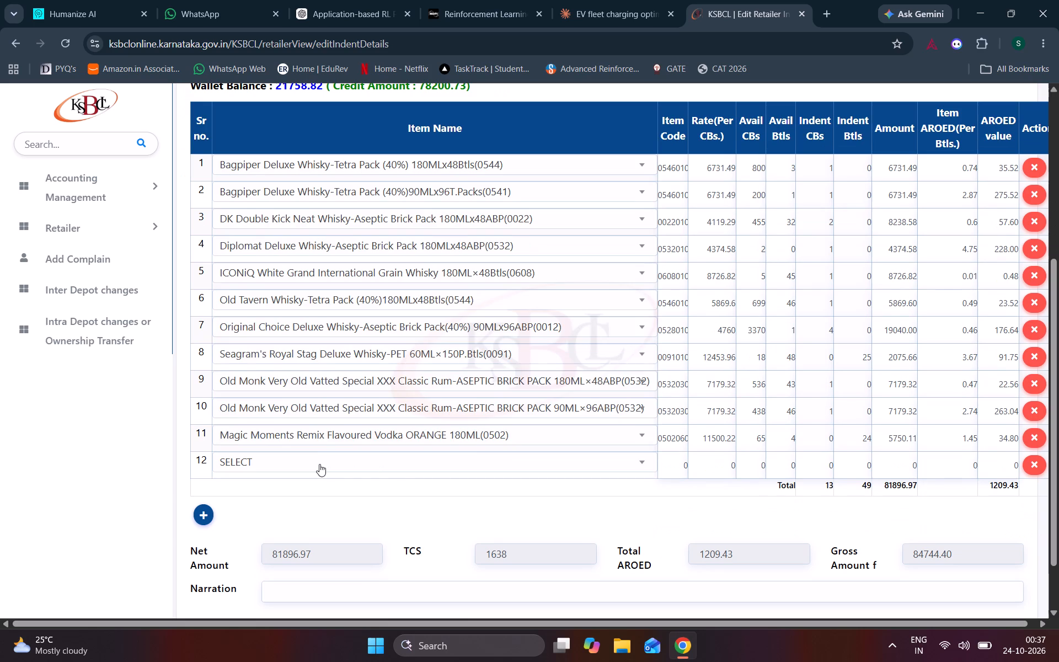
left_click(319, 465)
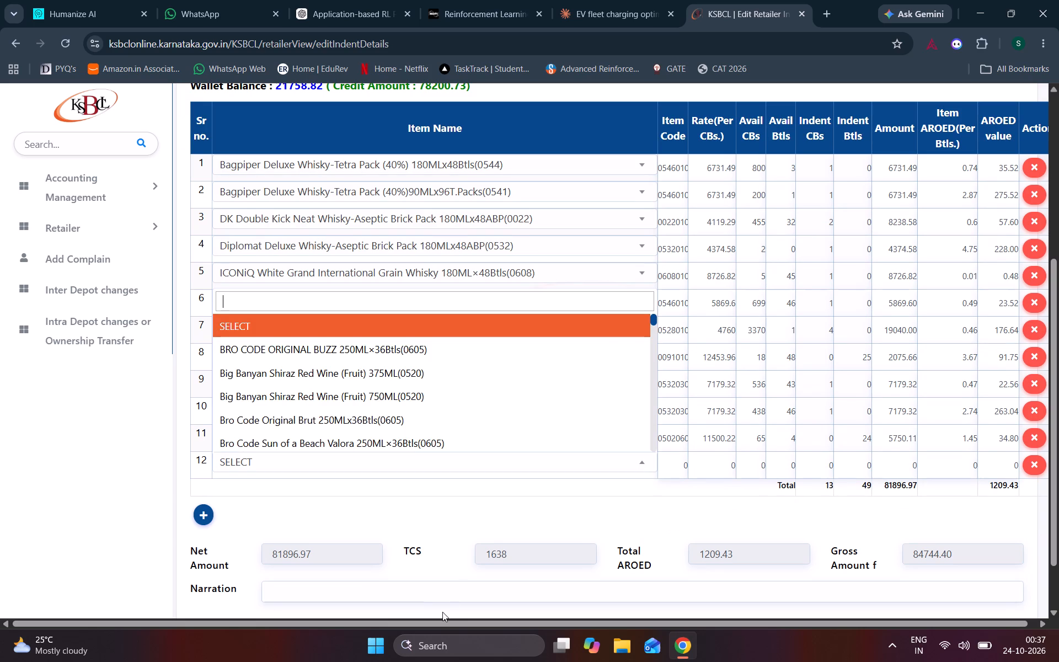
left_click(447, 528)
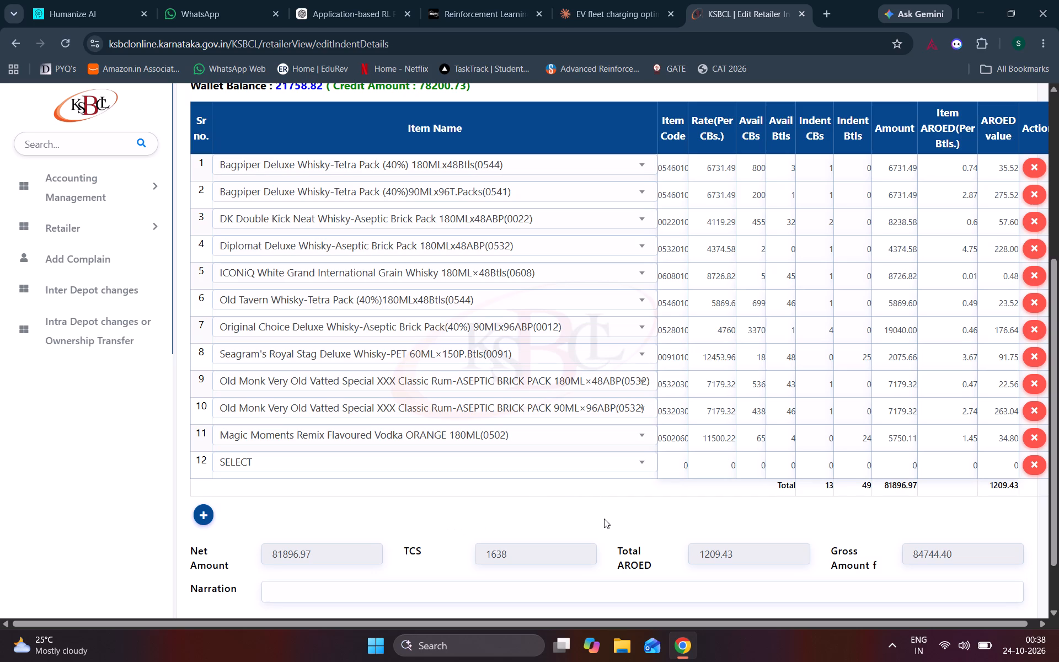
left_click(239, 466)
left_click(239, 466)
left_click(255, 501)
Search the item list for ROMAN and choose Platinum Romanov Flavoured Vodka Zesty Orange 180ML×48Btls as the empty row 12's item.
left_click(259, 458)
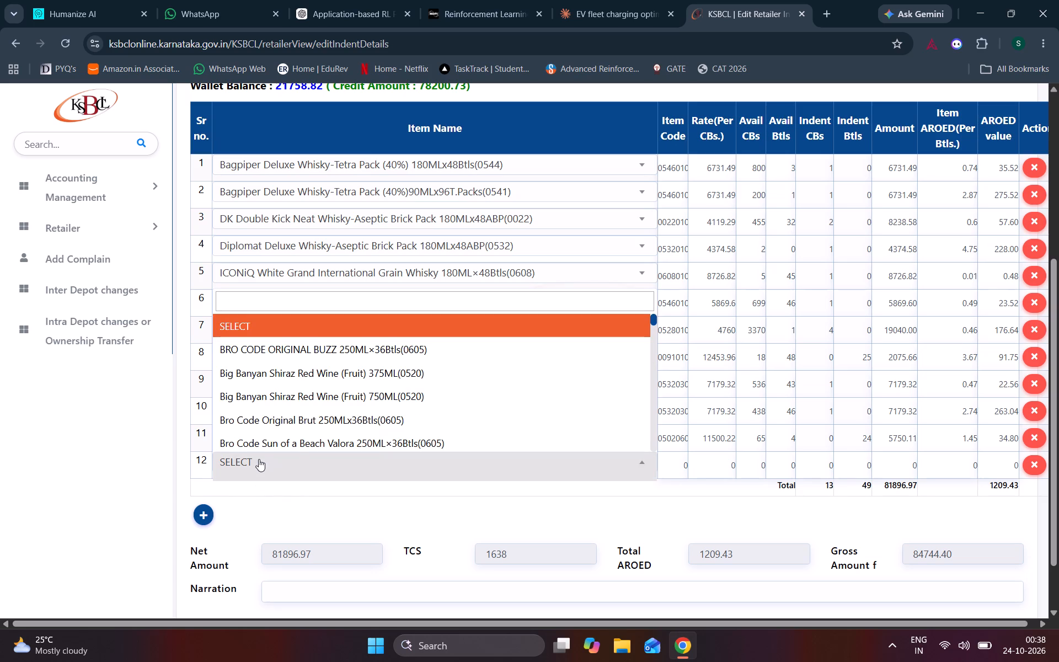
type("RO")
key("m")
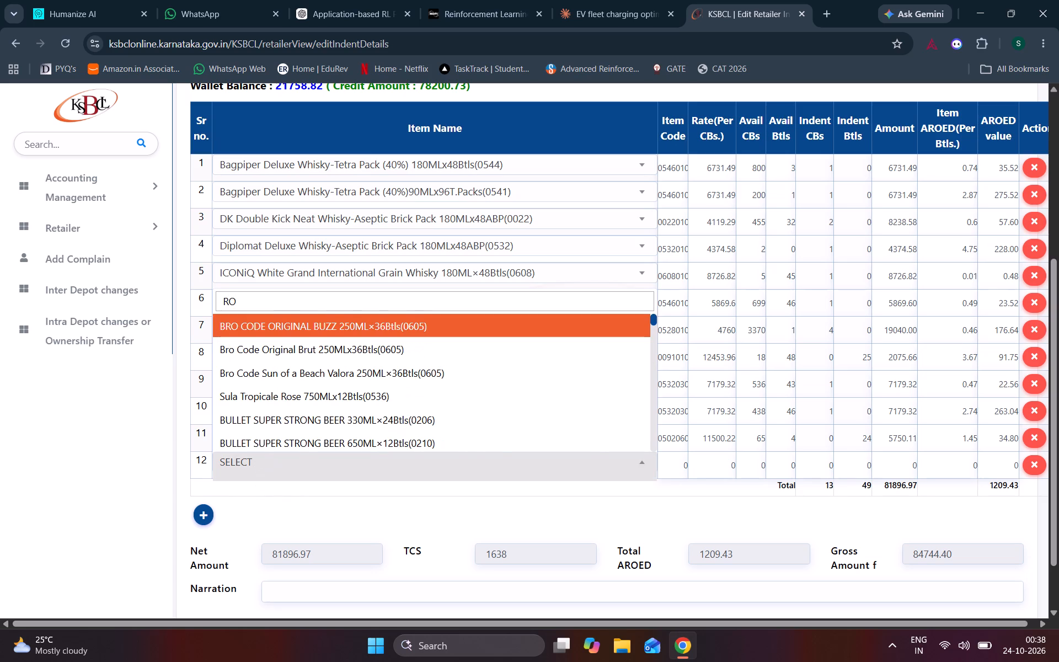
key("a")
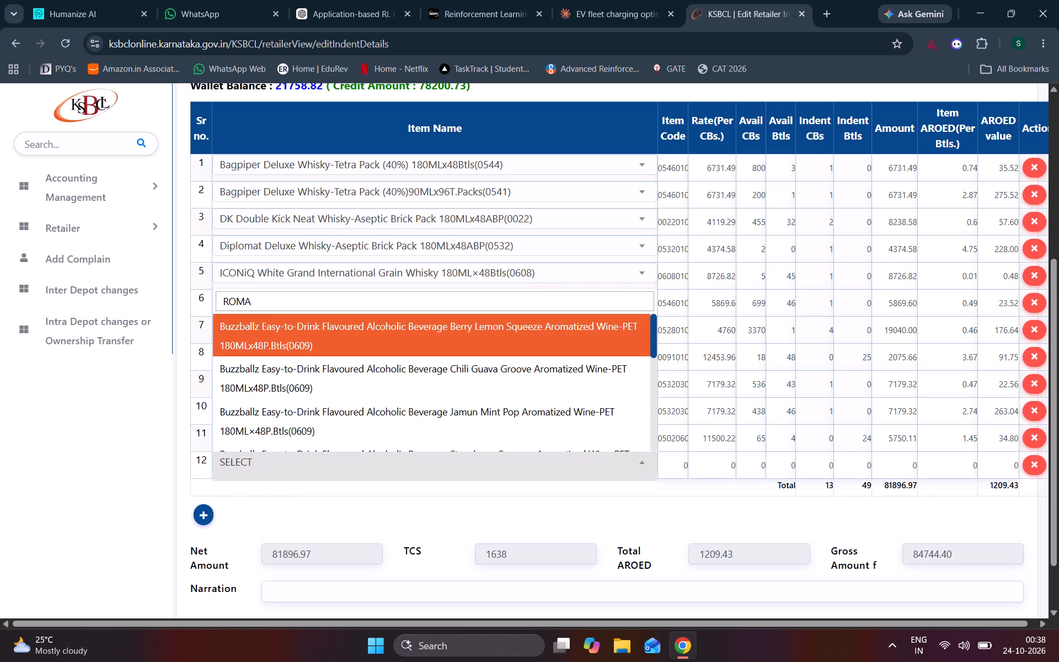
key("n")
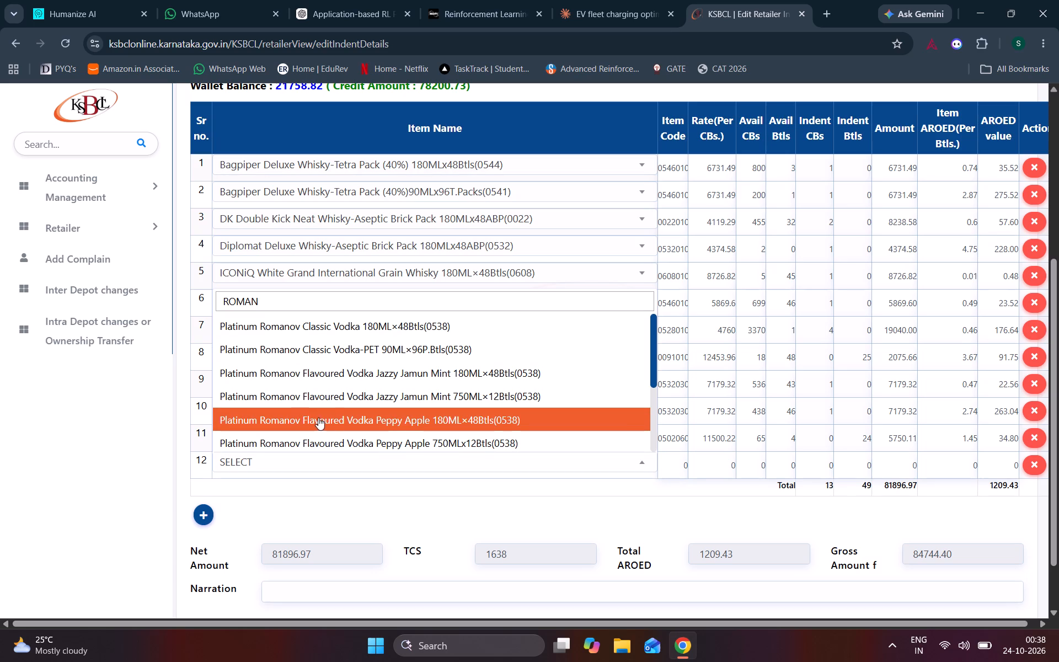
scroll(337, 412, "down", 1)
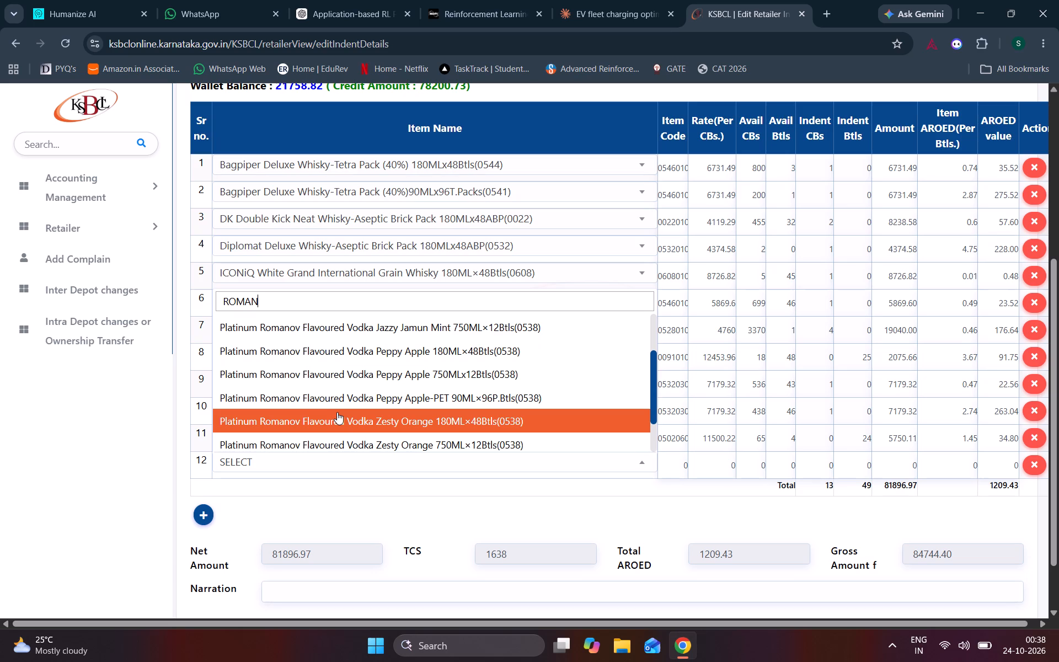
scroll(337, 412, "down", 1)
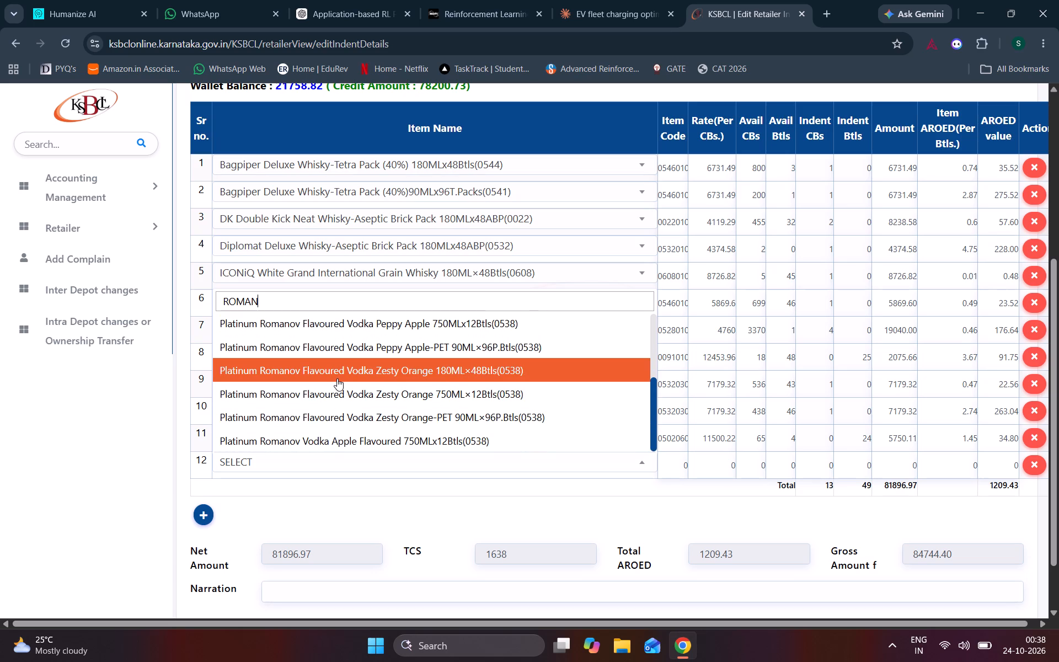
left_click(337, 379)
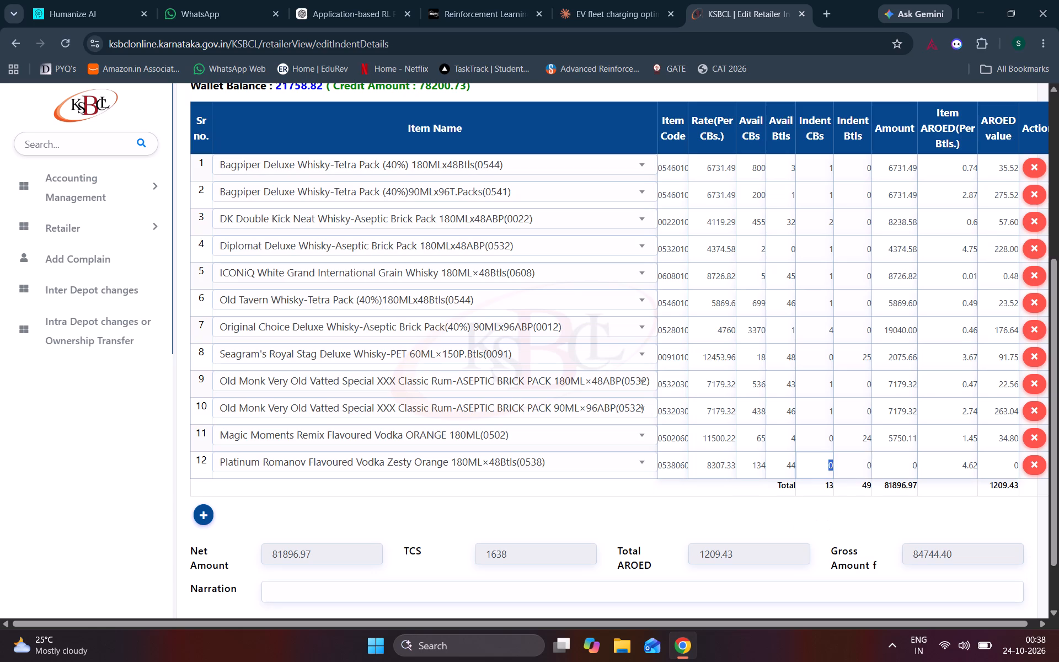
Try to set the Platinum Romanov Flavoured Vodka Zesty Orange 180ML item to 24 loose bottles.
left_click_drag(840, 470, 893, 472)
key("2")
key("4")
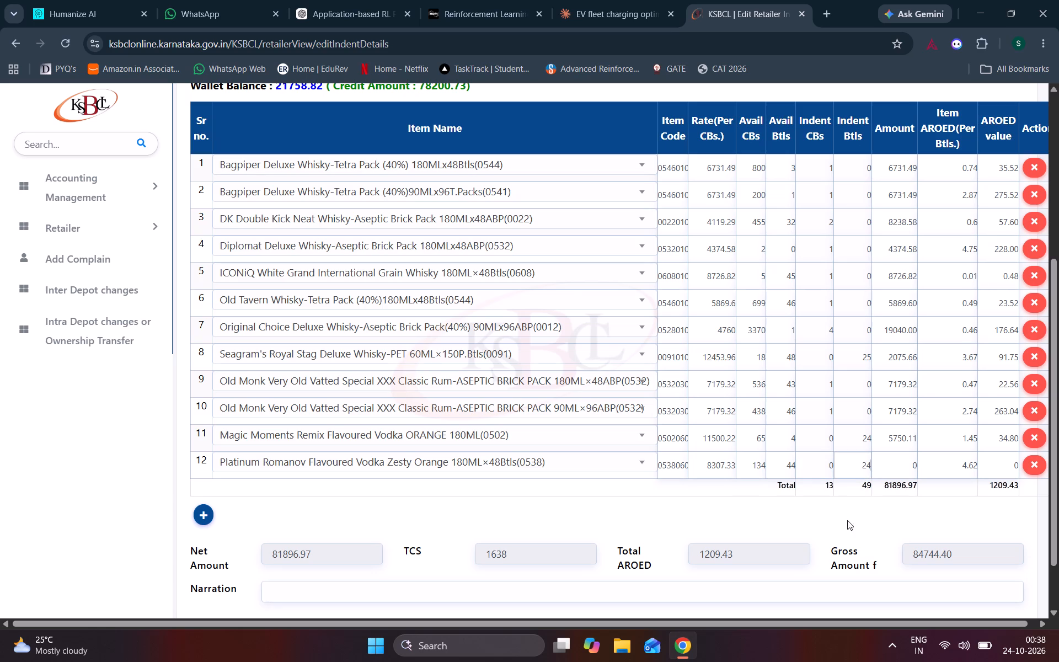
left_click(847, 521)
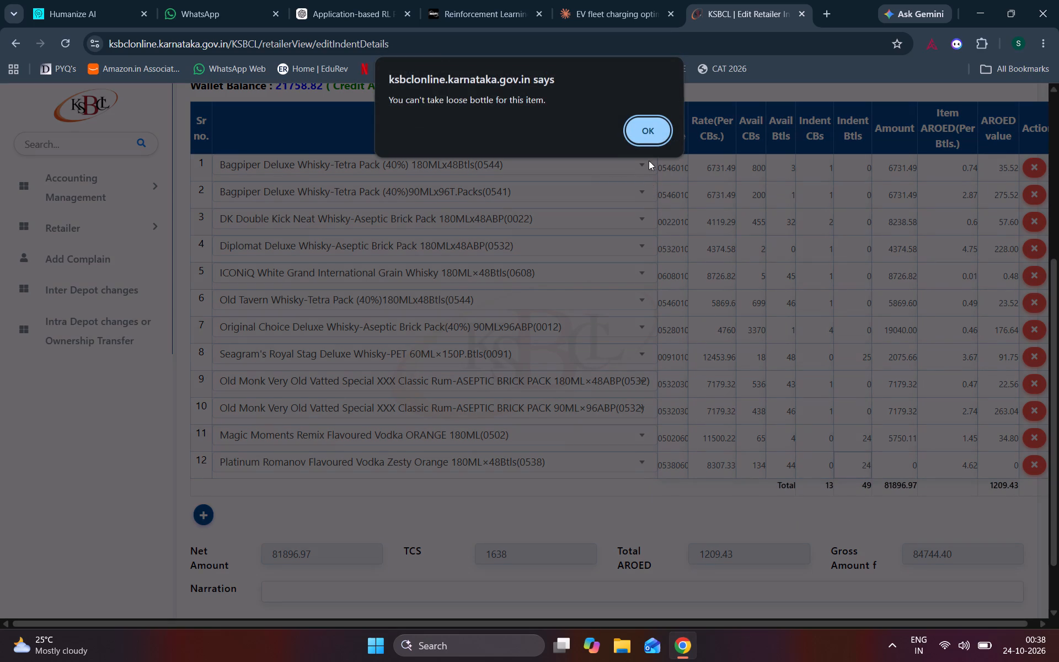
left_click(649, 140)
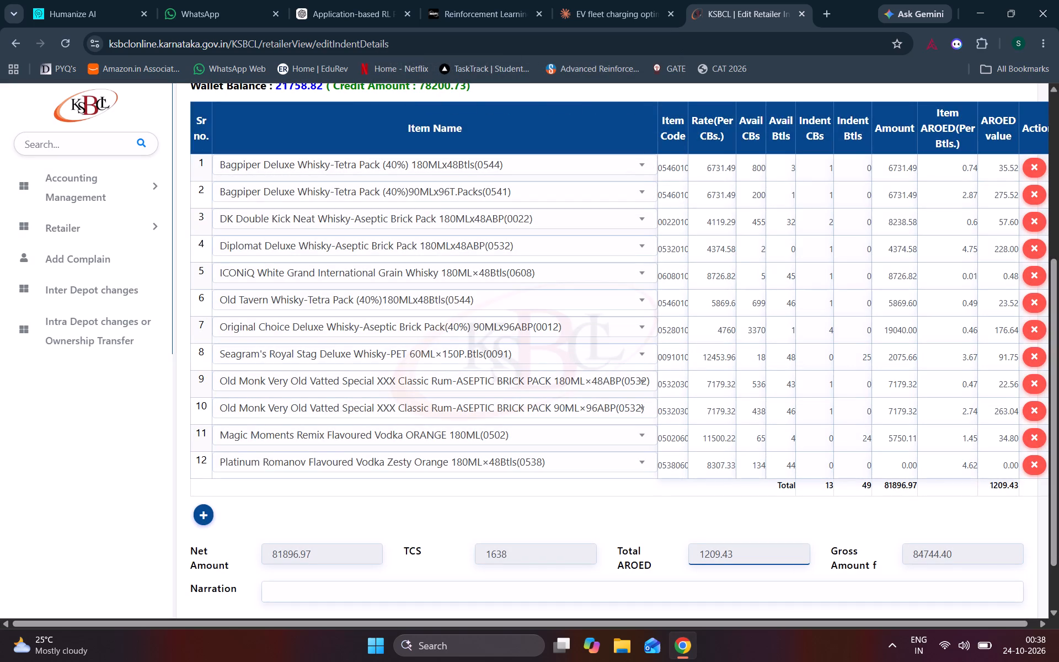
Set the indent quantity of Platinum Romanov Flavoured Vodka Zesty Orange 180ML to 1 CB.
left_click_drag(810, 469, 850, 471)
key("1")
left_click(732, 528)
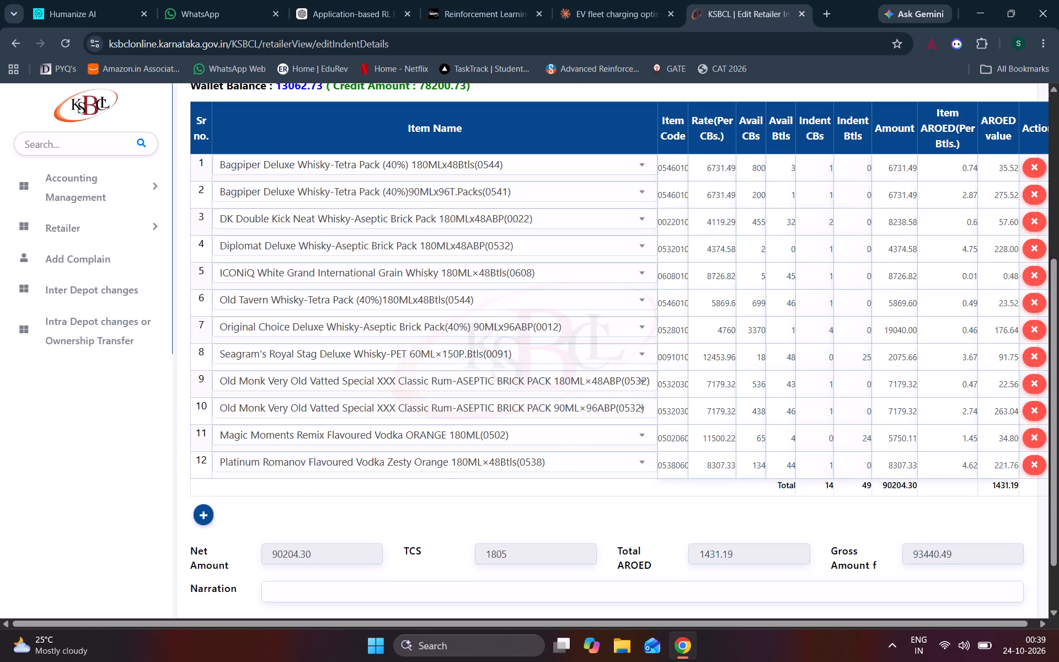
Set the indent quantity of Original Choice Deluxe Whisky-Aseptic Brick Pack(40%) 90MLx96ABP to 3 CBs.
left_click_drag(819, 334, 841, 334)
key("3")
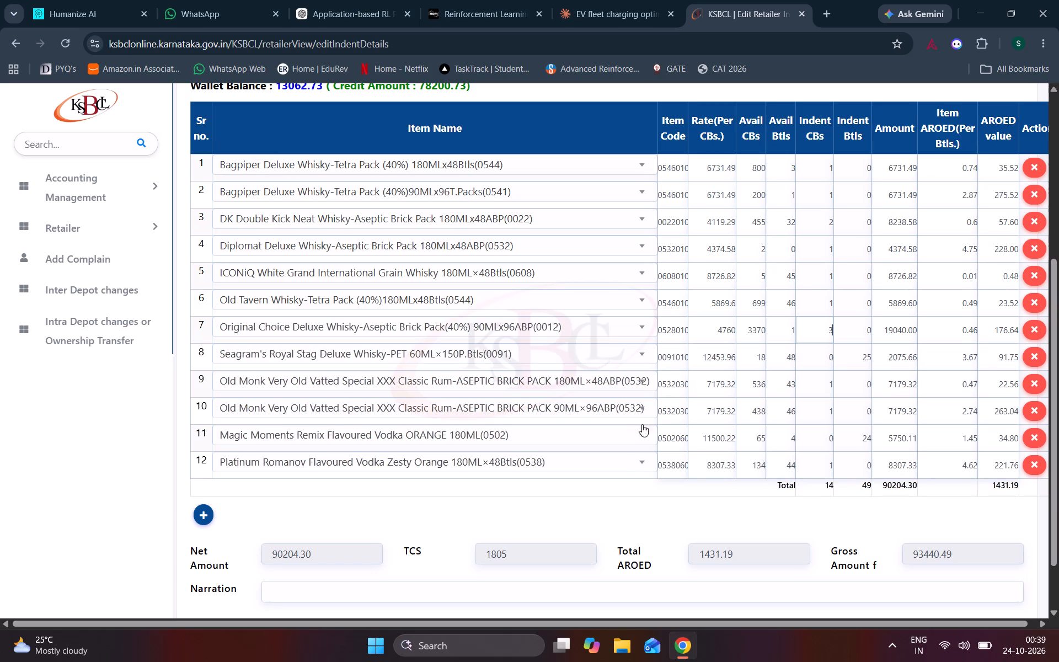
left_click(606, 512)
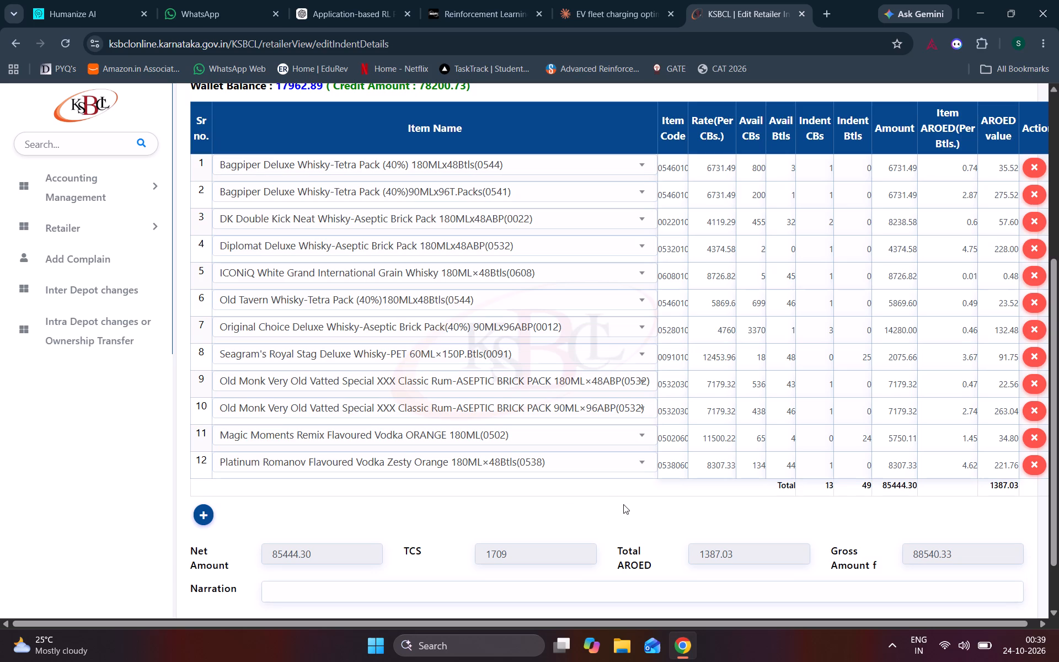
Add a new indent row for Budweiser Magnum Premium Superior Beer 650ML×12Btls and set it to 1 CB.
left_click(204, 510)
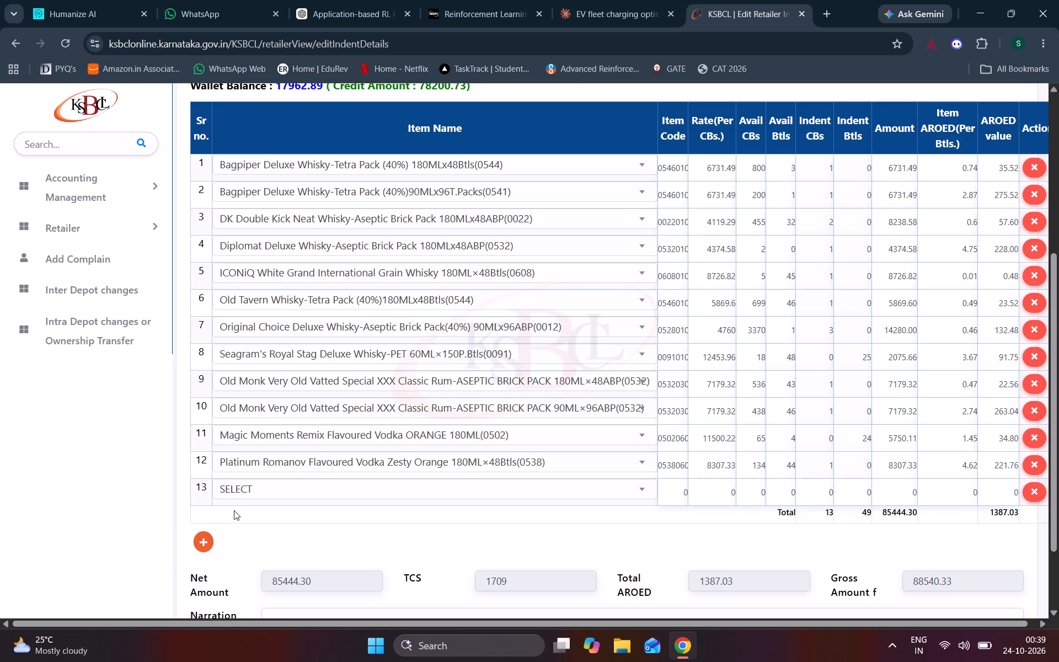
left_click(240, 493)
type("BU")
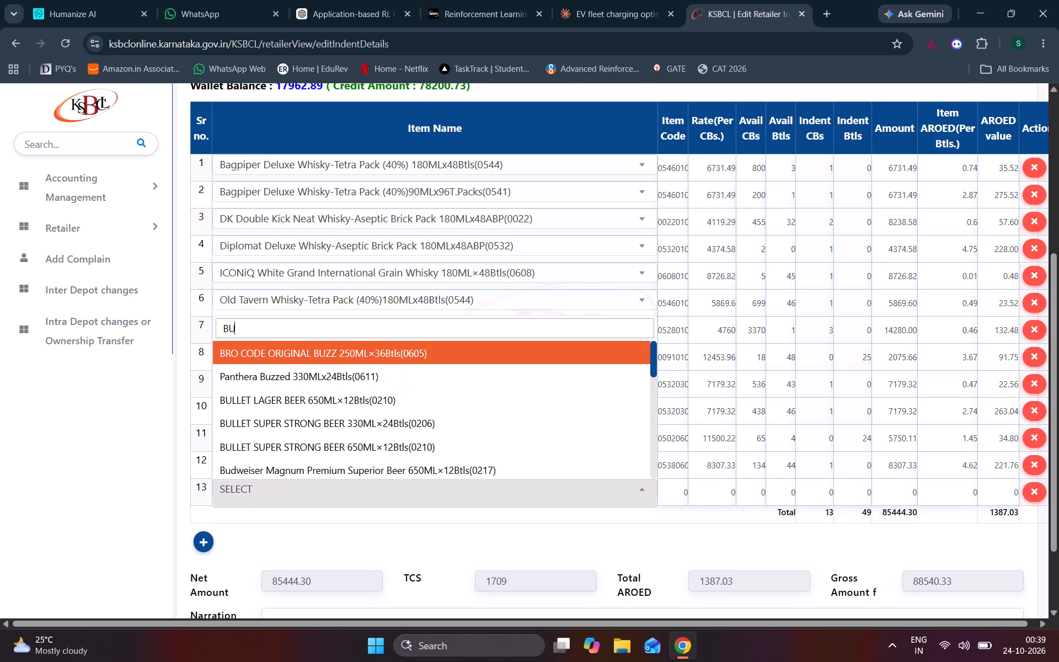
key("g")
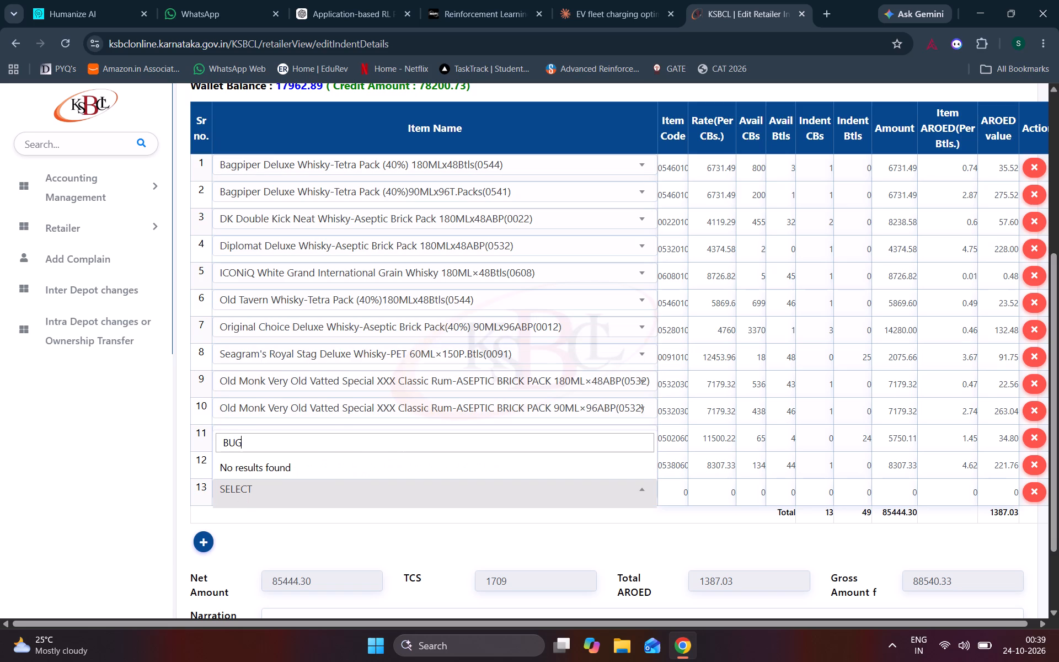
key("BackSpace")
key("d")
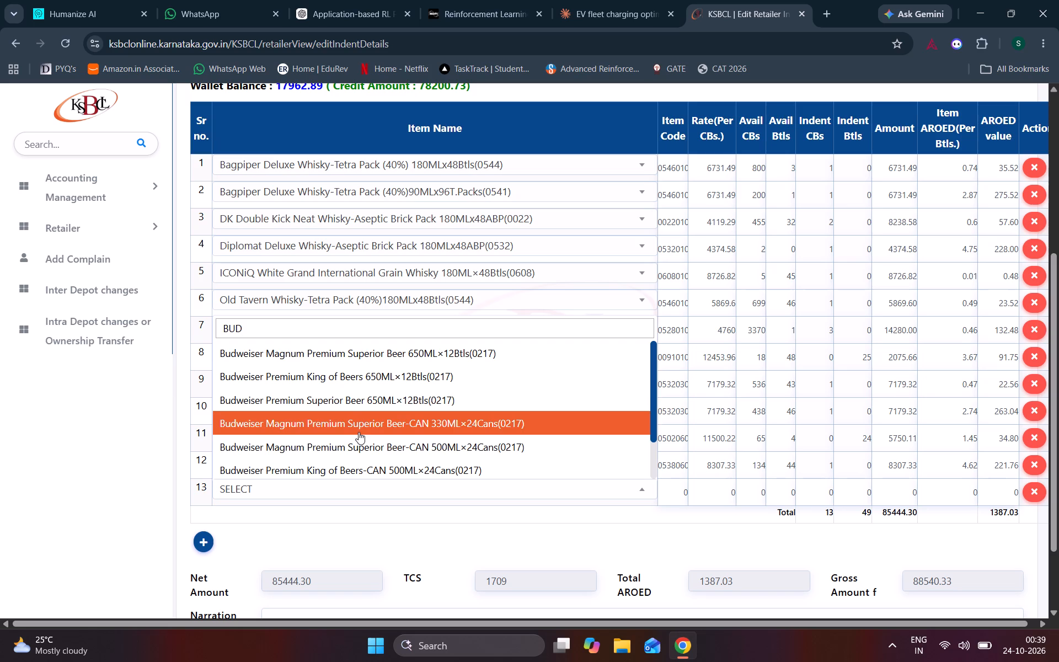
left_click(370, 356)
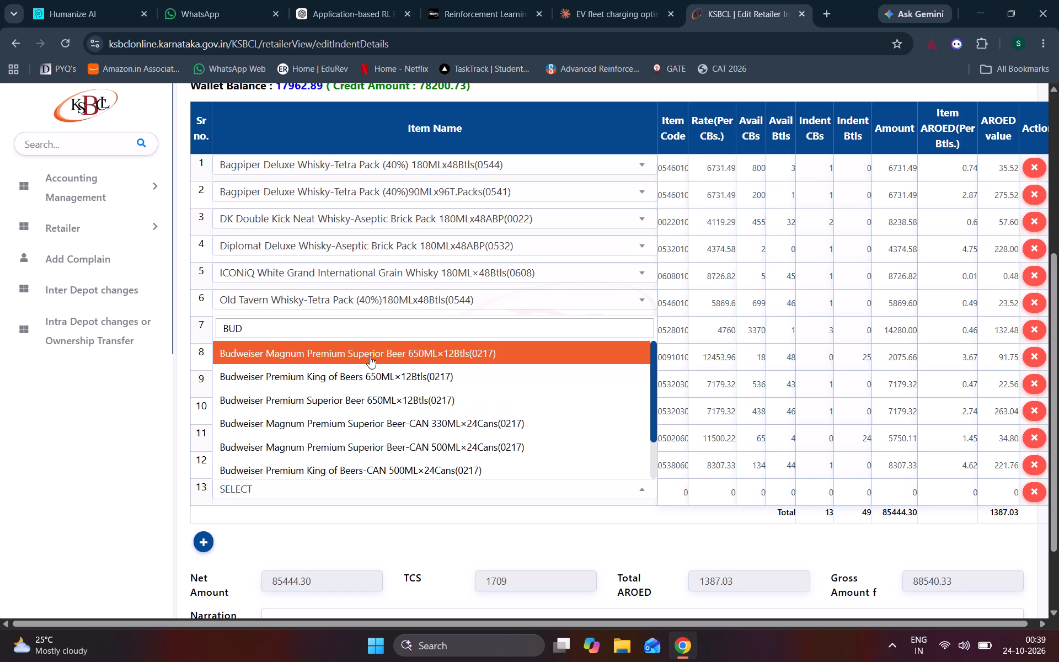
key("1")
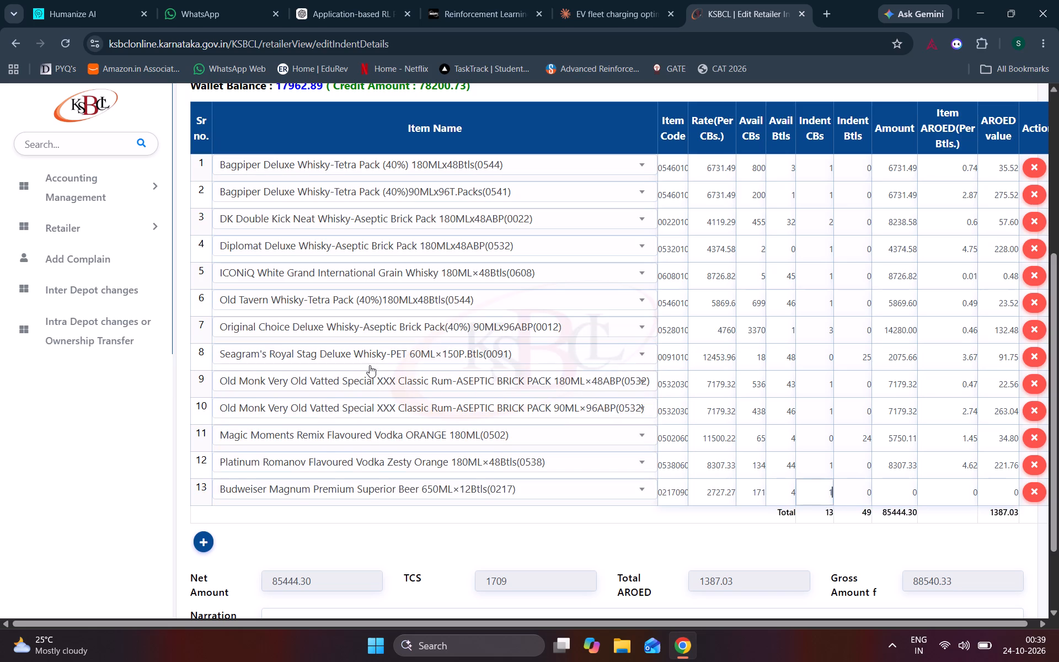
Add a new indent row for Budweiser Magnum Premium Superior Beer-CAN 500ML×24Cans and set it to 1 CB.
left_click(199, 547)
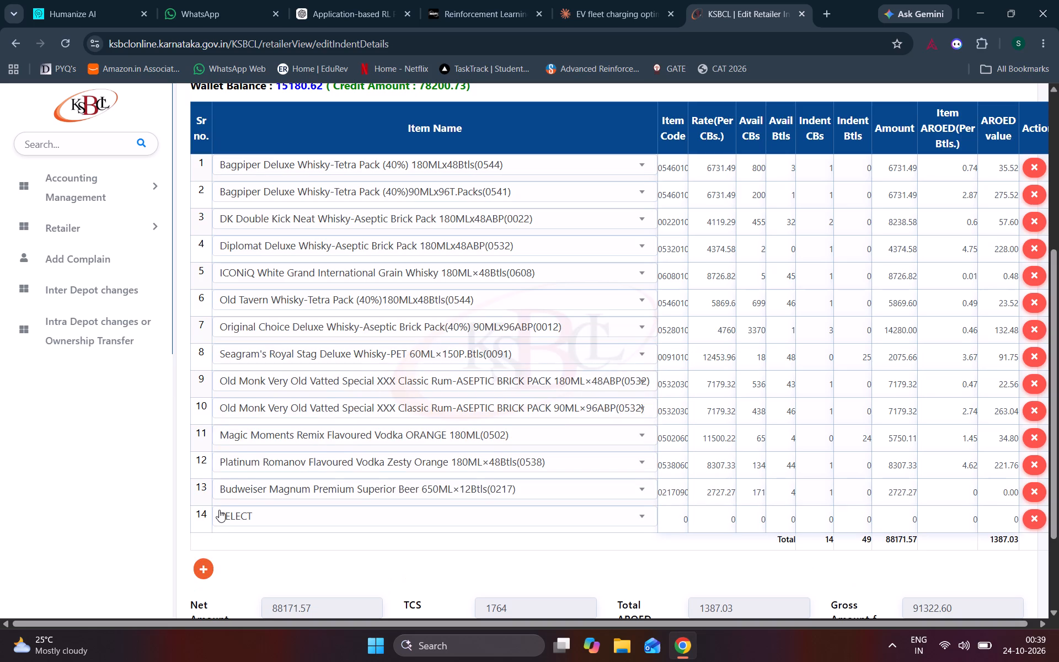
left_click(219, 510)
type("BUD")
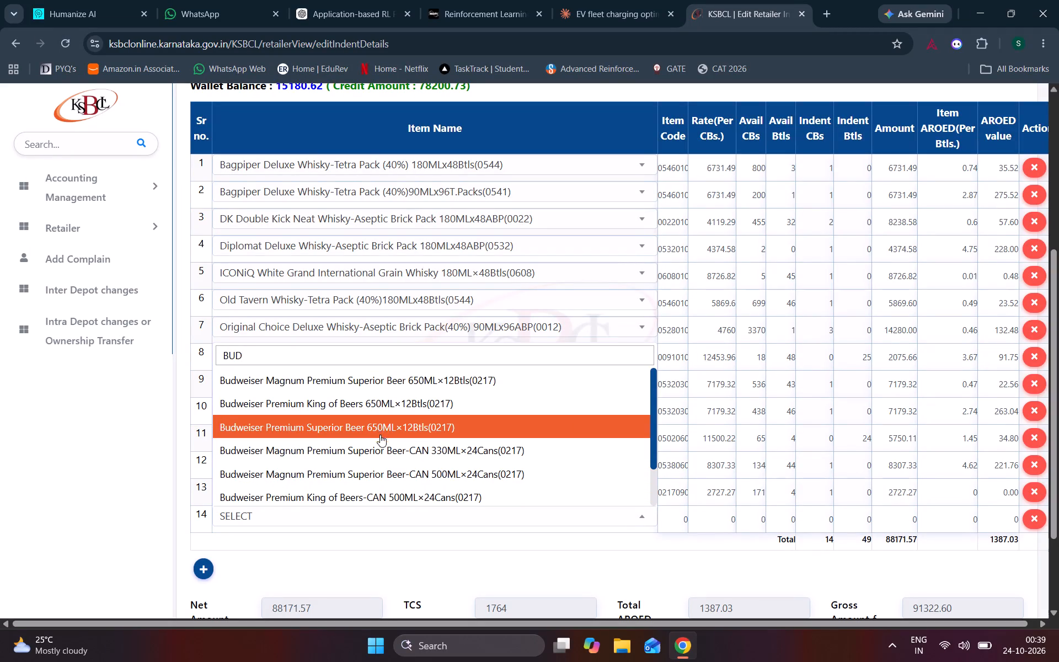
left_click(386, 474)
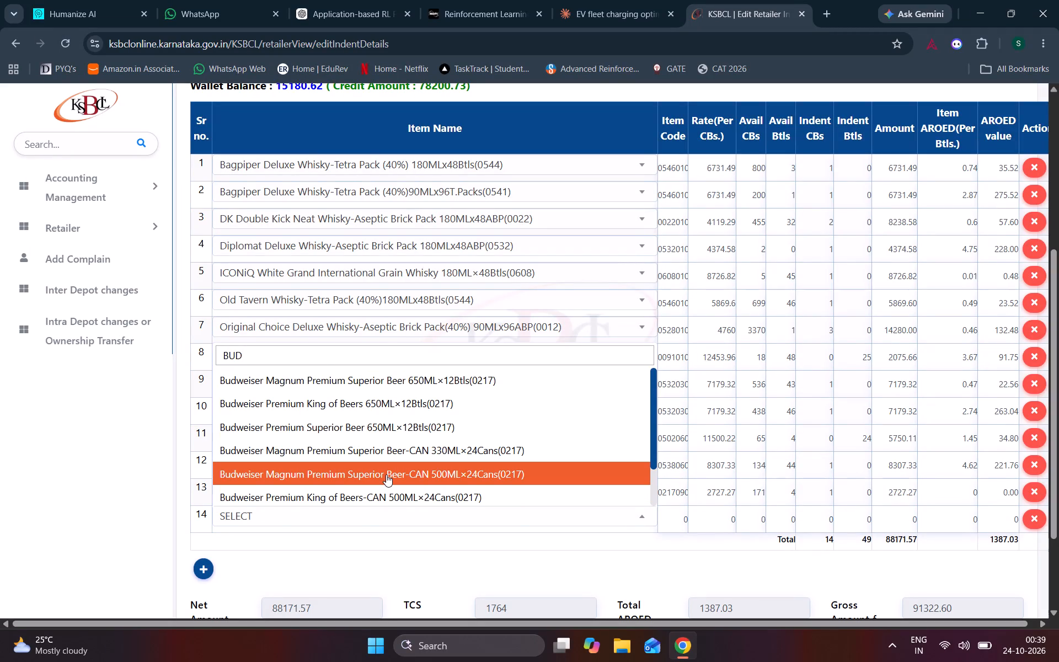
key("1")
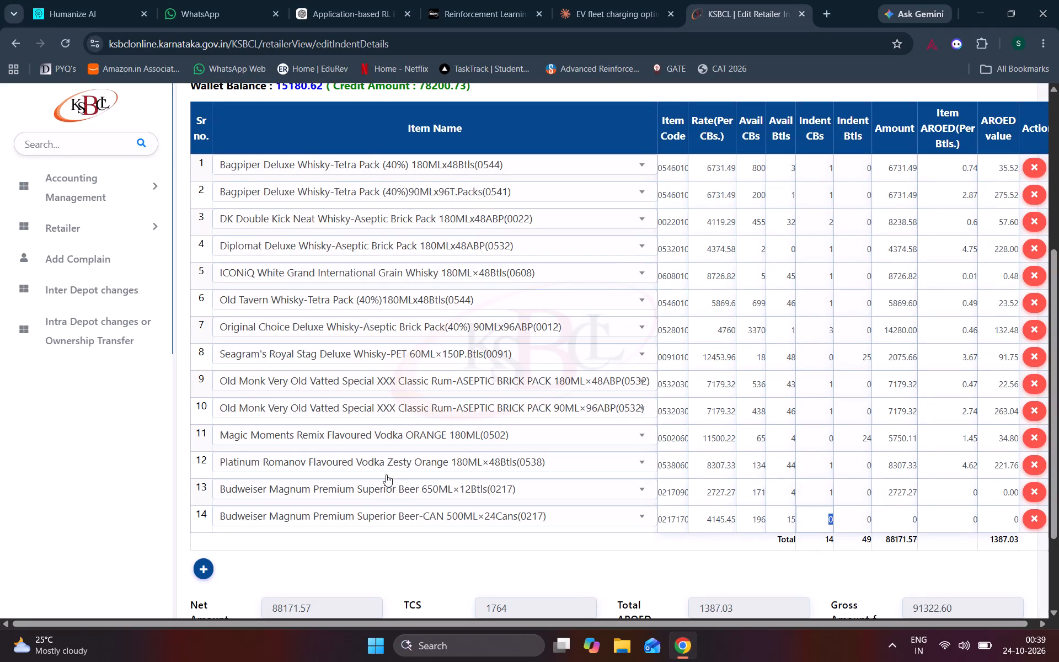
Add a new indent row for Power Cool Strong Beer 650ML×12Btls and set it to 5 CBs.
left_click(202, 576)
scroll(256, 558, "down", 1)
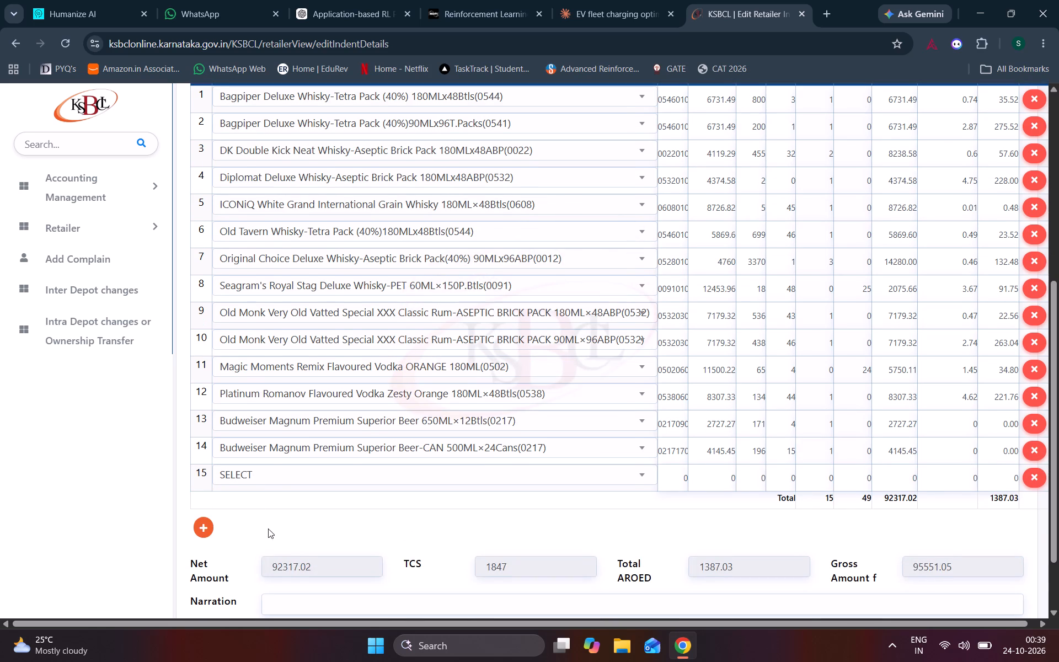
left_click(271, 480)
type("BU")
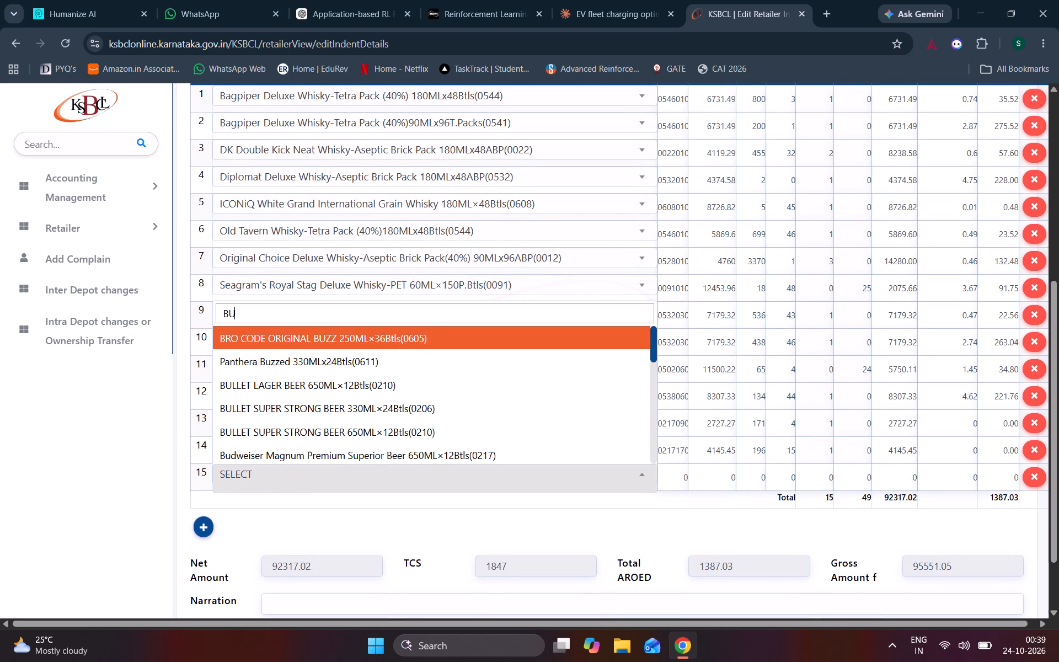
type("LL")
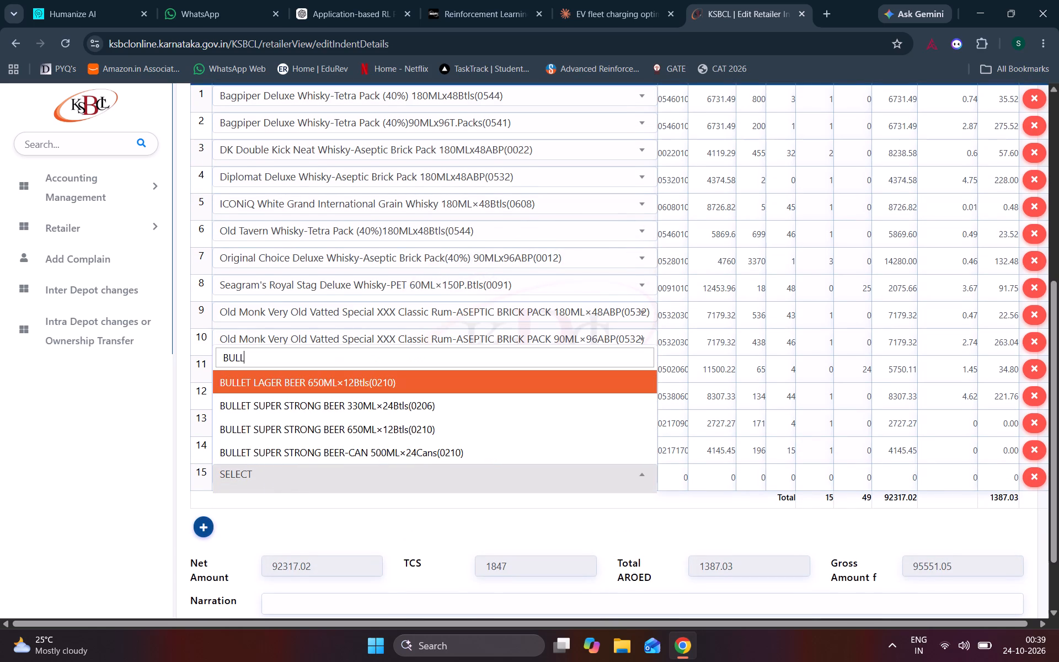
key("BackSpace")
key("BackSpace")
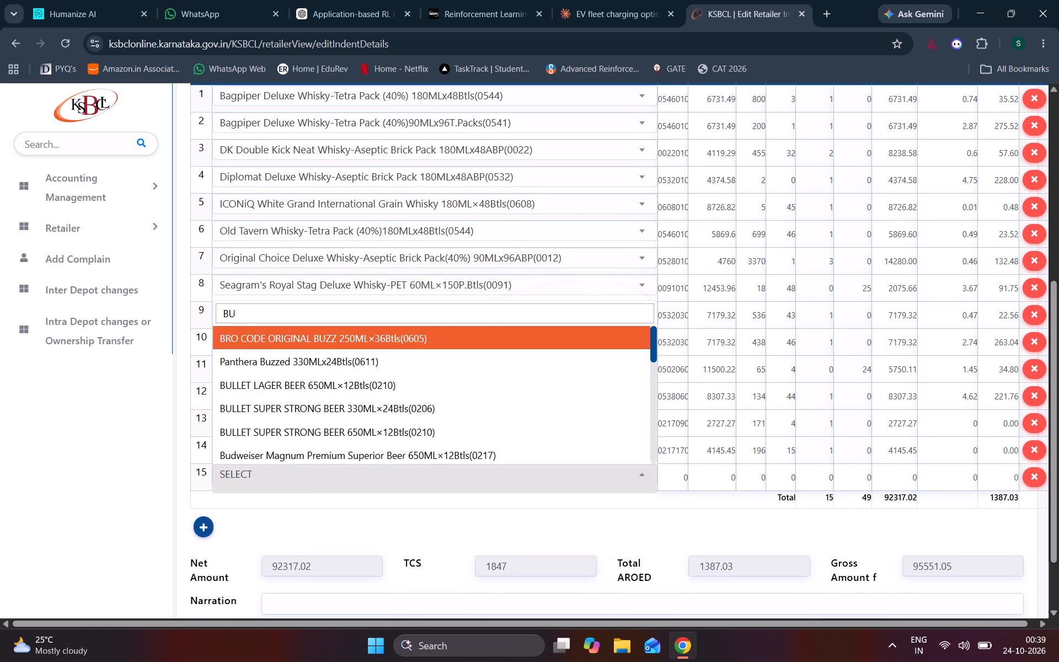
key("BackSpace")
key("BackSpace")
type("PO")
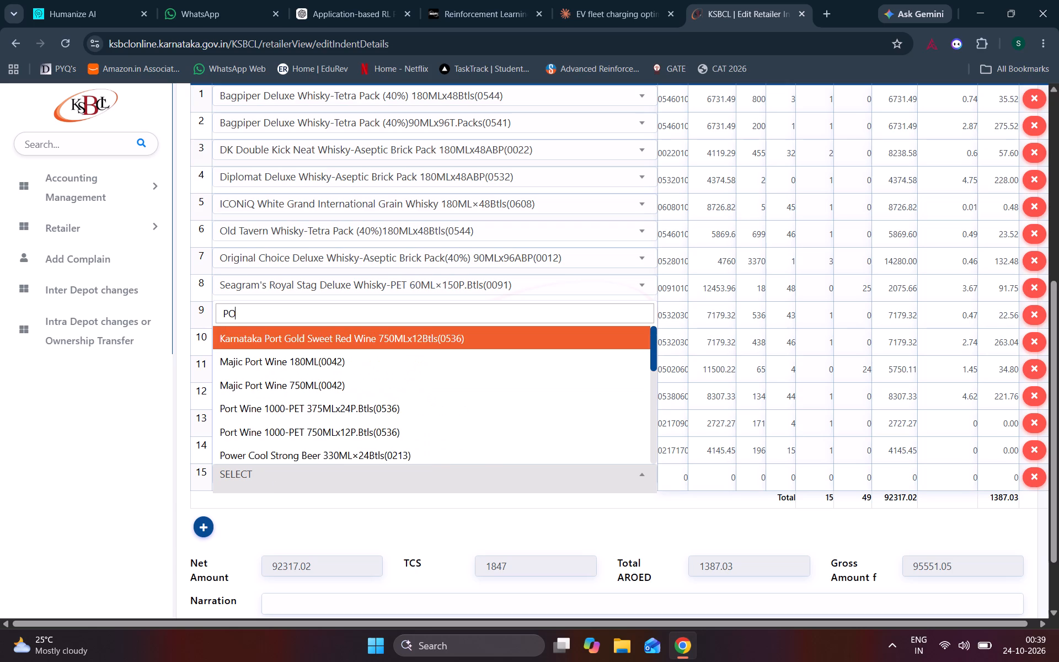
type("WER")
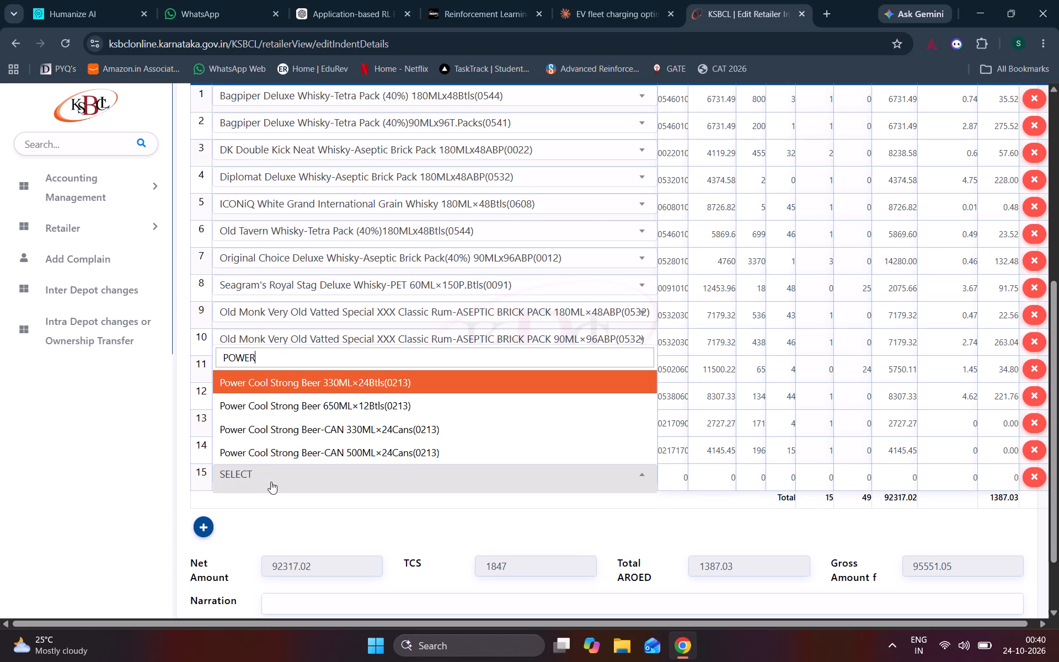
left_click(330, 412)
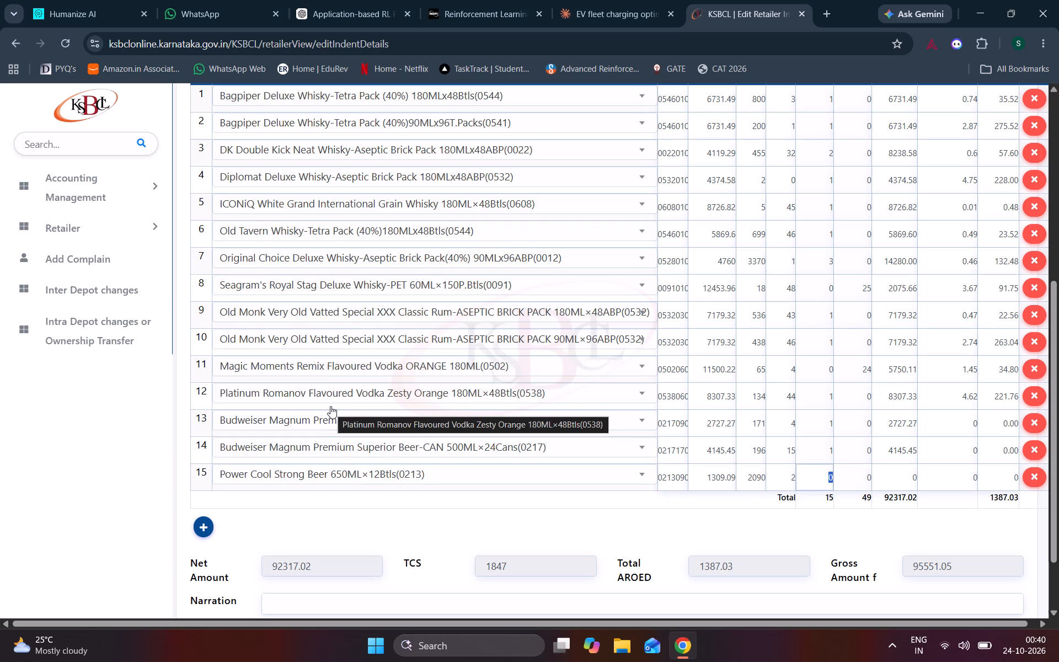
key("5")
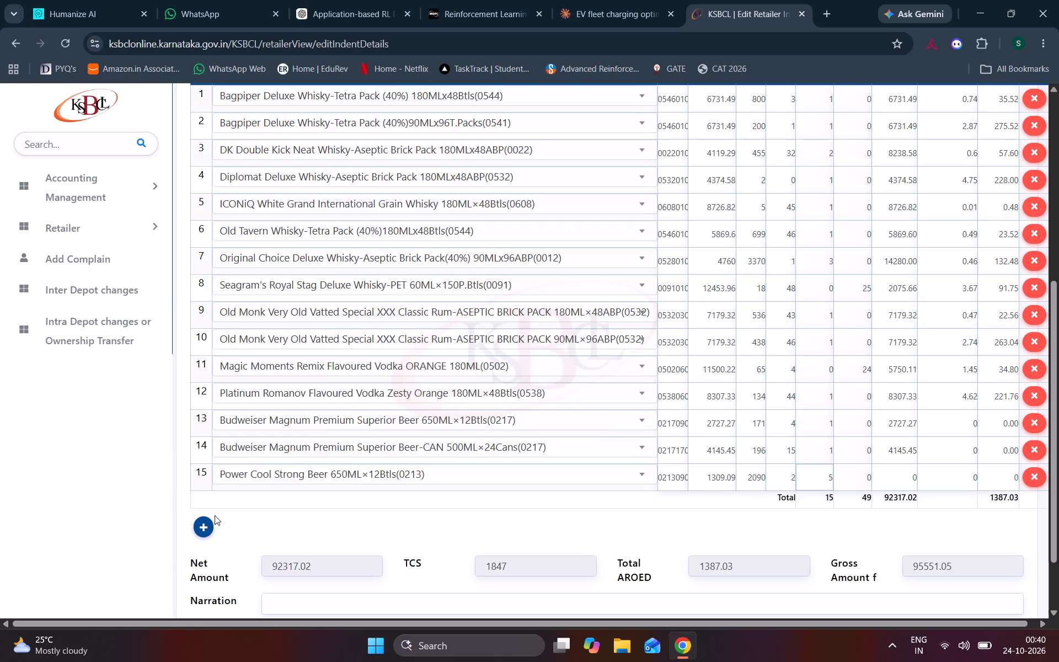
Add a new indent row for BULLET SUPER STRONG BEER 650ML×12Btls and set it to 1 CB.
left_click(206, 531)
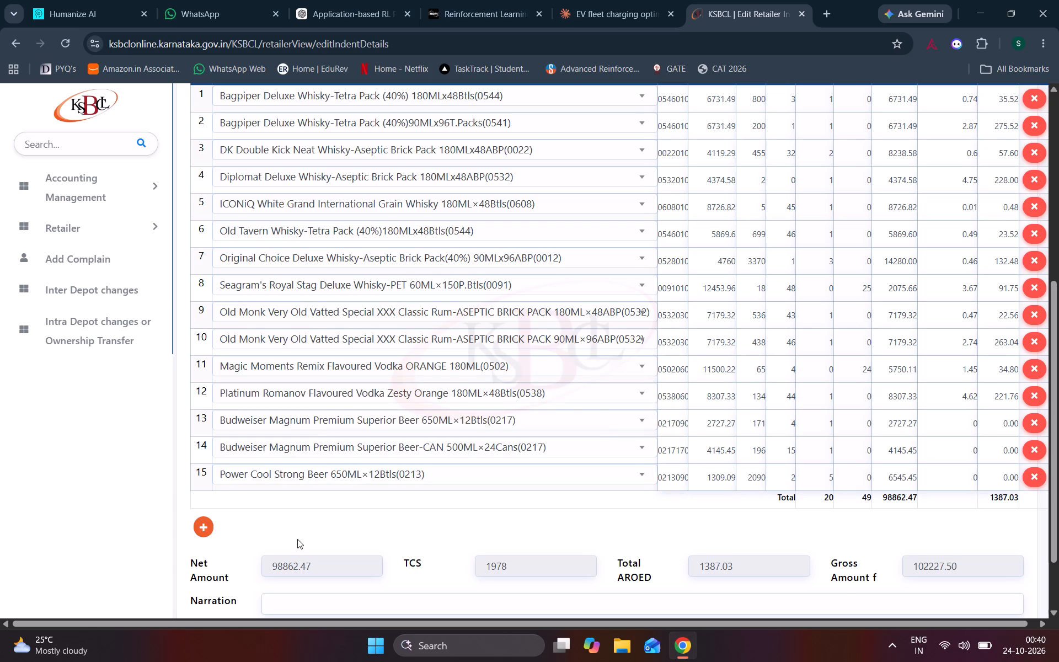
scroll(502, 597, "up", 4)
scroll(502, 597, "down", 4)
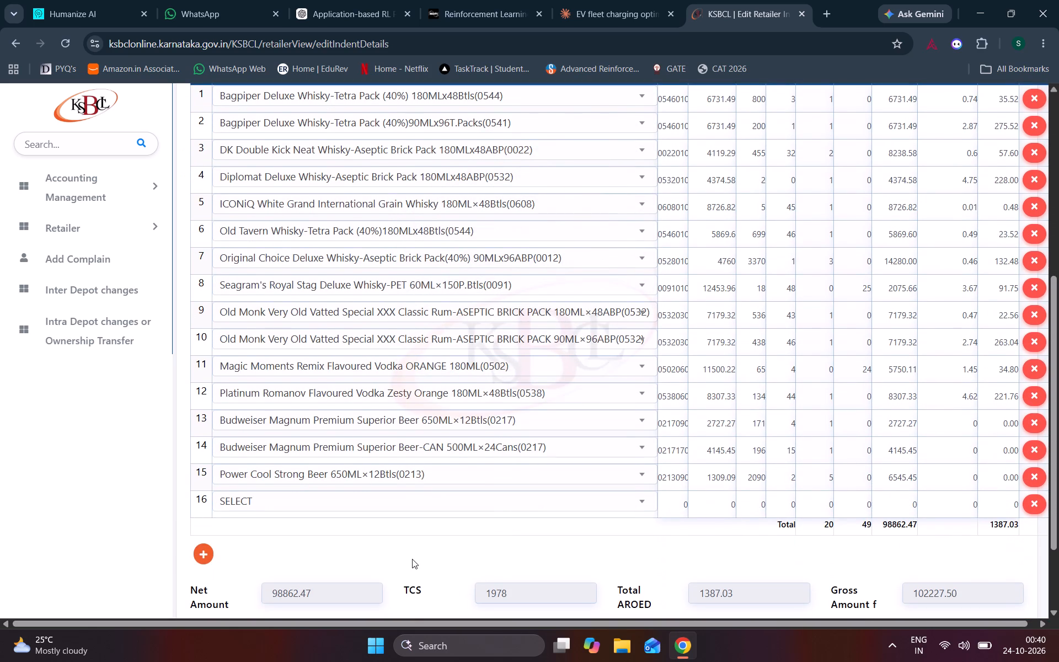
scroll(409, 559, "up", 3)
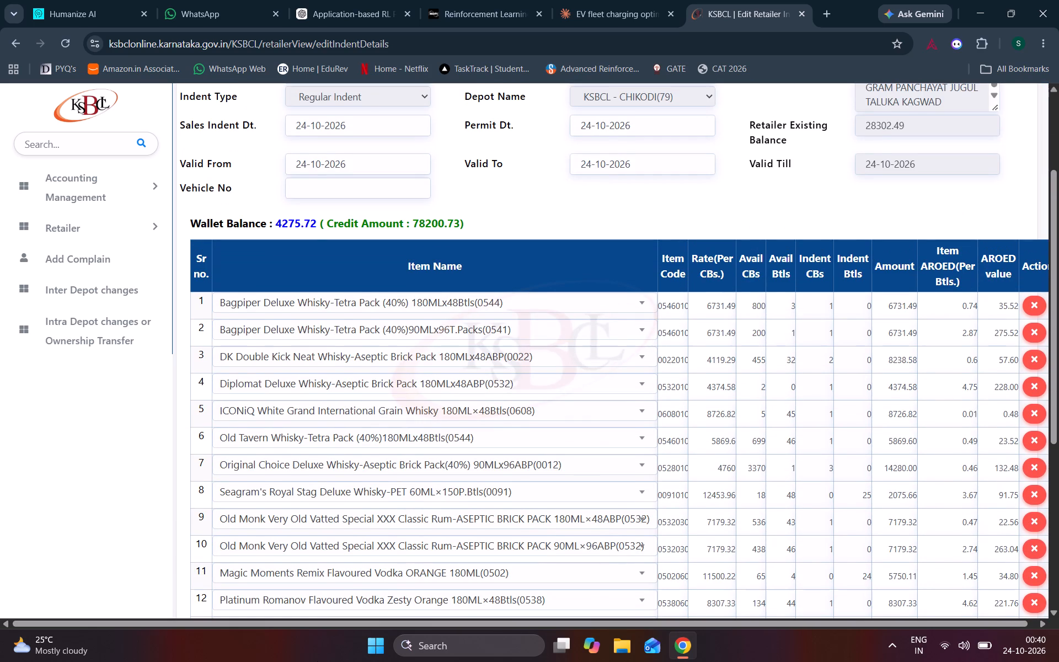
scroll(411, 622, "down", 2)
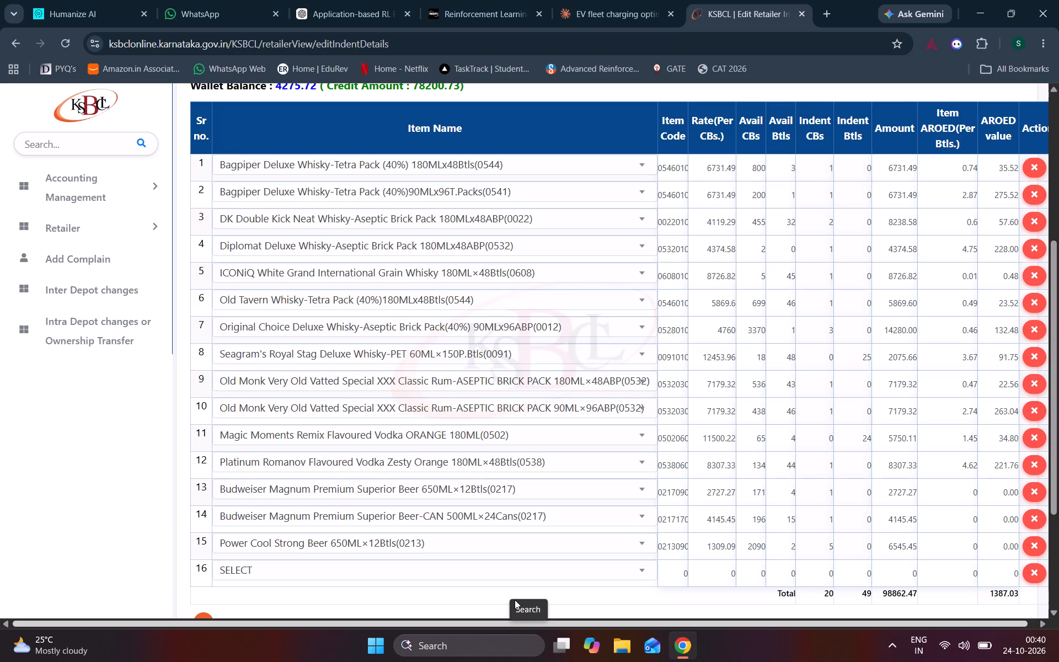
left_click(276, 577)
type("BULL")
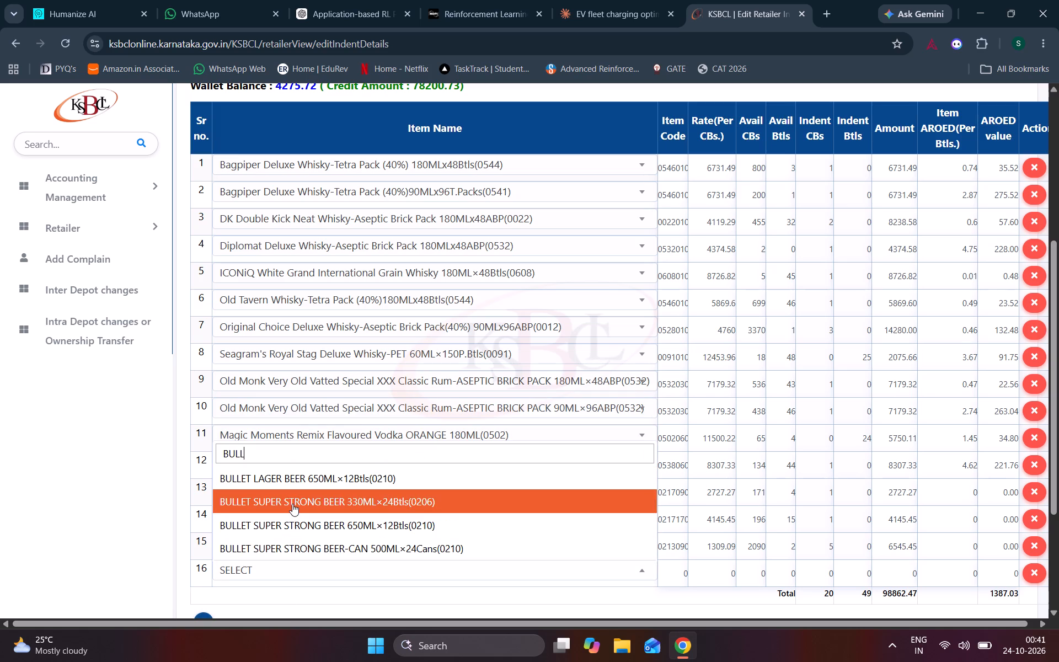
left_click(296, 517)
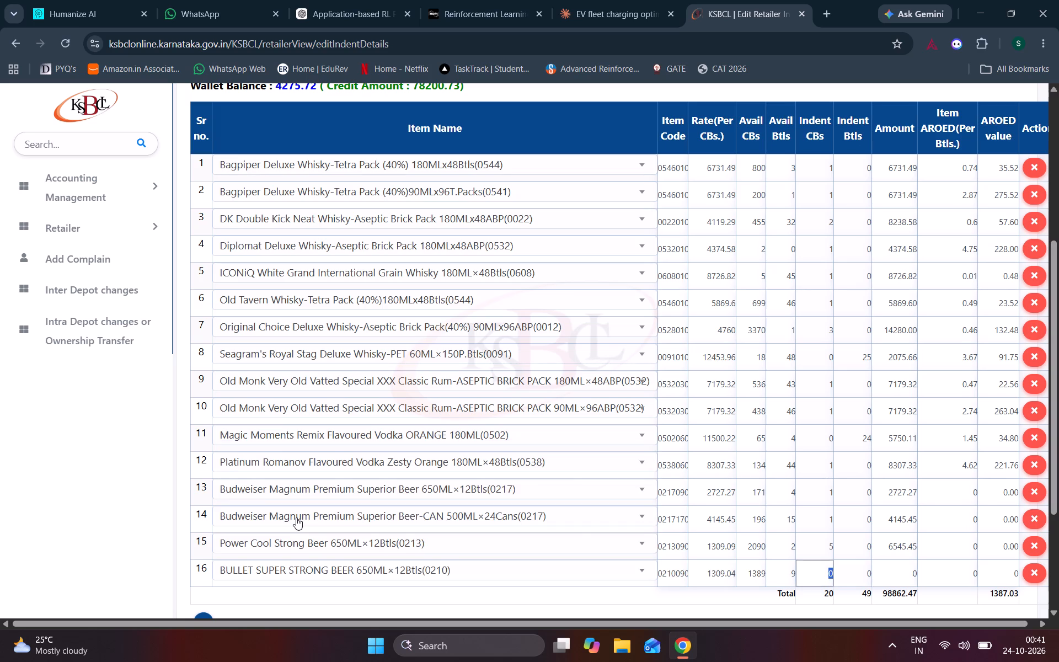
key("1")
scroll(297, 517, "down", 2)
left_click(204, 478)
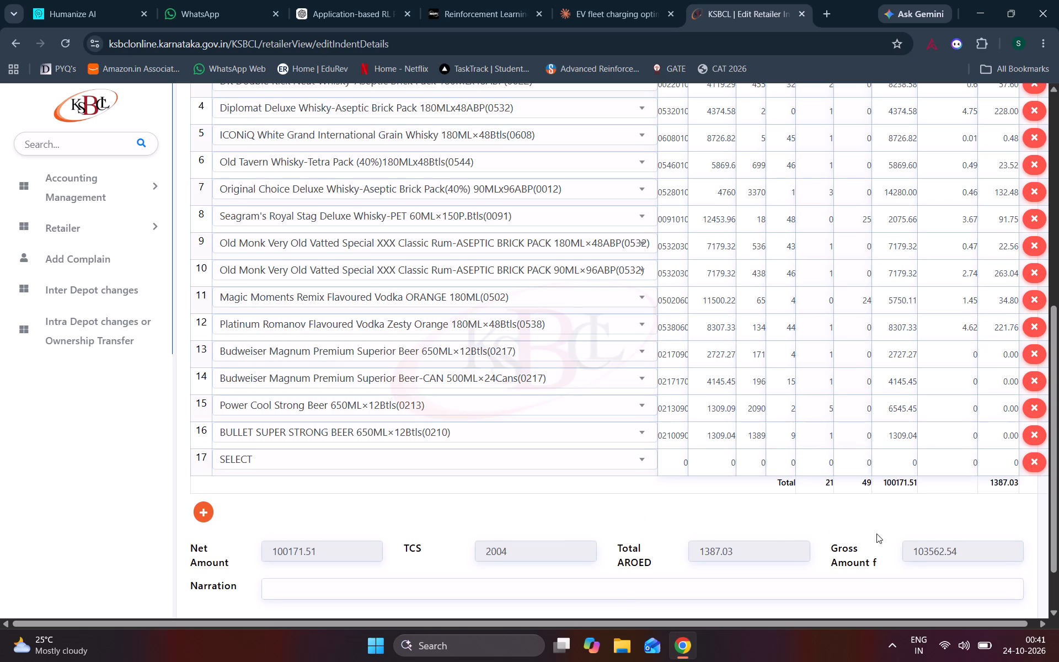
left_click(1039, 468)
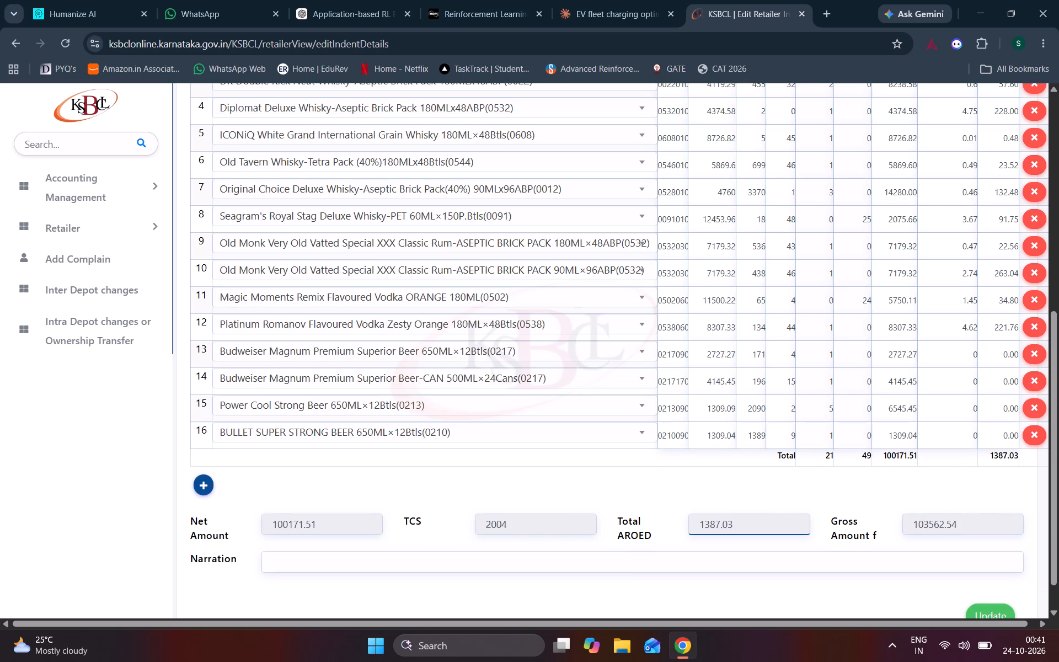
Remove the Bagpiper Deluxe Whisky-Tetra Pack (40%) 90MLx96T.Packs row from the indent.
scroll(602, 479, "up", 3)
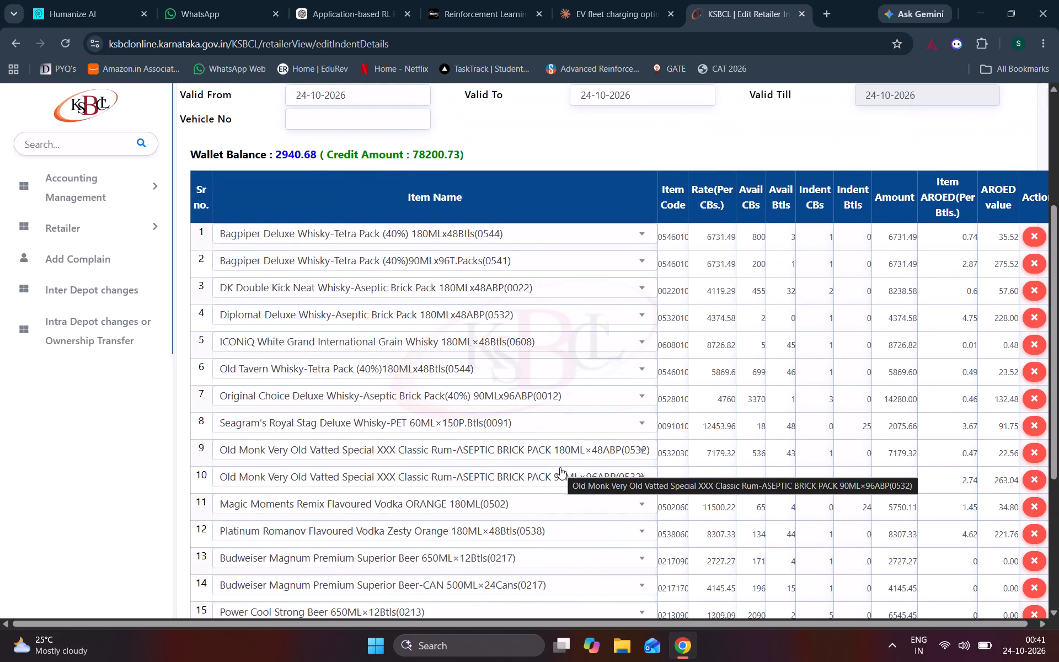
scroll(560, 467, "down", 2)
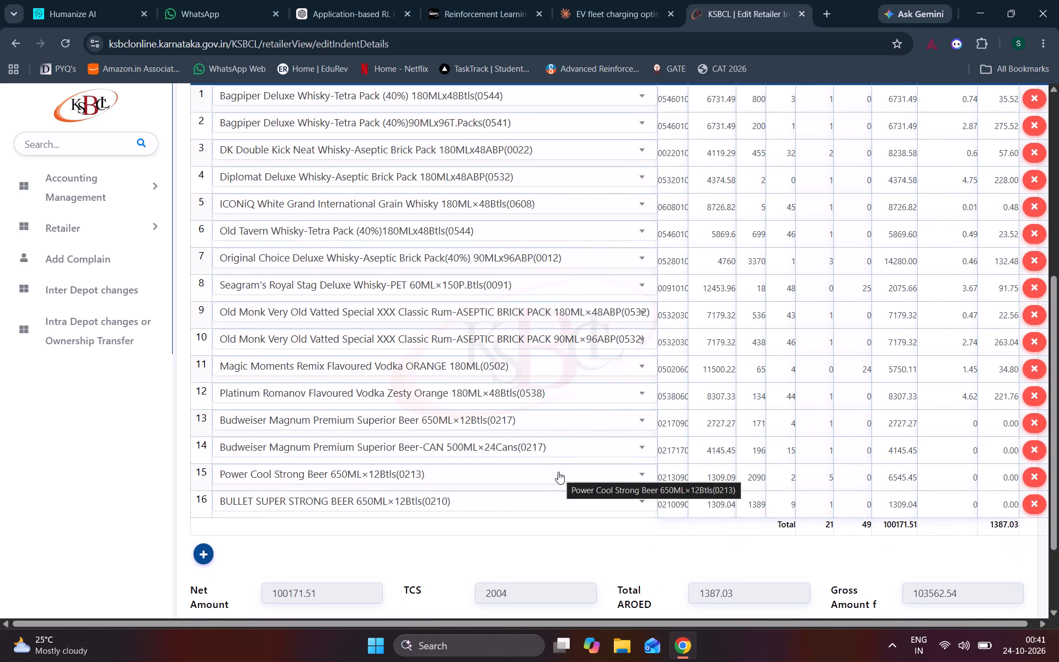
scroll(558, 473, "up", 3)
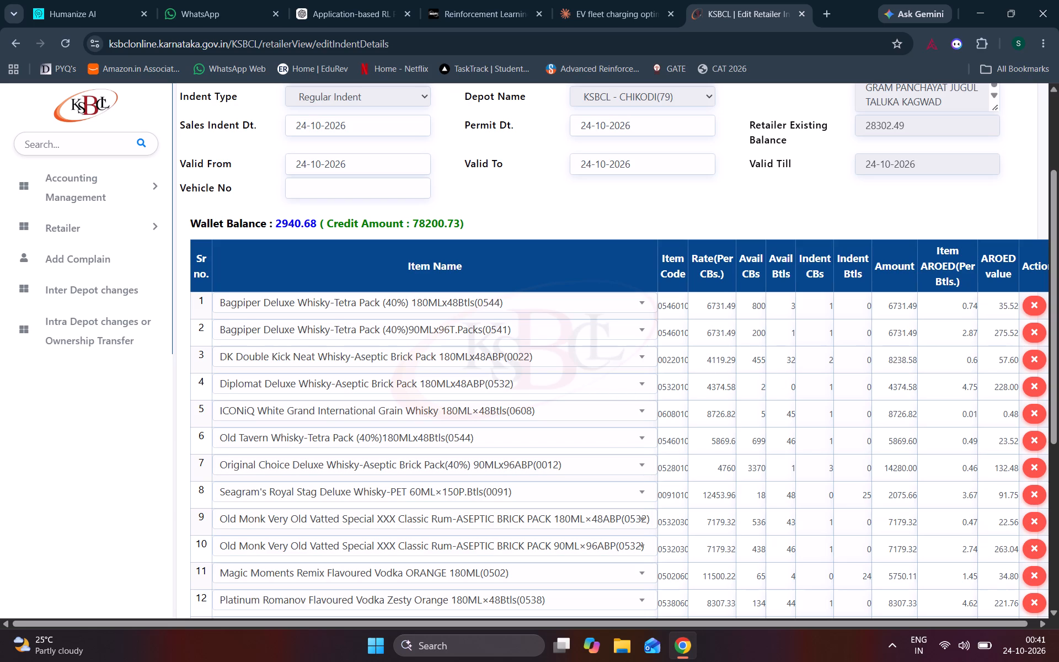
left_click(1030, 335)
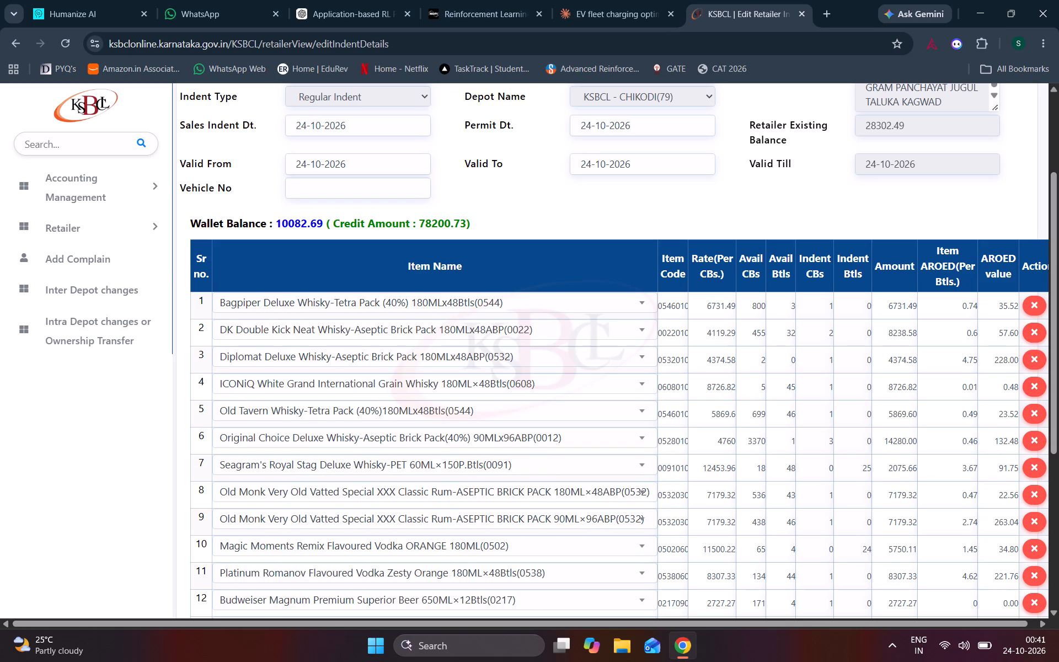
Add a new indent row for KINGFISHER STRONG PREMIUM BEER 650ML×12Btls and set it to 5 CBs.
scroll(697, 451, "down", 3)
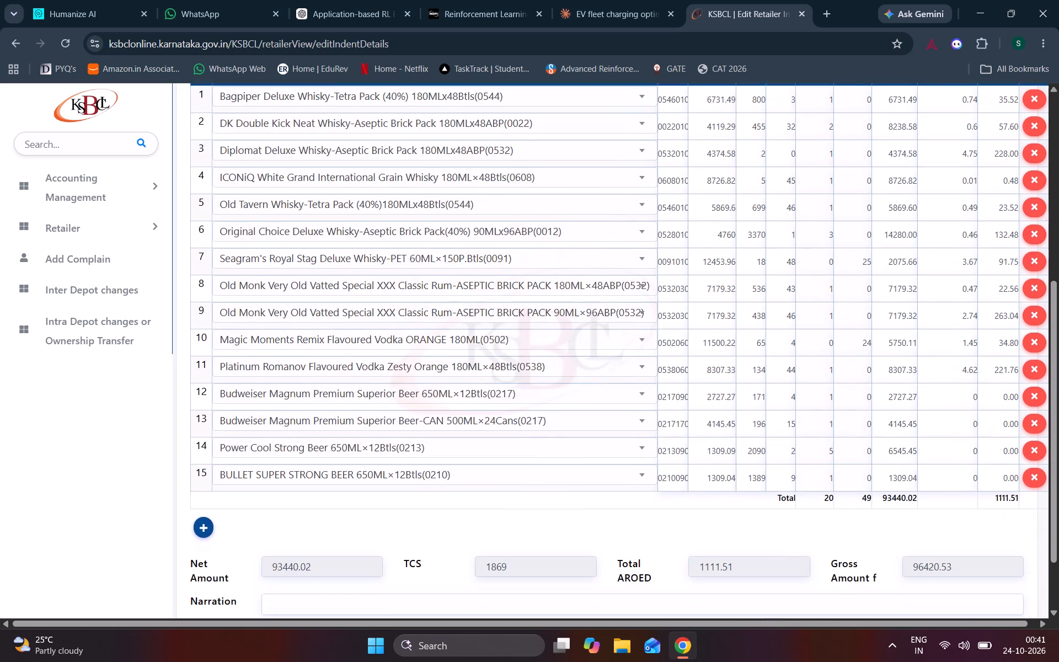
left_click(197, 525)
left_click(231, 504)
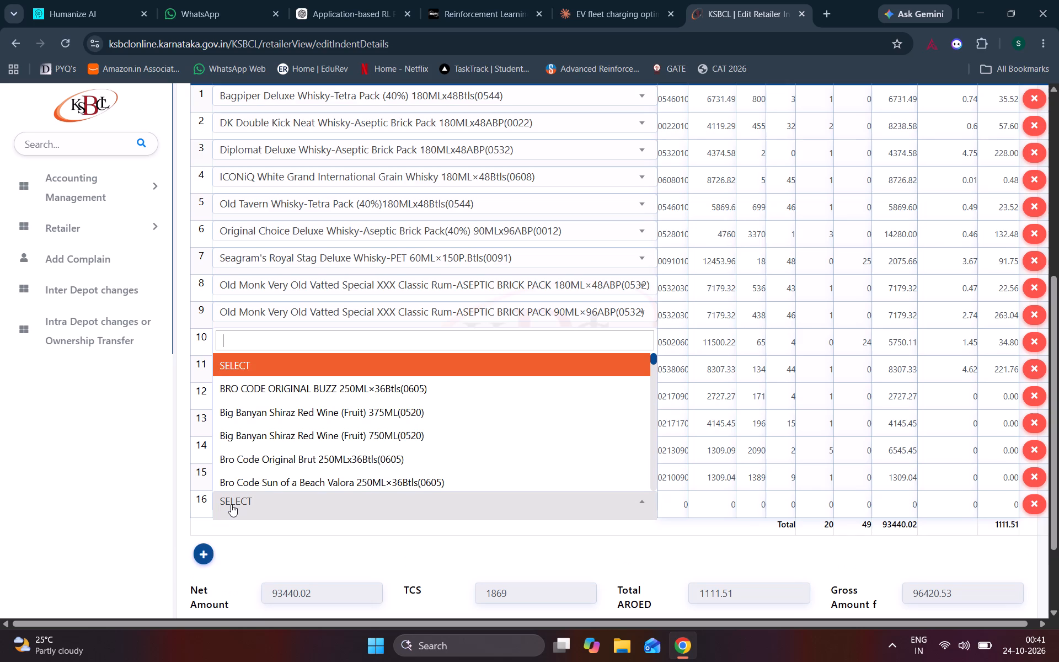
type("KIN")
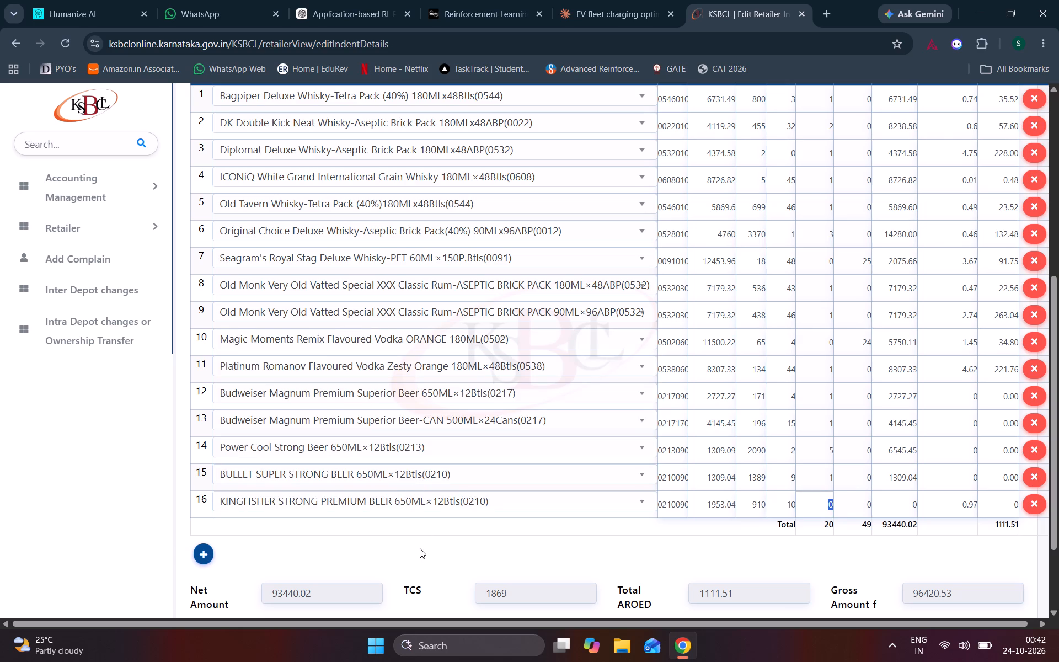
key("5")
left_click(449, 545)
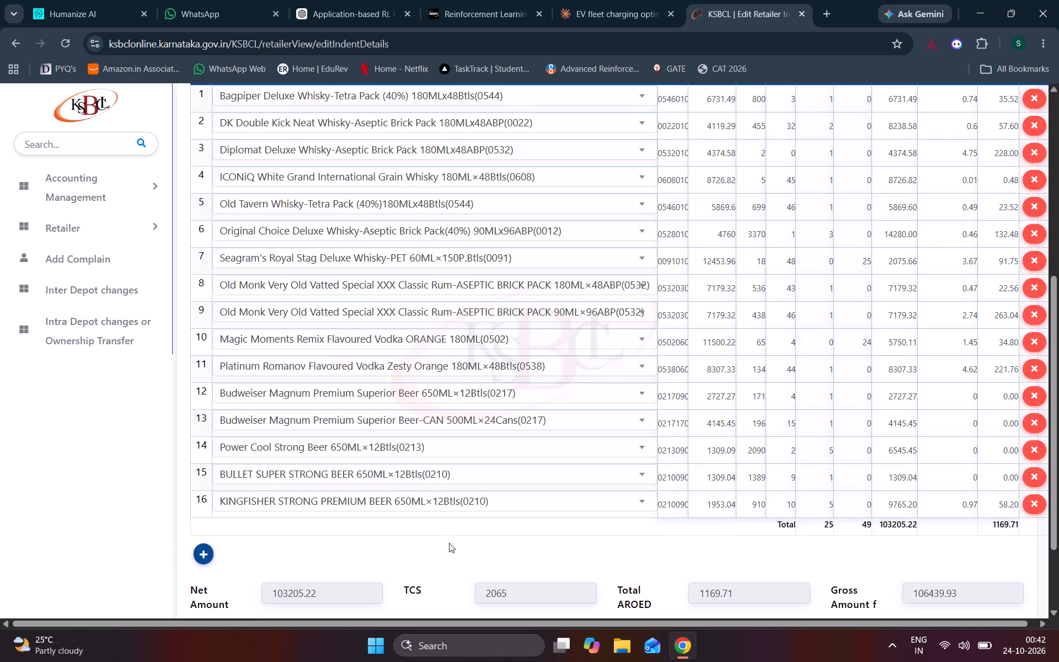
Review the full indent item list with its quantities, the wallet balance and the net and gross amounts.
scroll(449, 543, "up", 4)
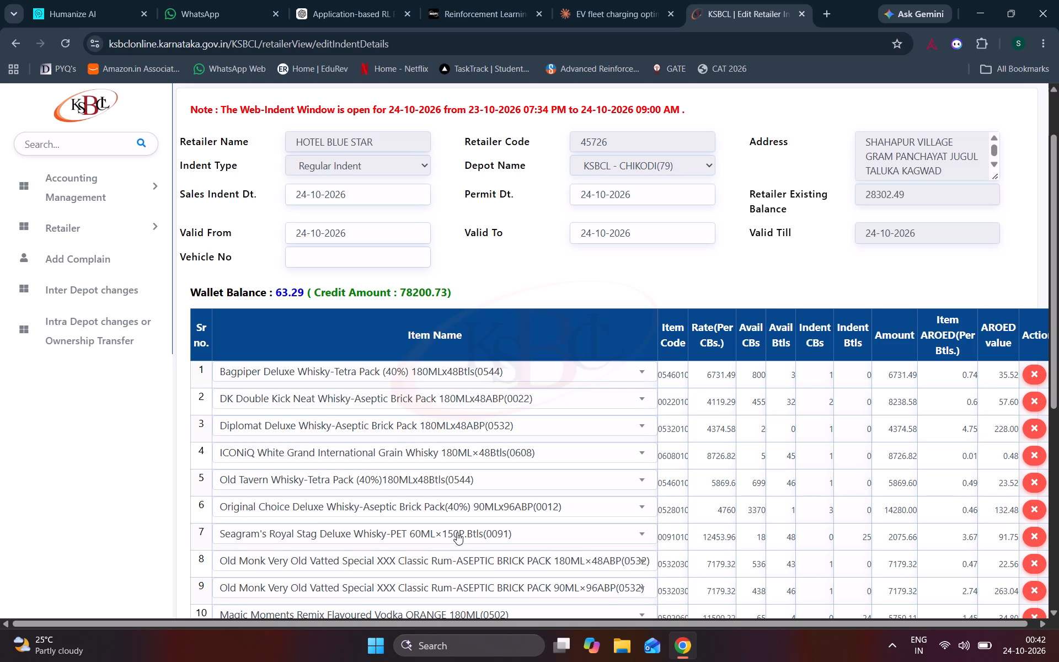
scroll(458, 526, "down", 4)
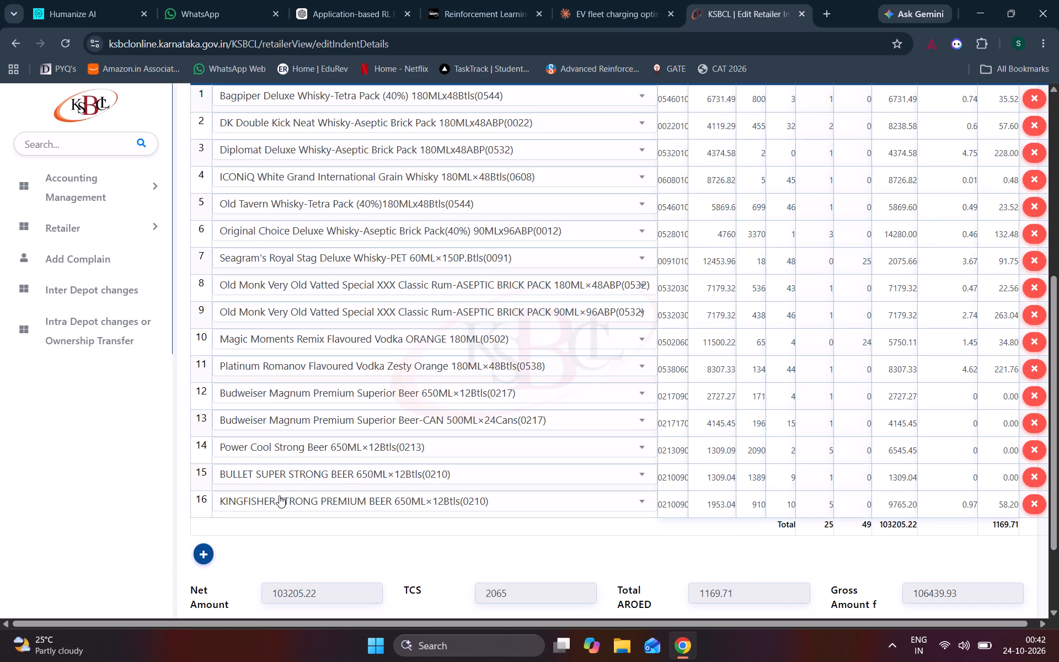
scroll(279, 495, "up", 3)
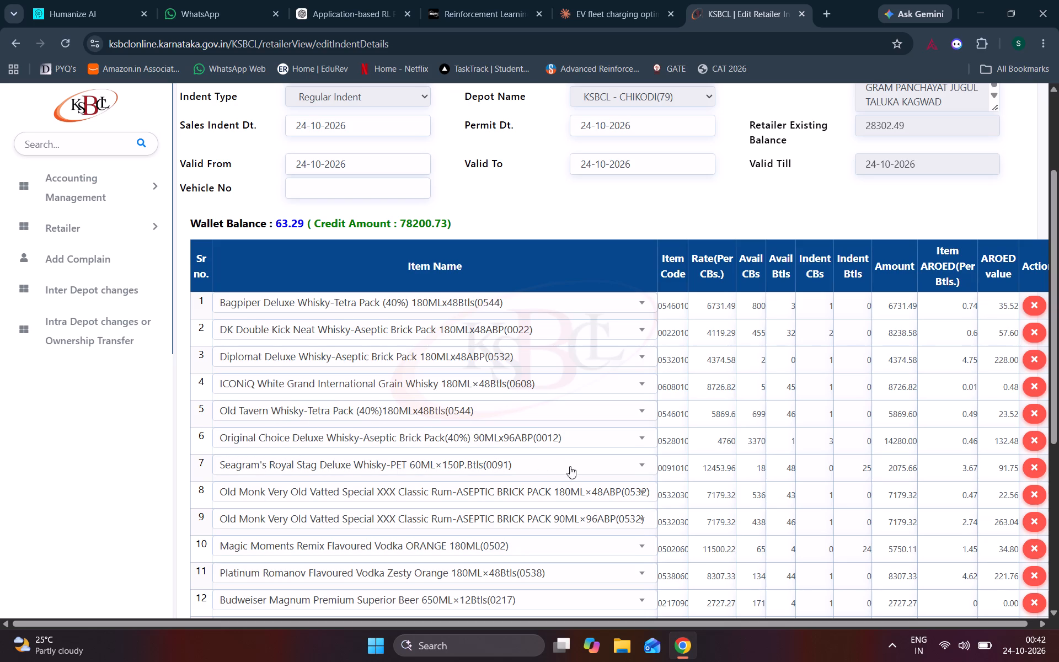
scroll(758, 474, "down", 1)
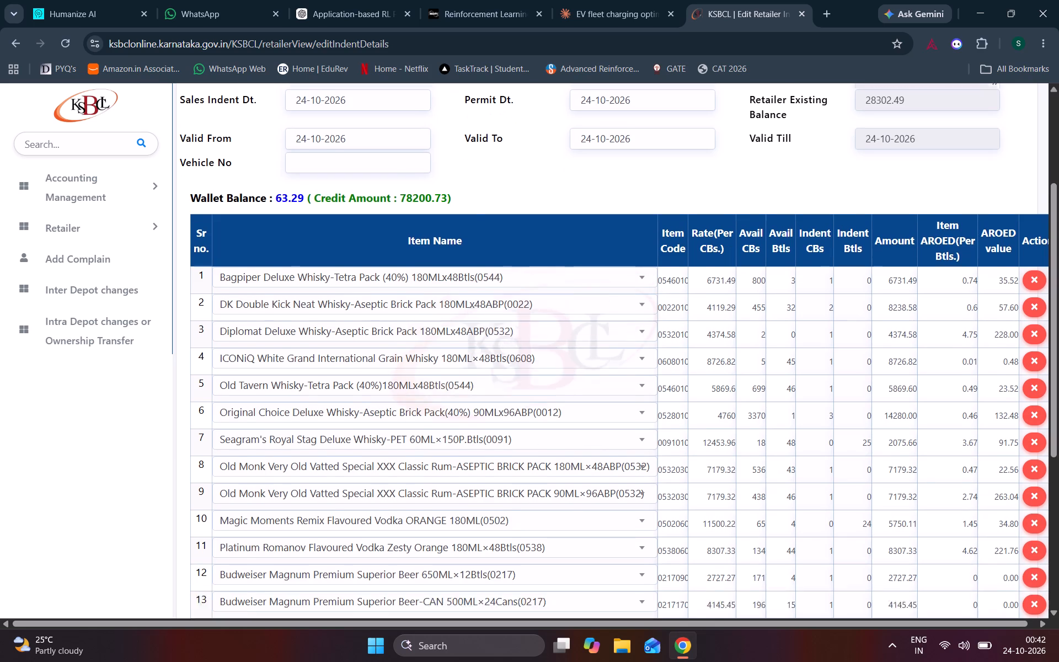
scroll(758, 474, "down", 1)
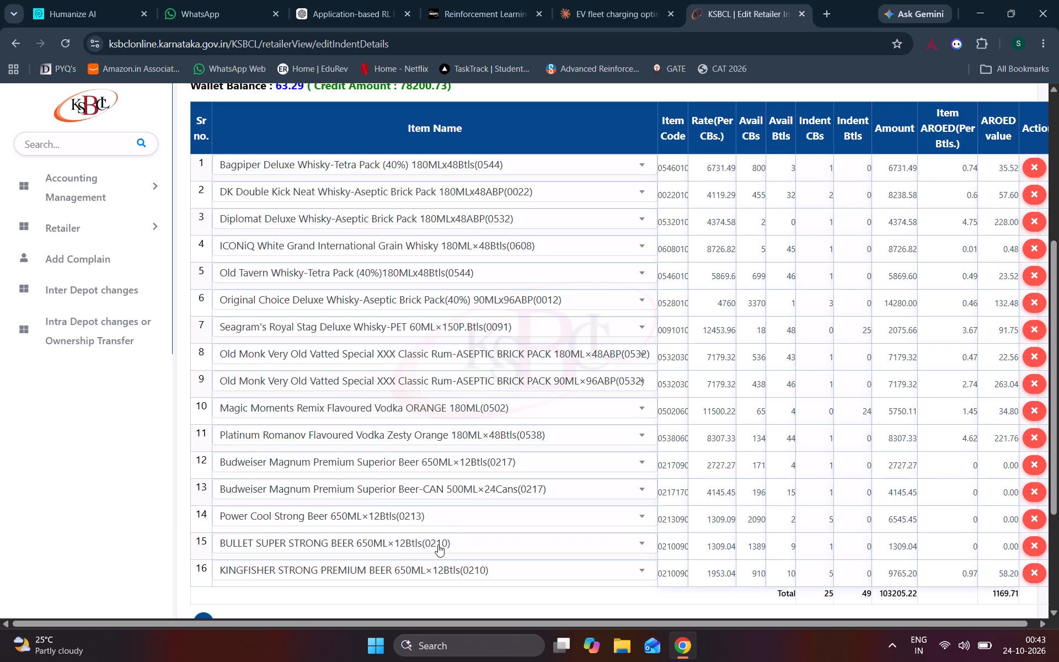
scroll(633, 540, "down", 2)
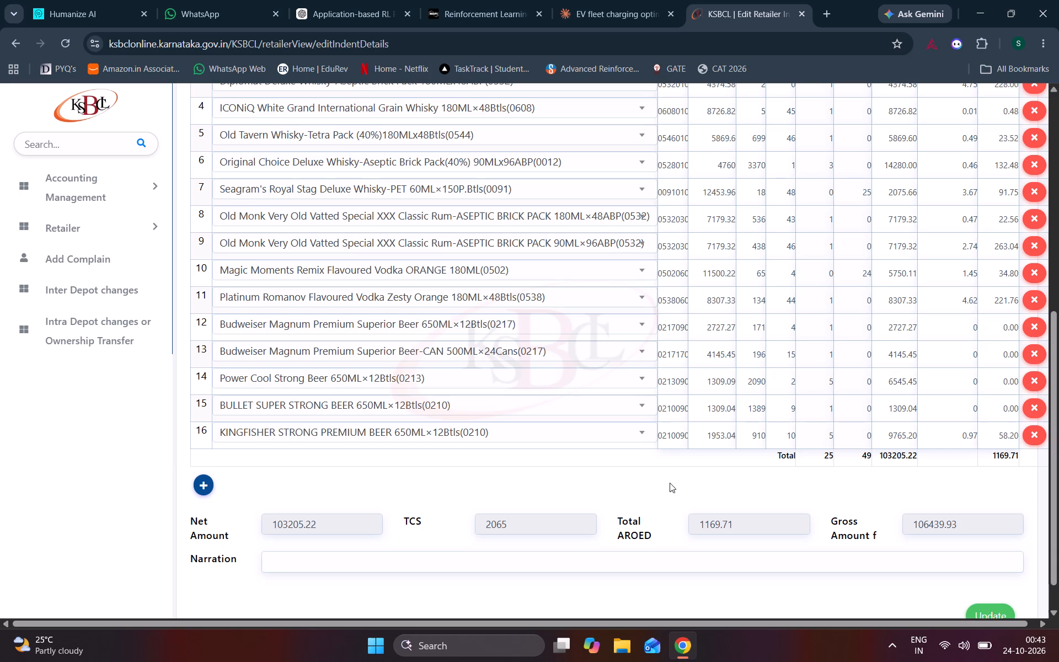
Submit the update of the edited retailer indent, confirm it, and check its entry in the list of indents.
scroll(704, 469, "down", 4)
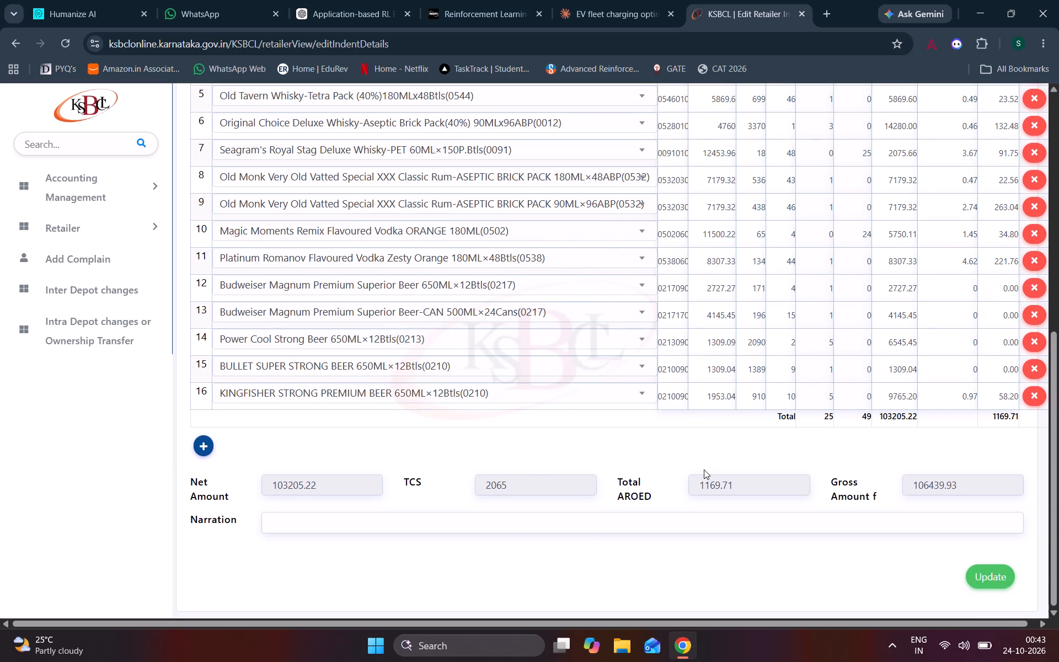
left_click(986, 574)
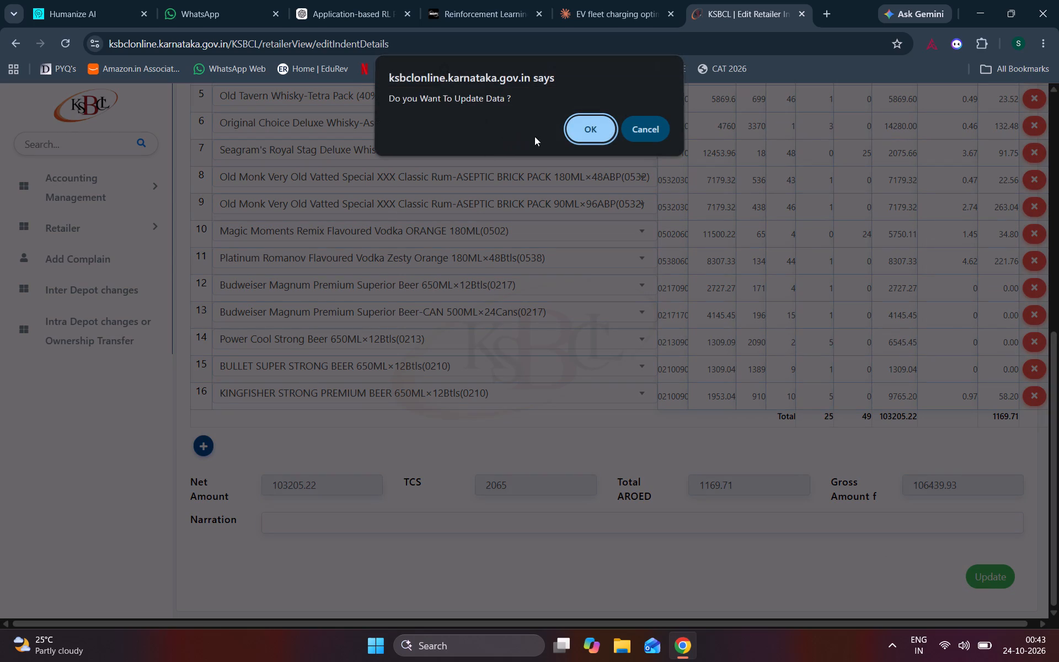
left_click(586, 131)
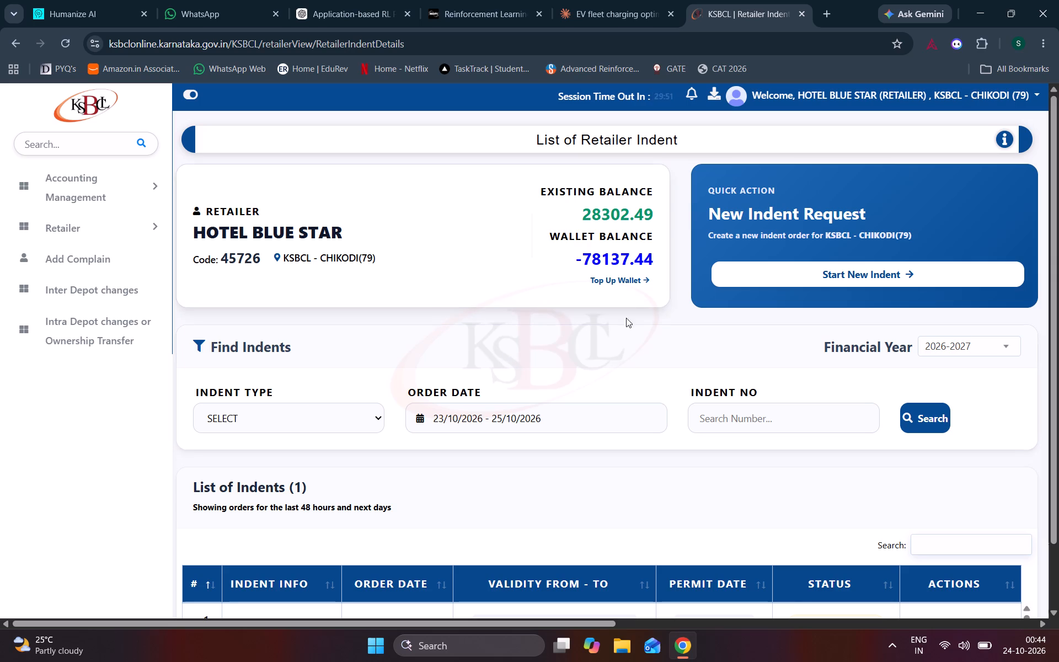
scroll(617, 373, "down", 1)
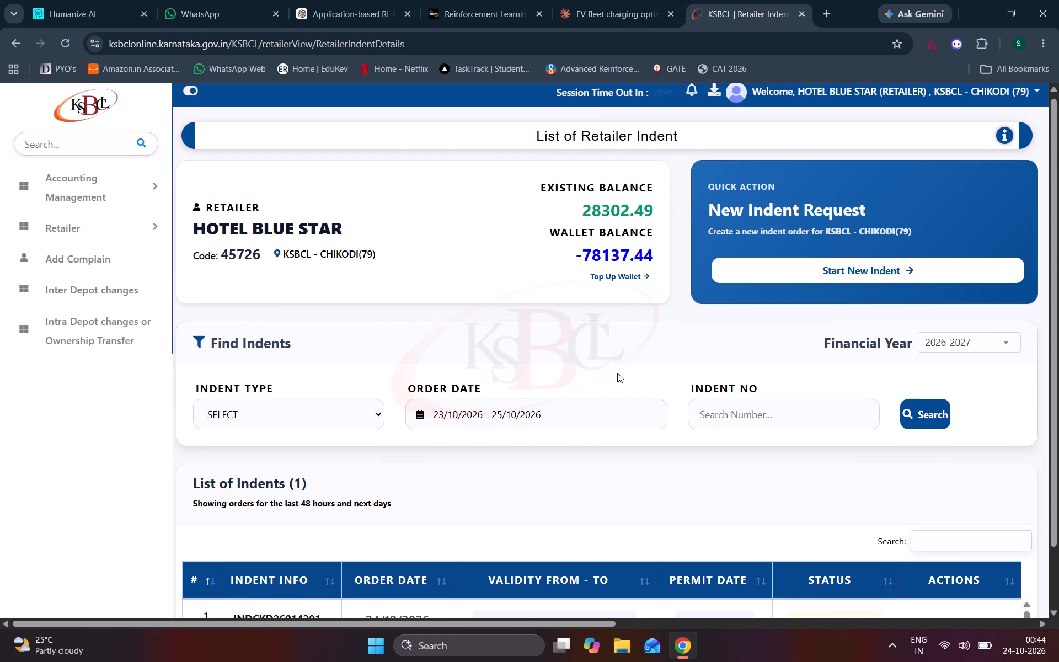
scroll(617, 373, "down", 7)
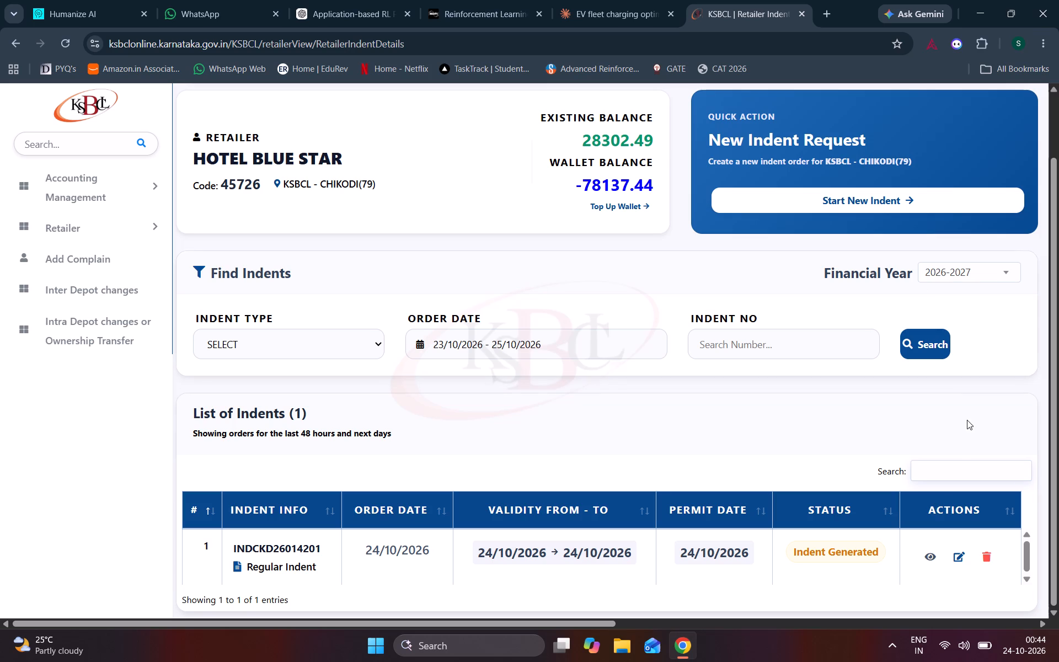
Log out of the KSBCL retailer account and confirm the logout.
scroll(909, 397, "up", 10)
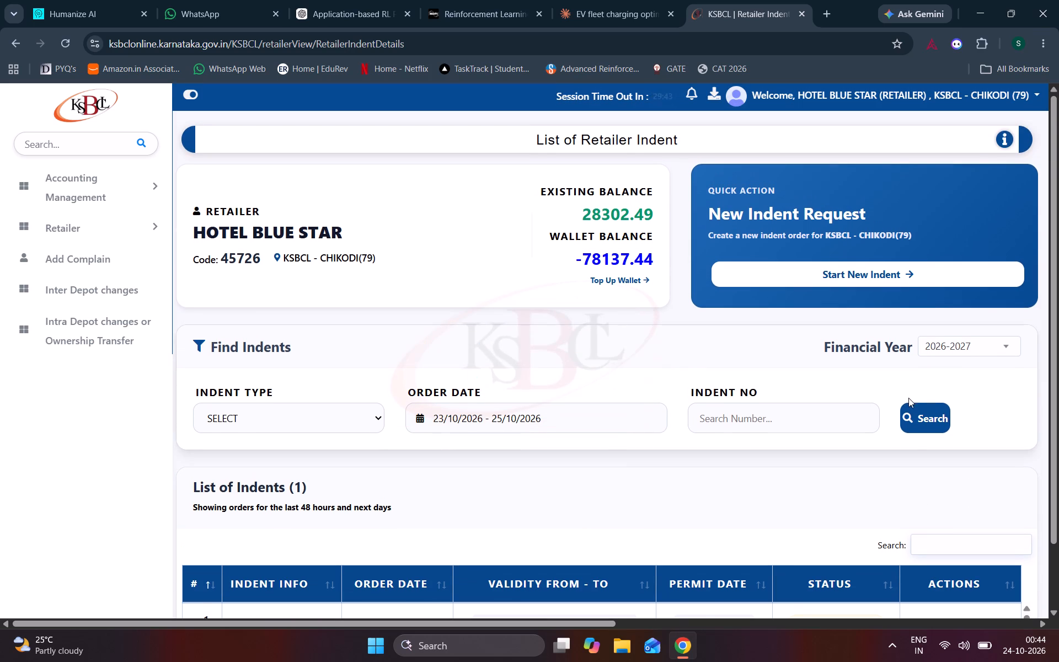
left_click(1037, 94)
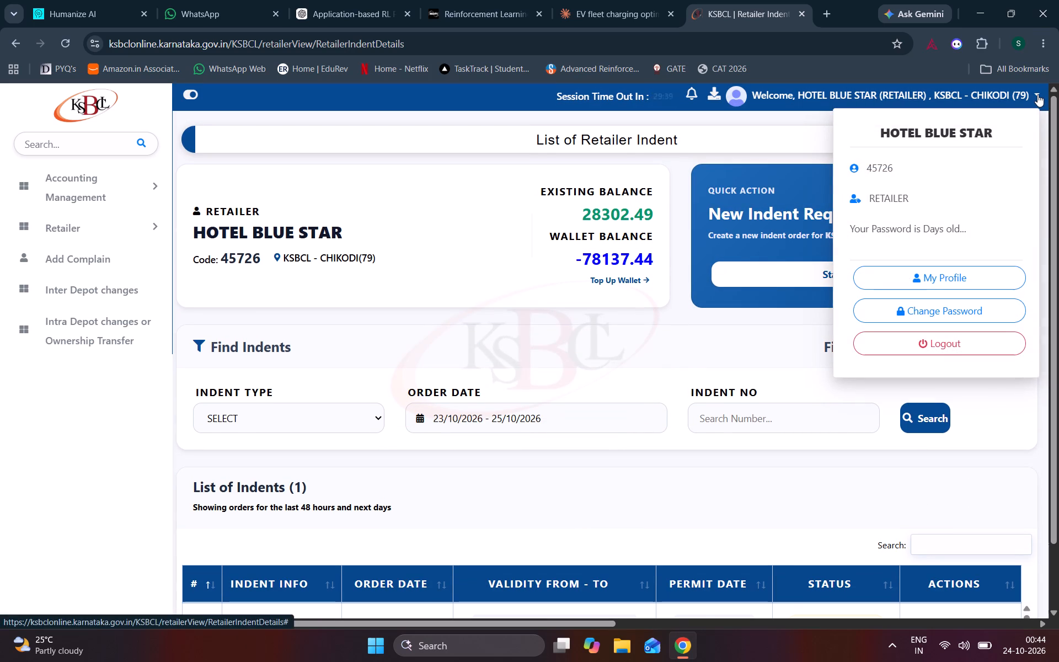
left_click(982, 345)
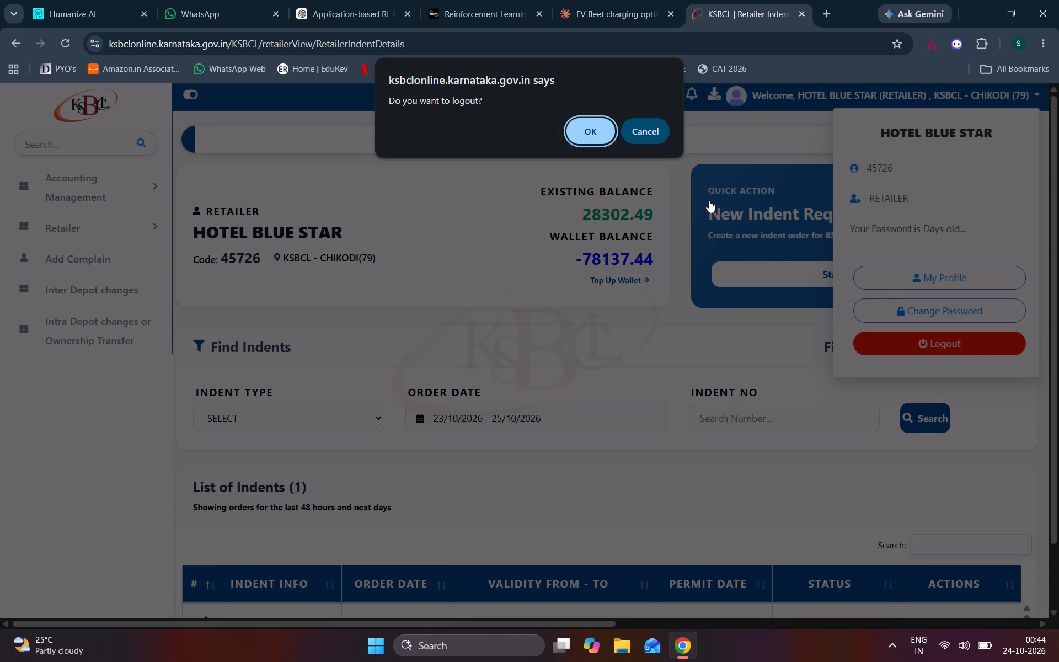
left_click(592, 129)
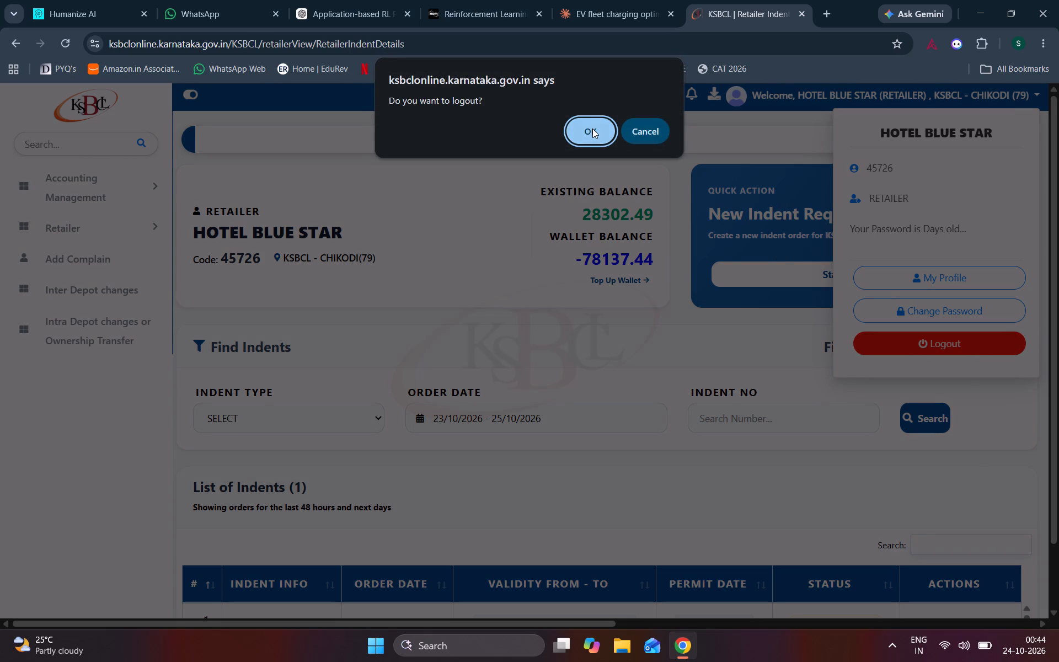